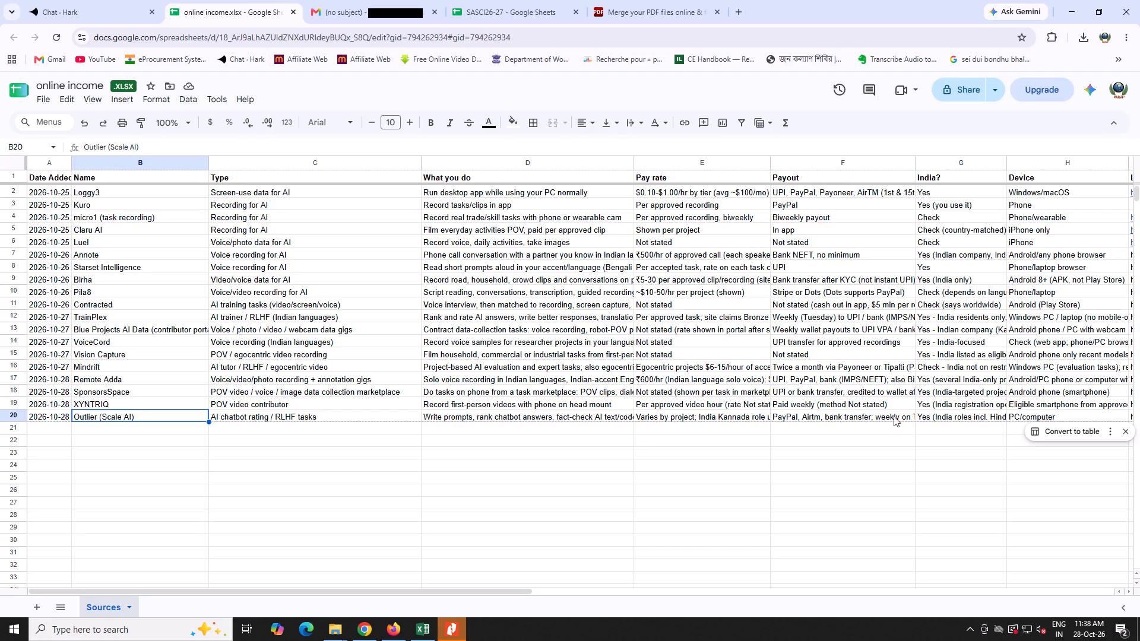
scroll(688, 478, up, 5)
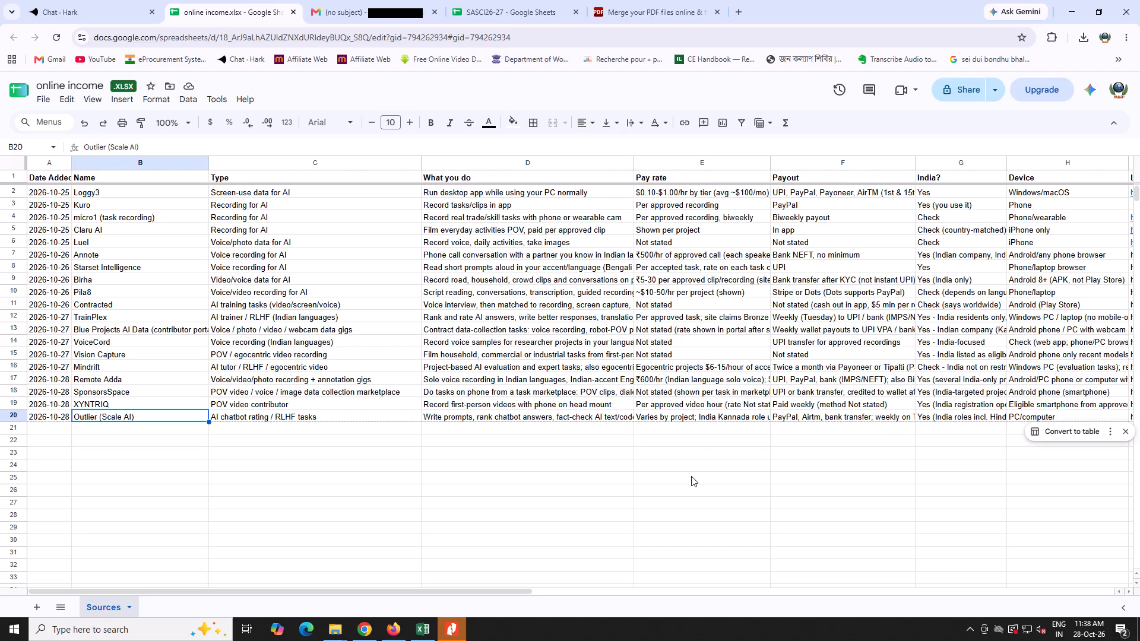
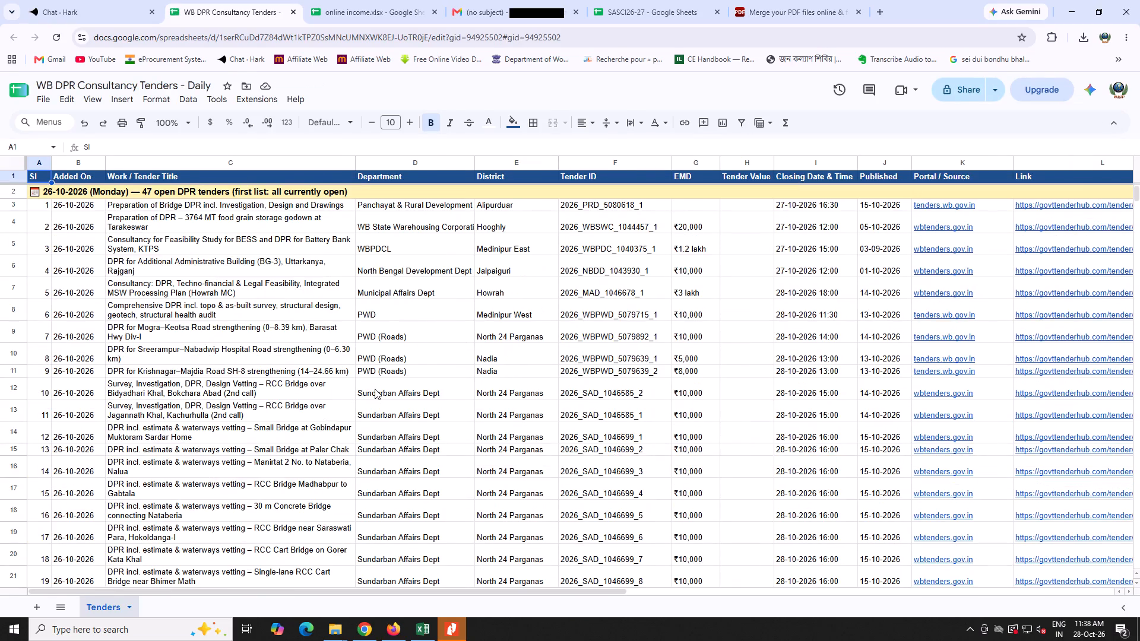
Look through the WB DPR consultancy tender list from the 26-10-2026 entries to the latest 28-10-2026 group.
scroll(371, 372, down, 5)
scroll(340, 332, down, 5)
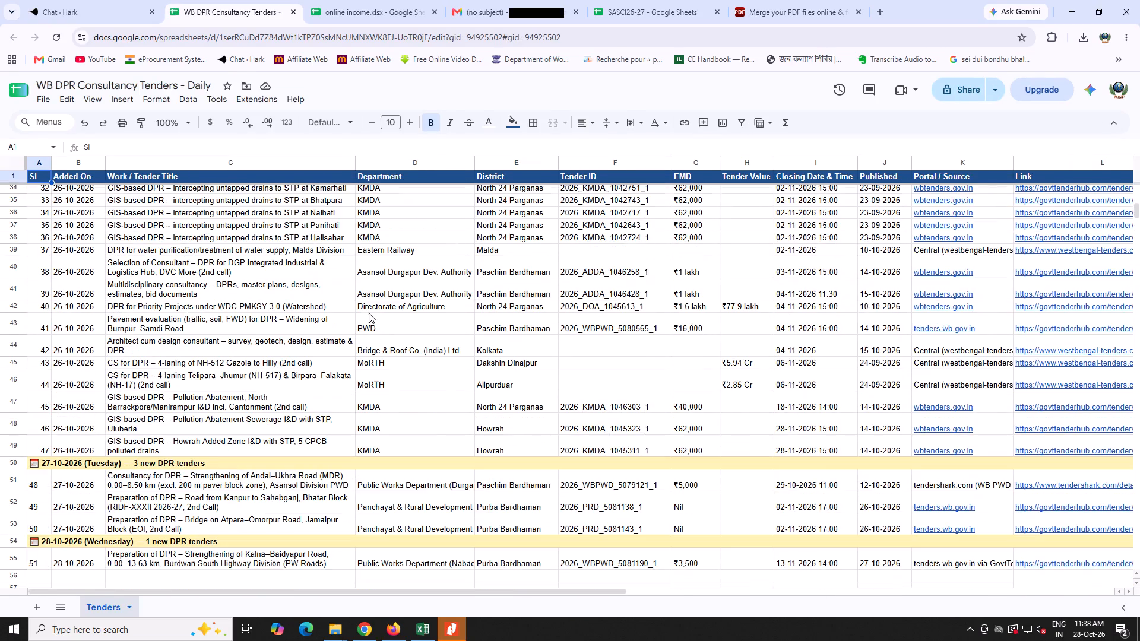
scroll(442, 417, up, 9)
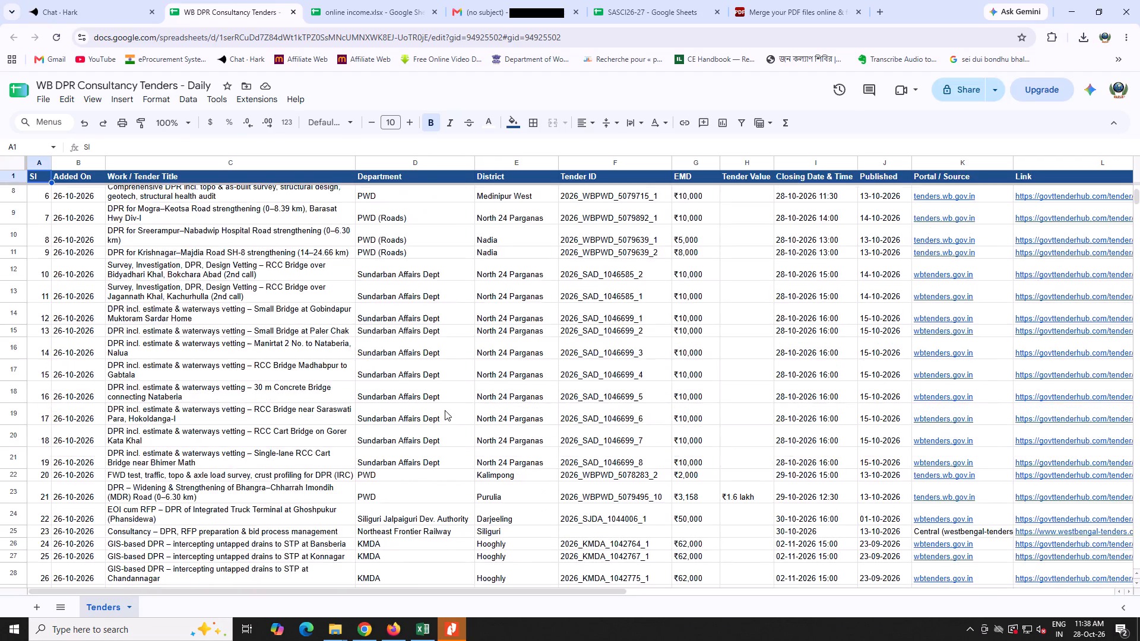
scroll(445, 410, up, 9)
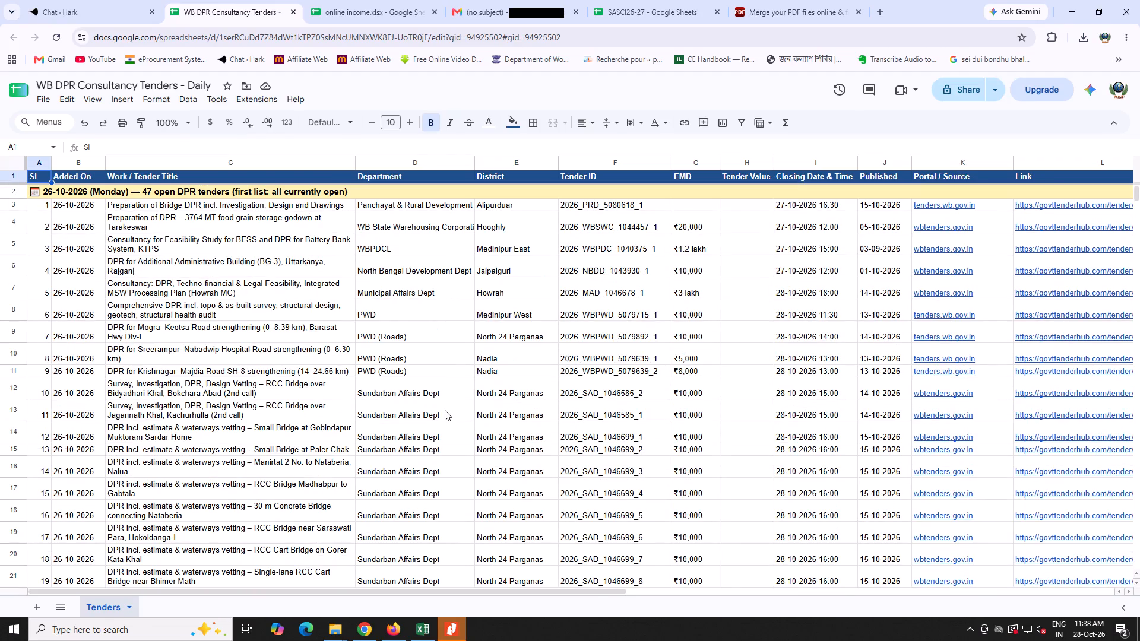
scroll(402, 446, down, 11)
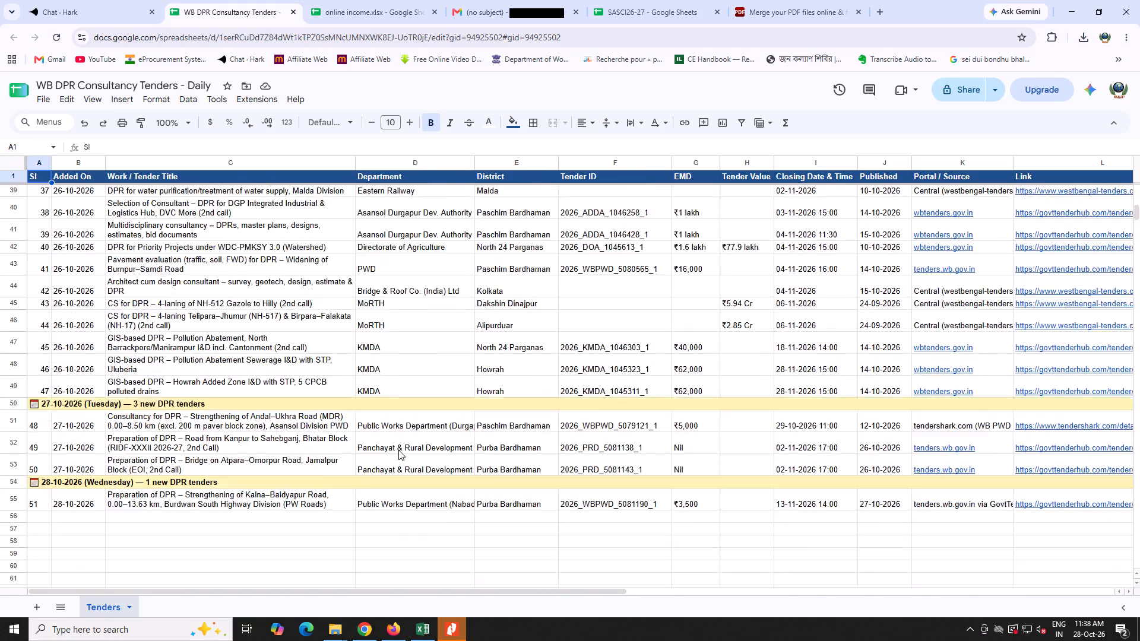
scroll(398, 450, down, 6)
scroll(398, 450, up, 3)
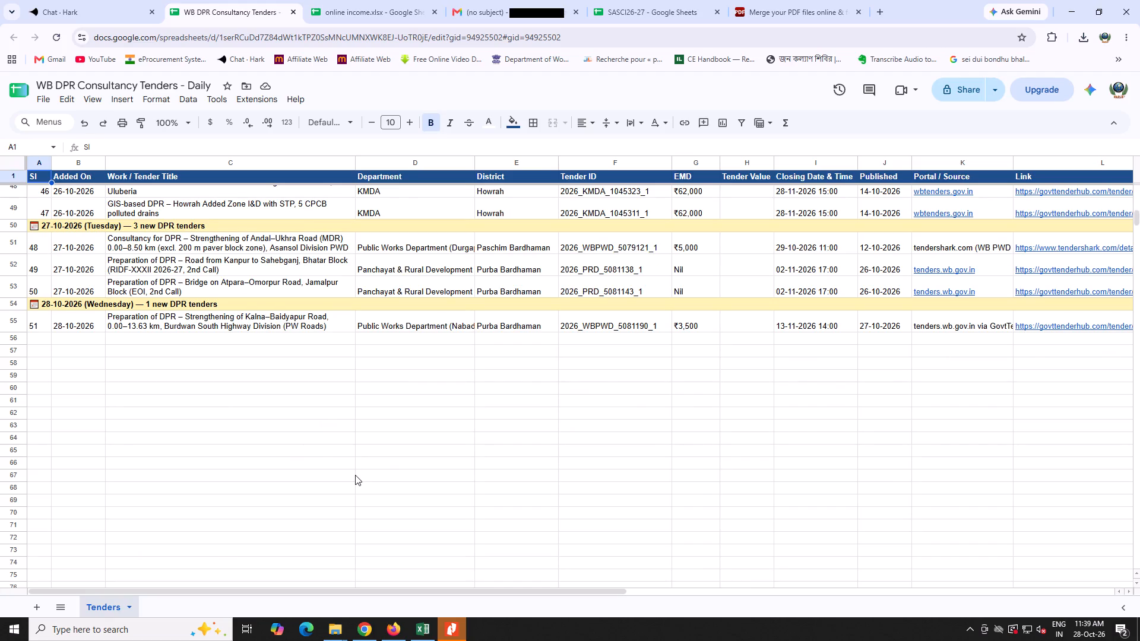
Examine the full title and department of the Kalna–Baidyapur Road tender and compare it with the earlier tenders.
click(275, 323)
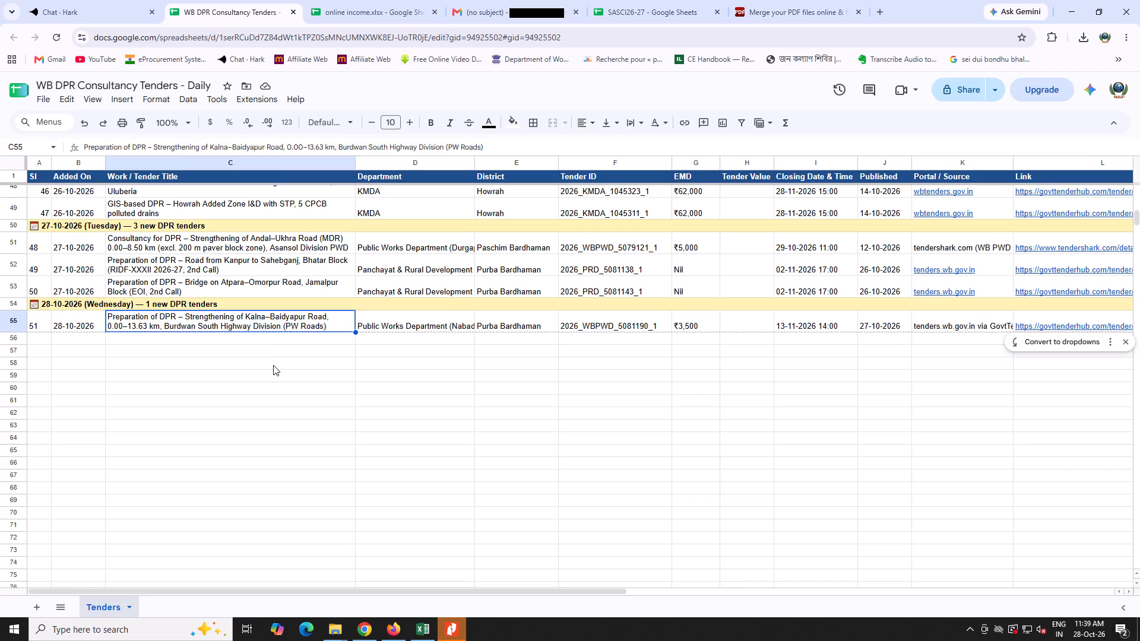
click(448, 326)
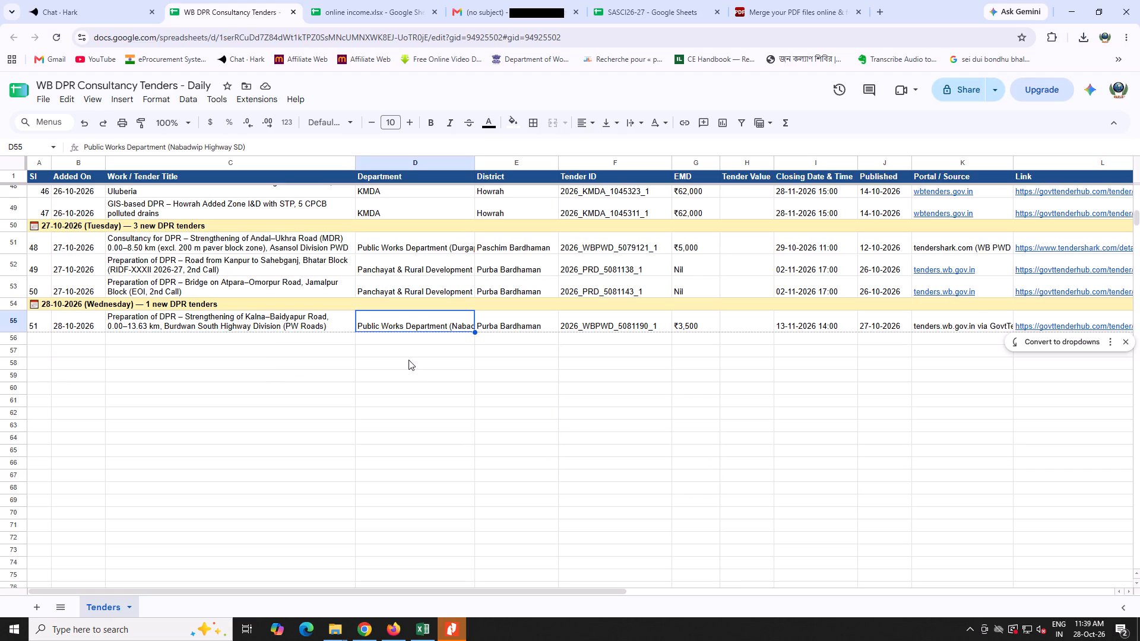
click(265, 318)
scroll(264, 320, up, 10)
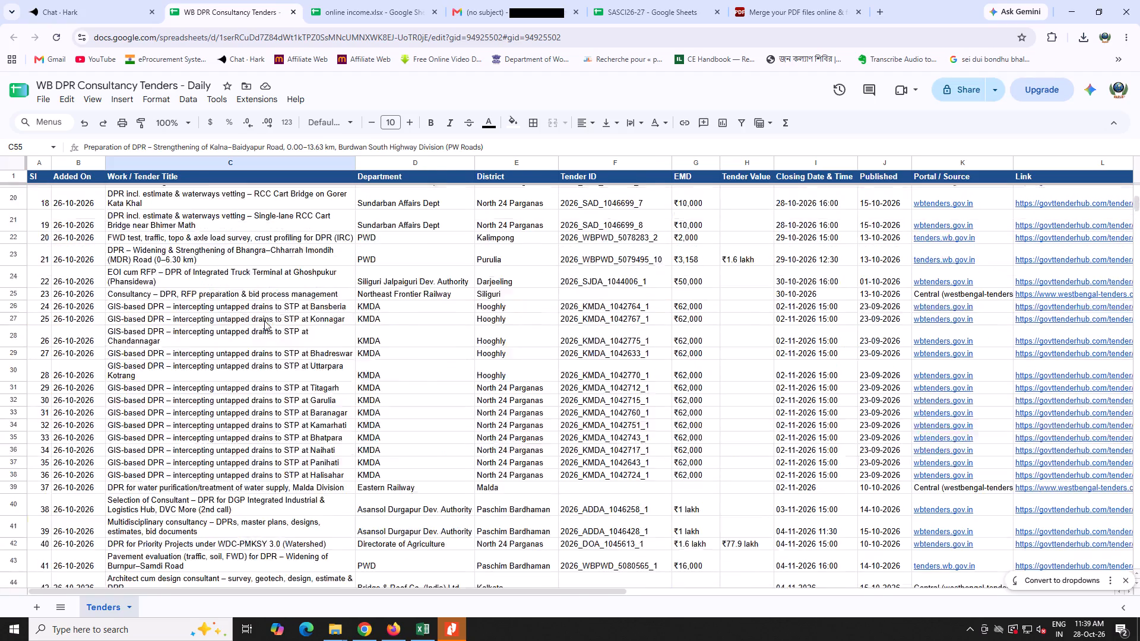
scroll(264, 320, up, 8)
scroll(264, 321, down, 15)
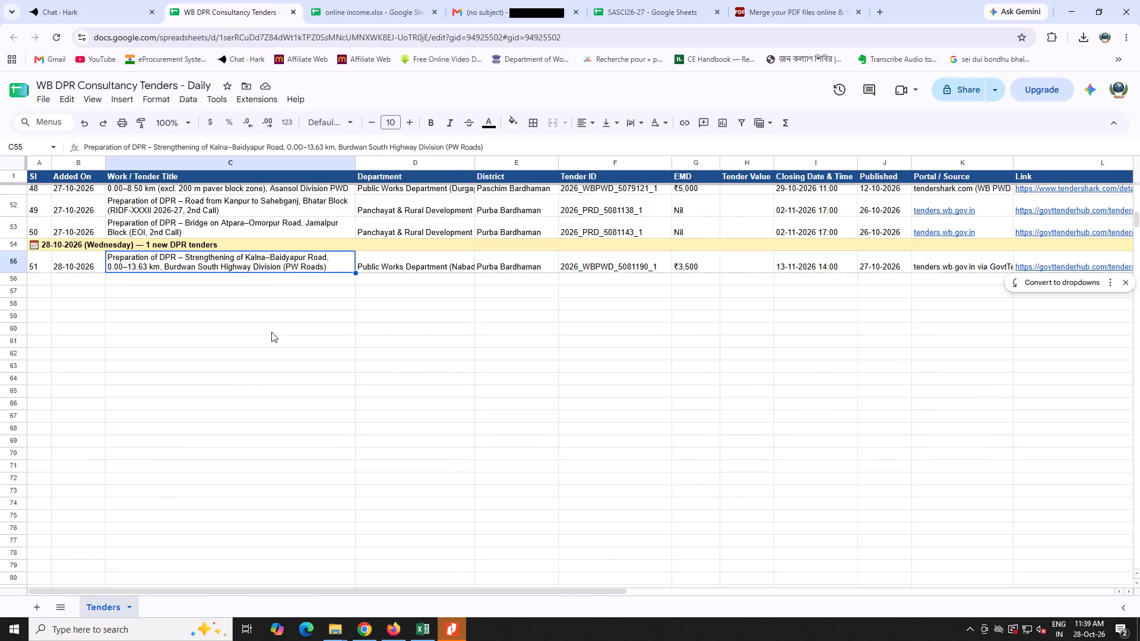
Close the finished PDF merge page and the WB DPR Consultancy Tenders spreadsheet.
click(780, 0)
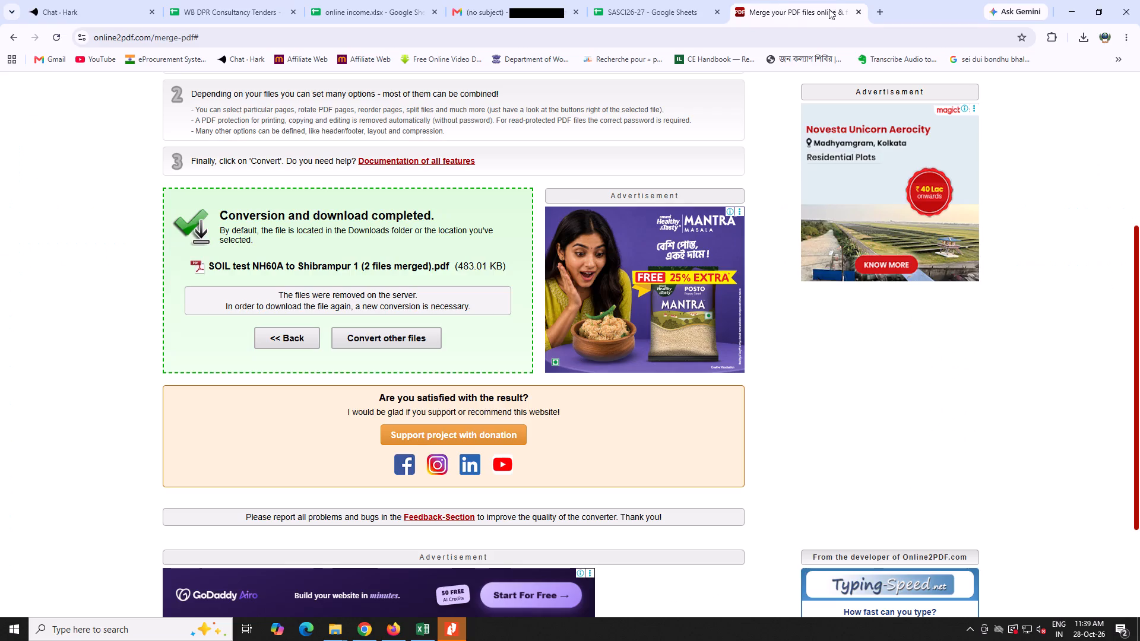
click(856, 9)
click(221, 0)
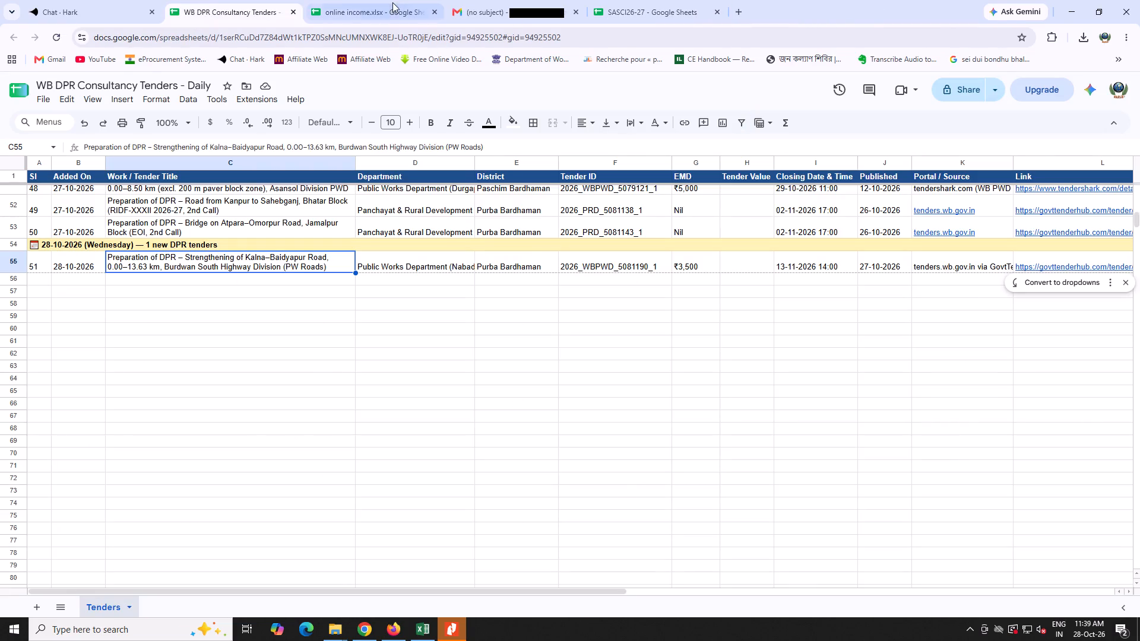
click(294, 9)
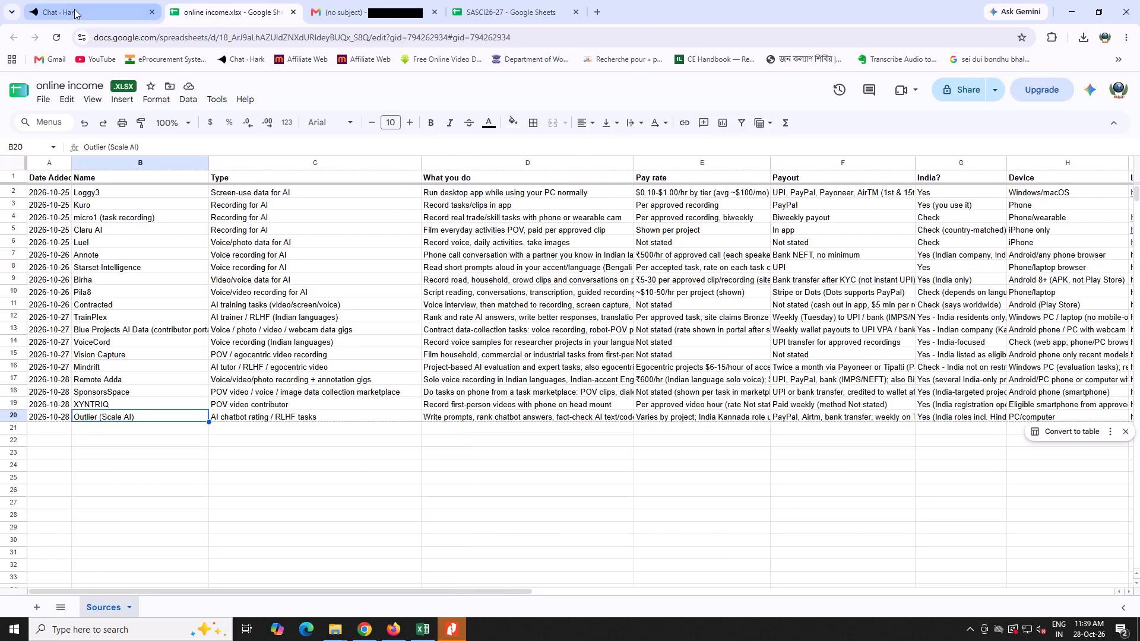
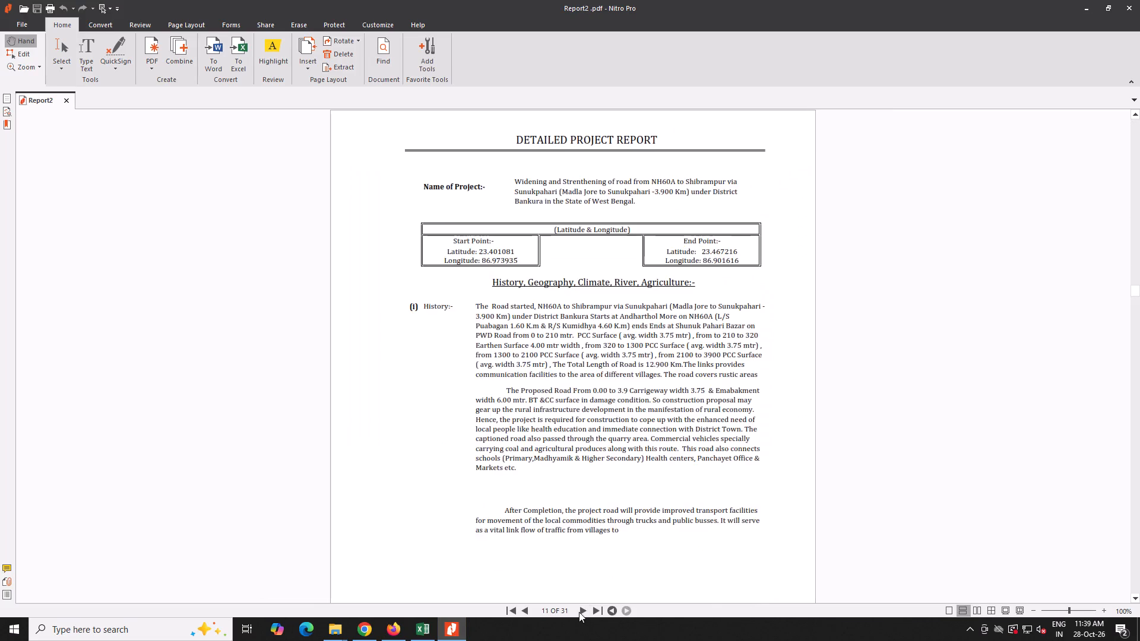
Look through the Report2 detailed project report and examine the road status, traffic data and proposed pavement planning on pages 15 and 16.
triple_click(579, 612)
triple_click(579, 612)
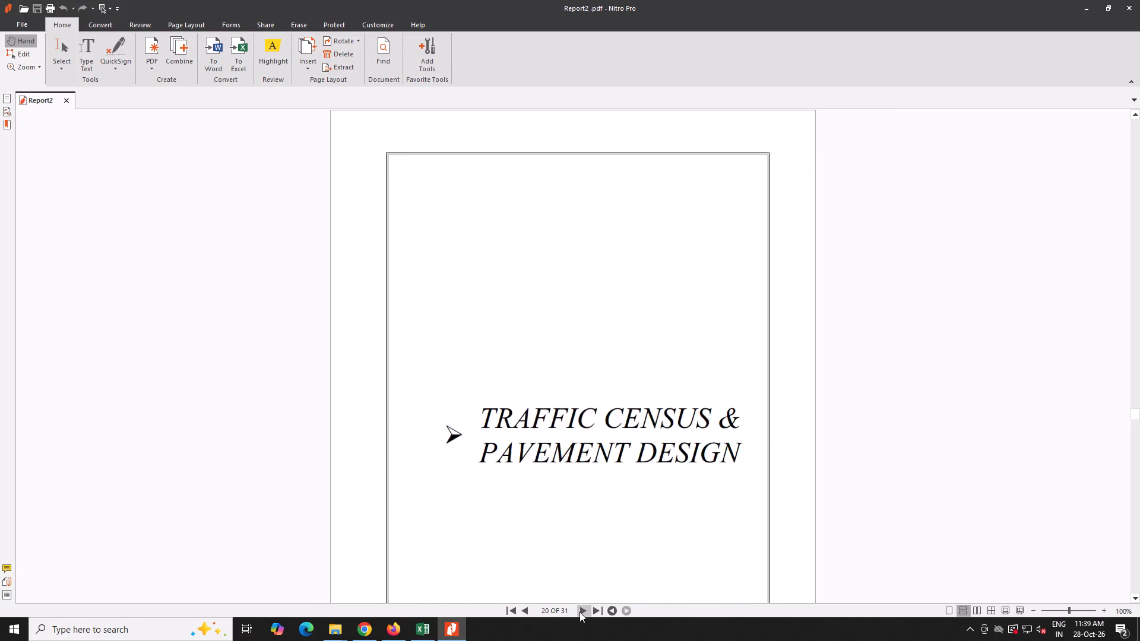
click(579, 612)
click(534, 612)
triple_click(532, 612)
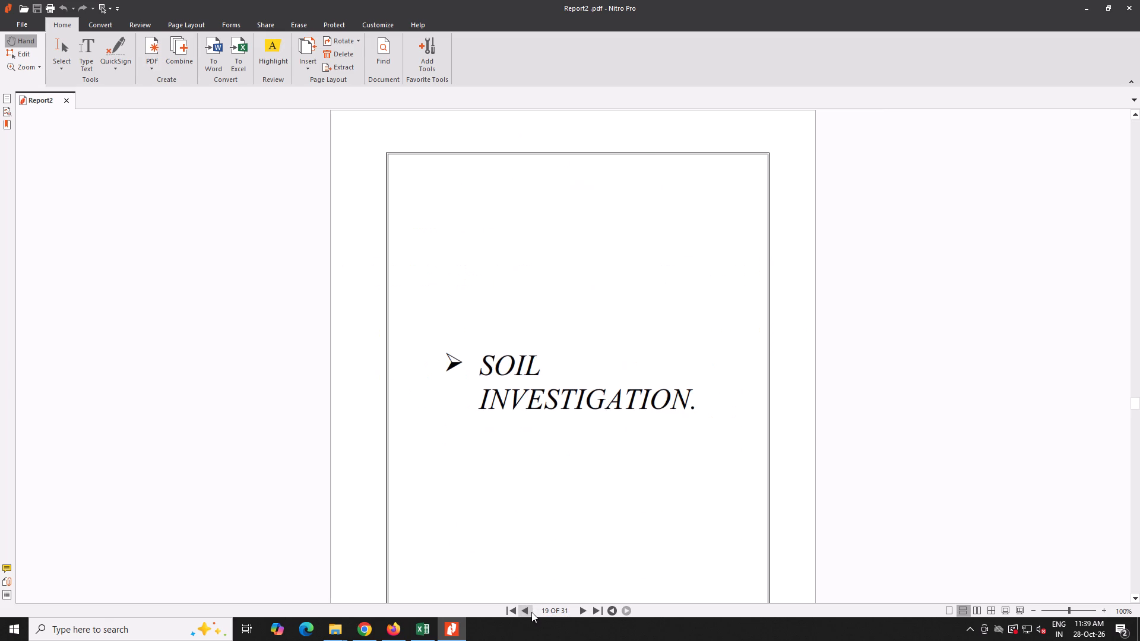
click(531, 611)
click(531, 611)
click(531, 611)
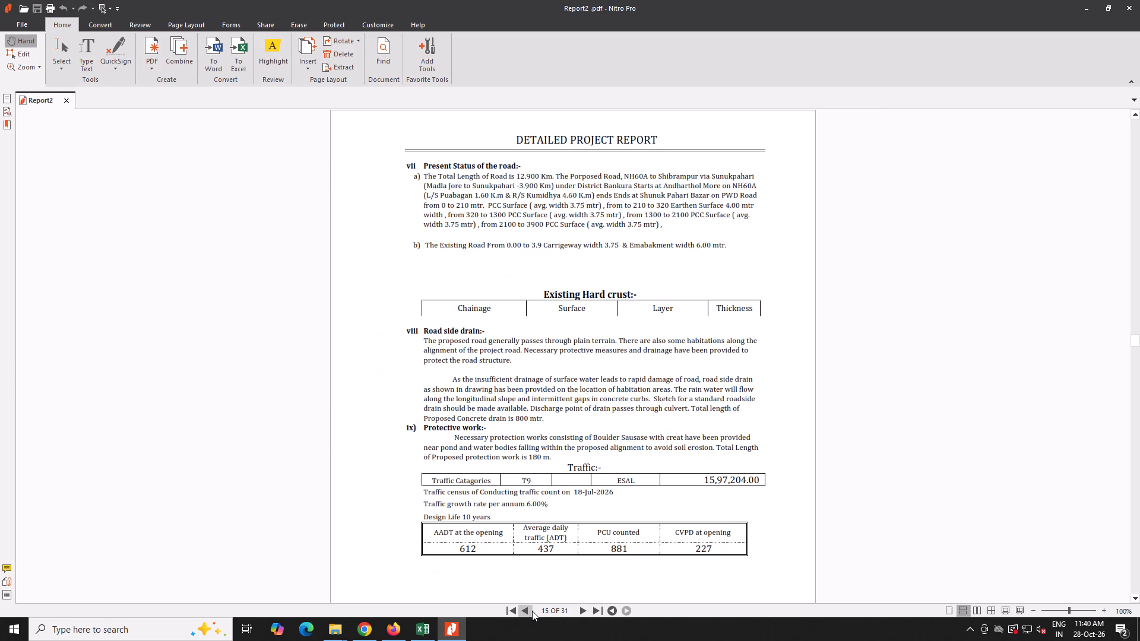
scroll(615, 490, down, 7)
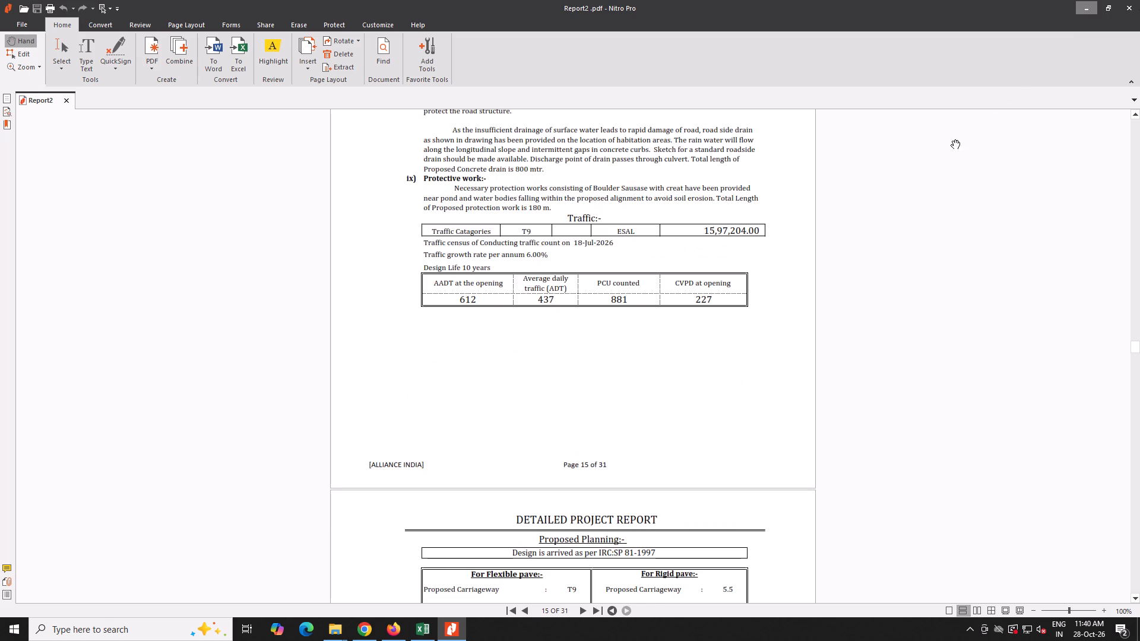
scroll(919, 161, down, 19)
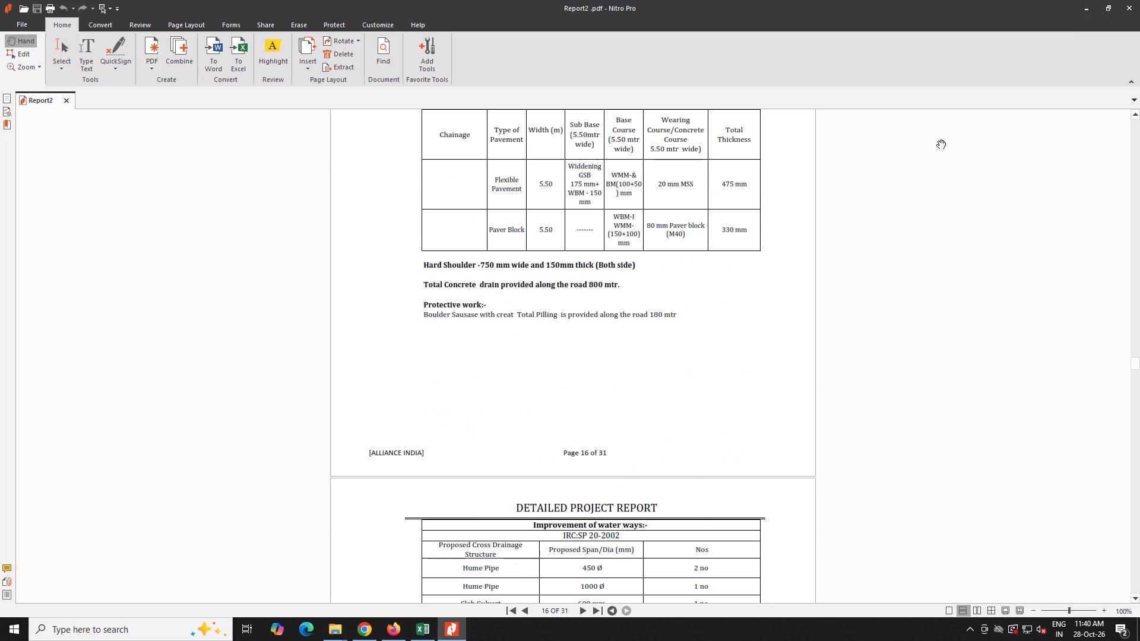
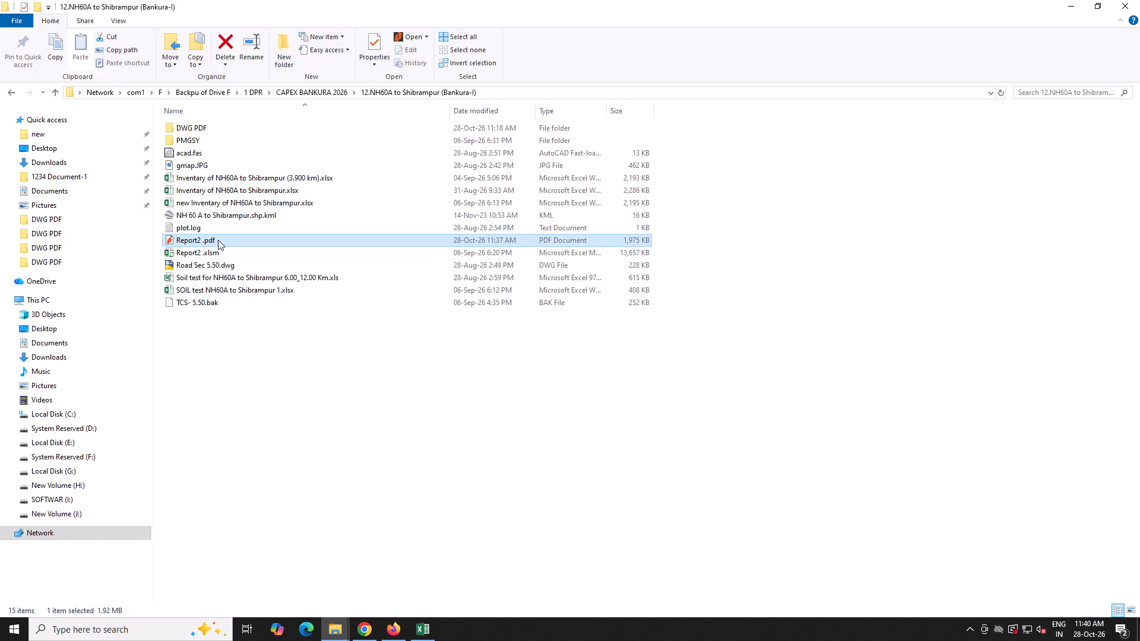
Move Report2 .pdf into the DWG PDF folder of the NH60A to Shibrampur project.
drag(218, 240, 239, 132)
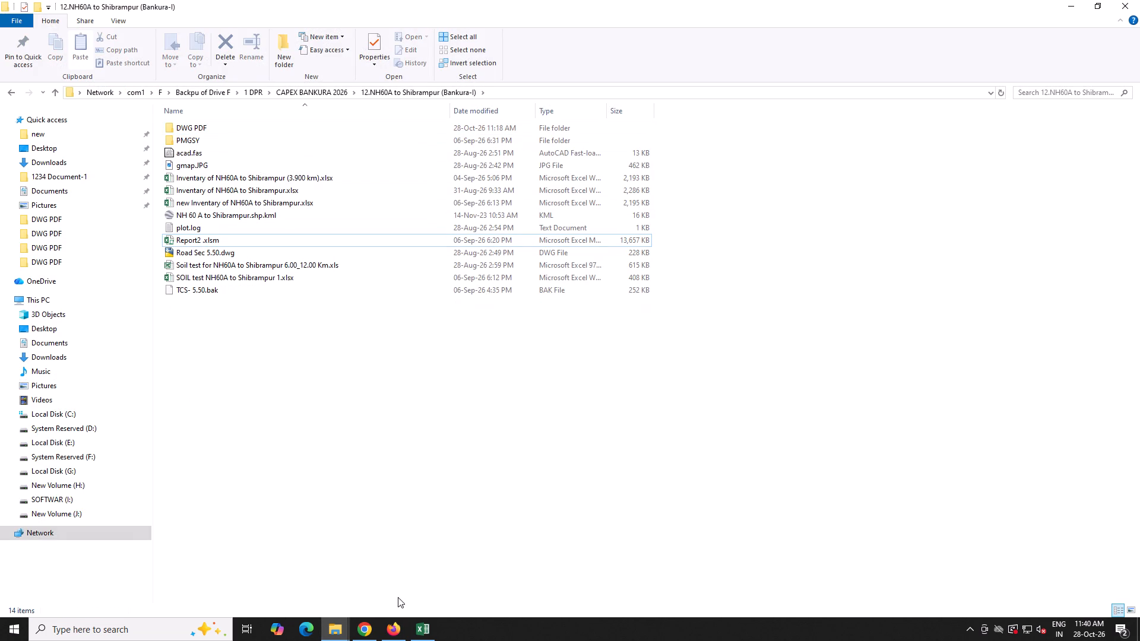
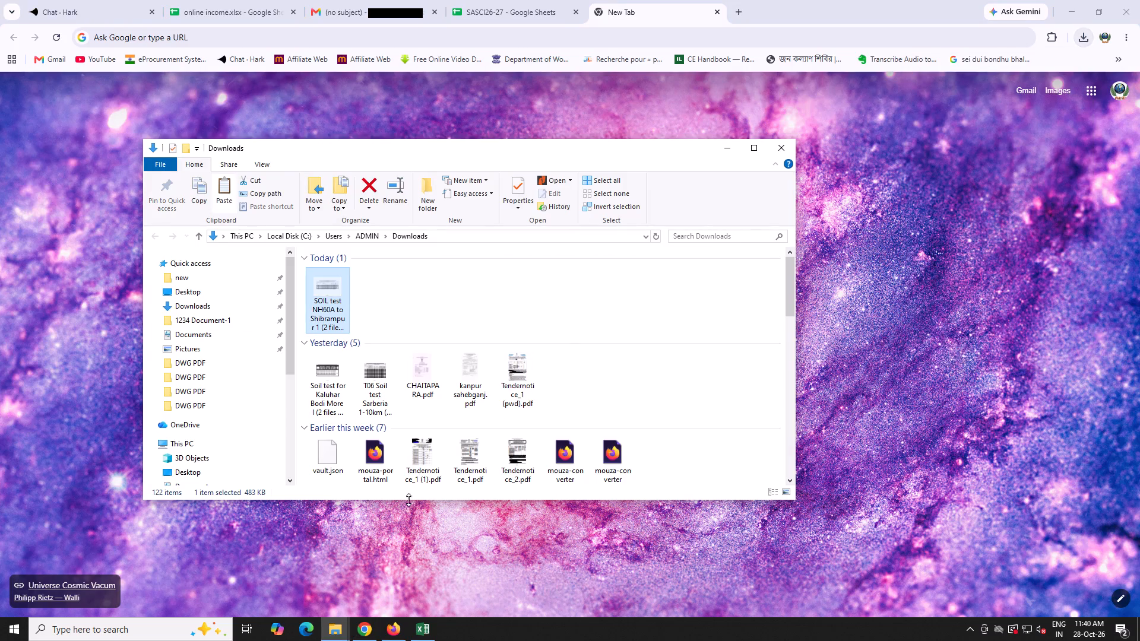
Move the SOIL test NH60A to Shibrampur 1 PDF from Downloads into the project's DWG PDF folder.
click(333, 639)
click(256, 598)
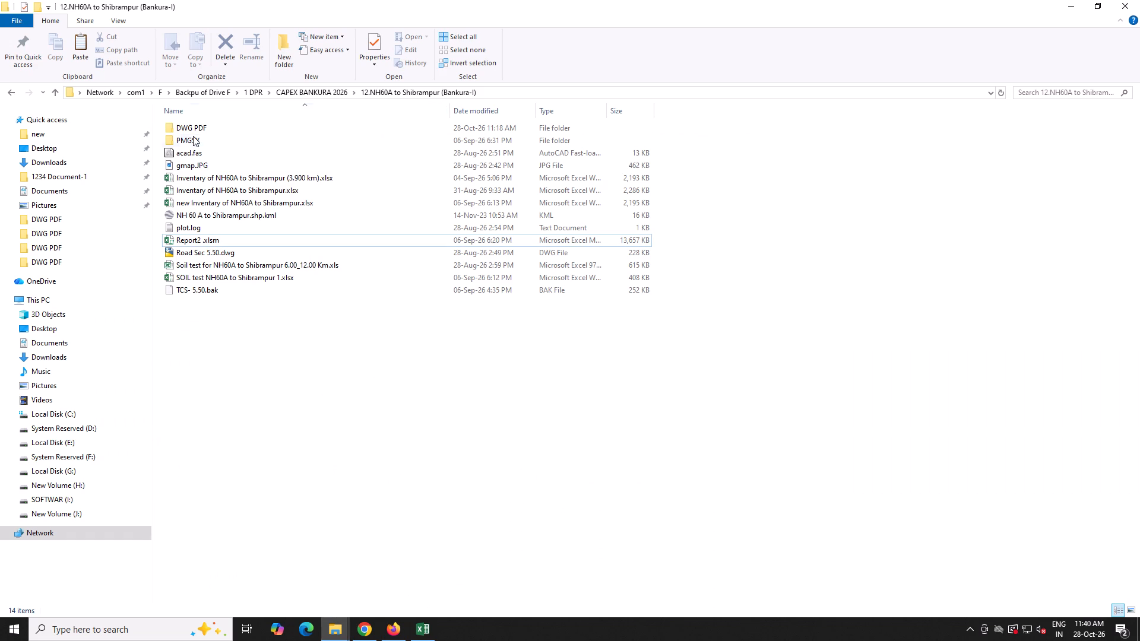
click(193, 136)
double_click(199, 131)
click(256, 269)
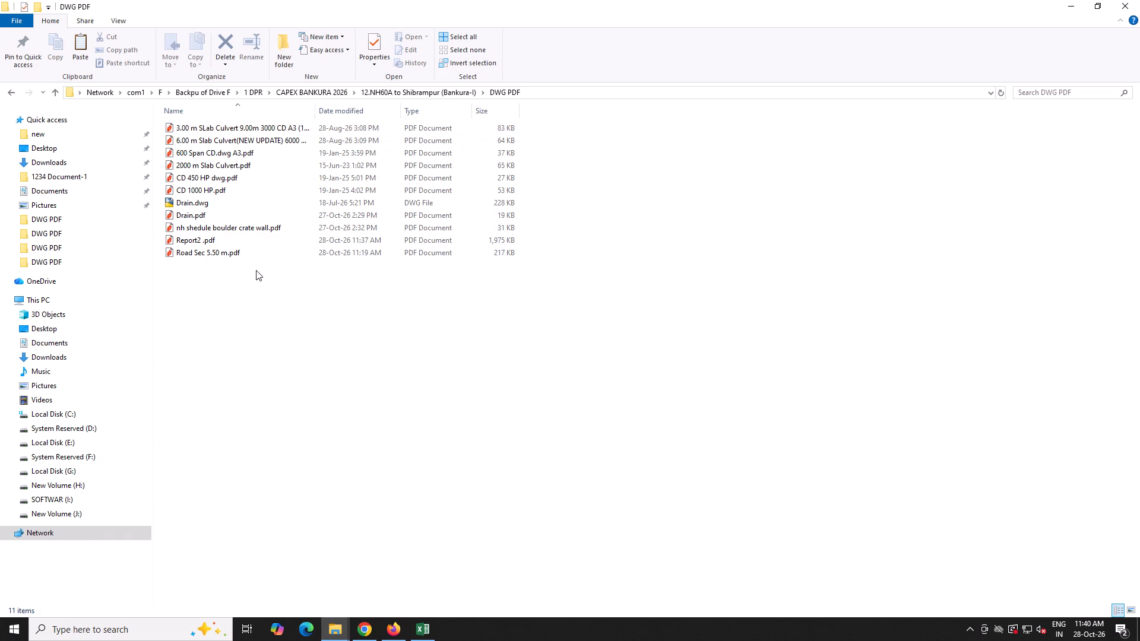
key(ctrl+v)
right_click(274, 303)
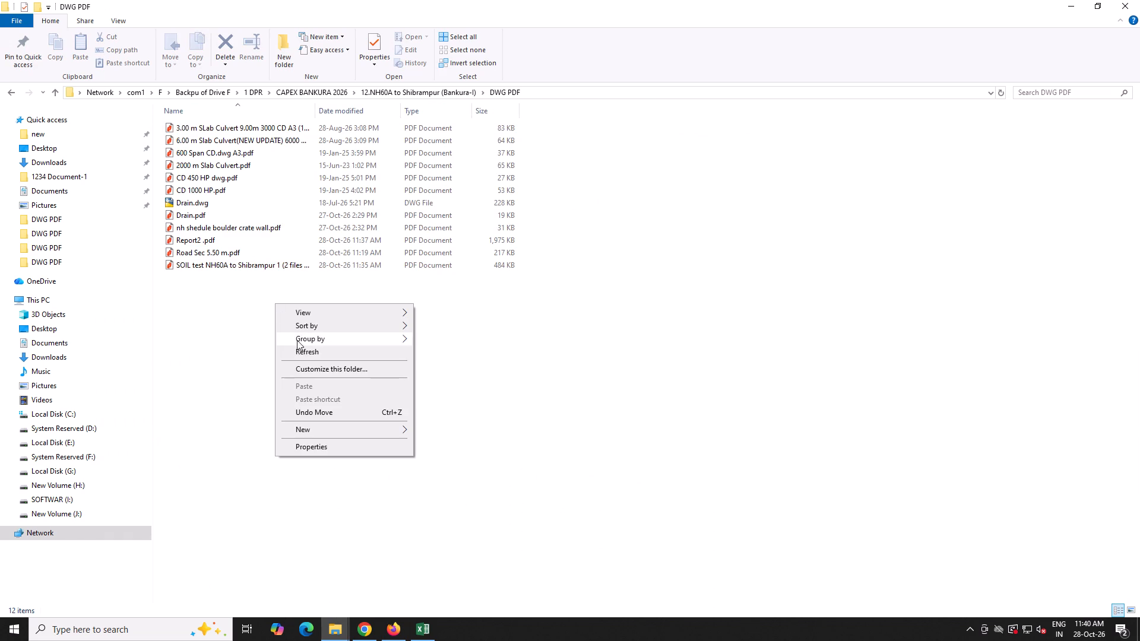
click(303, 353)
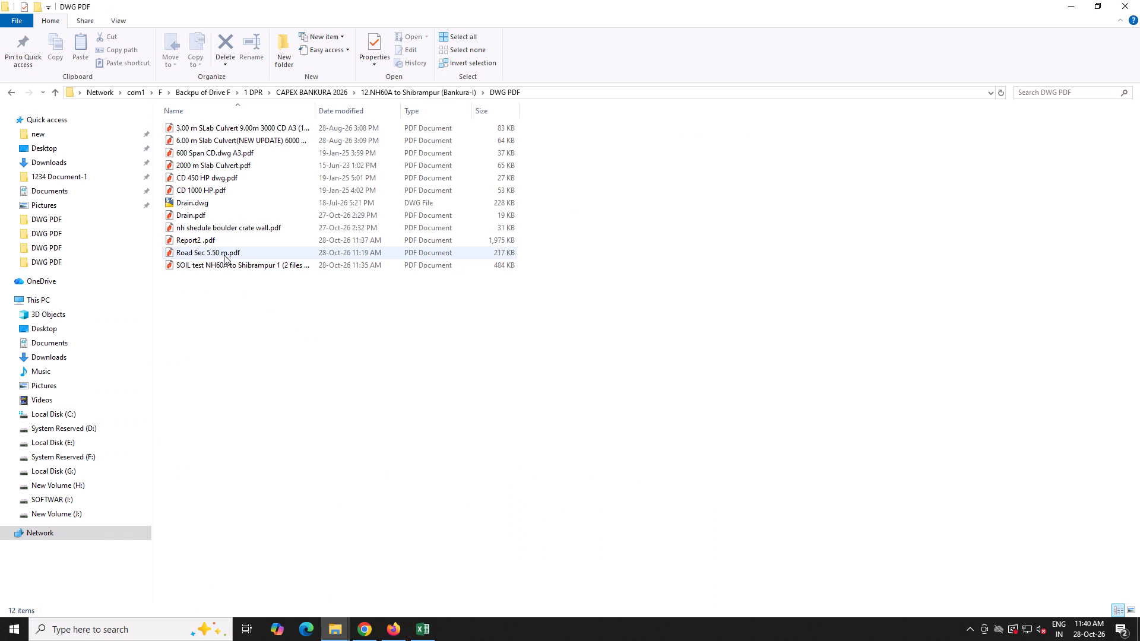
Open Inventory of NH60A to Shibrampur (3.900 km).xlsx and group the sheets INVENTORY-I, 10.1, 11.1 and 11.2.
click(431, 93)
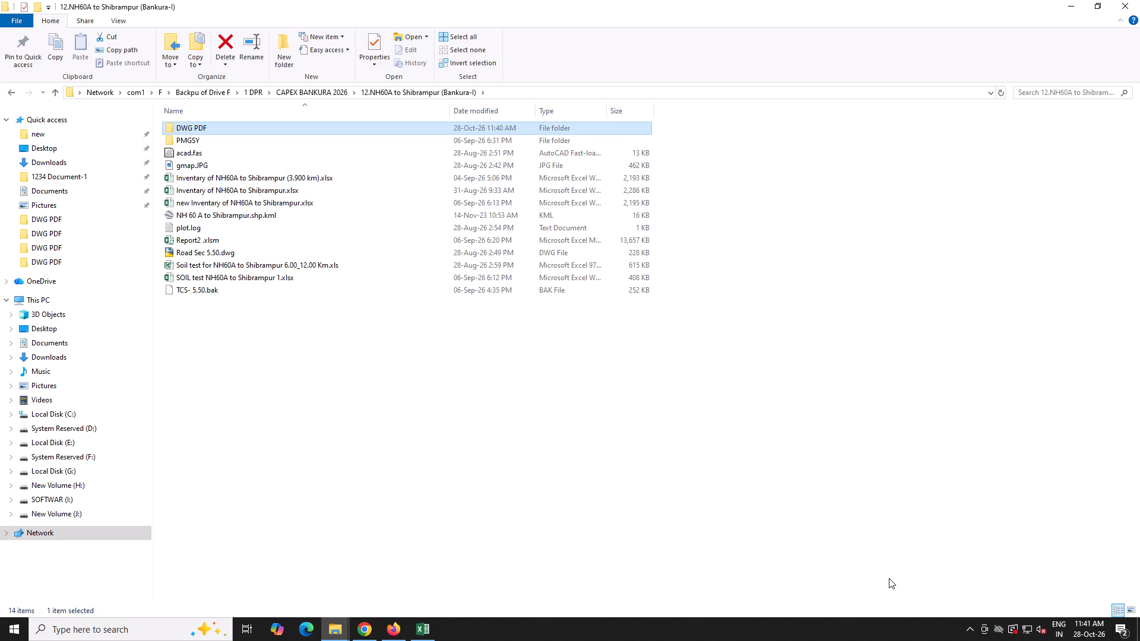
double_click(283, 179)
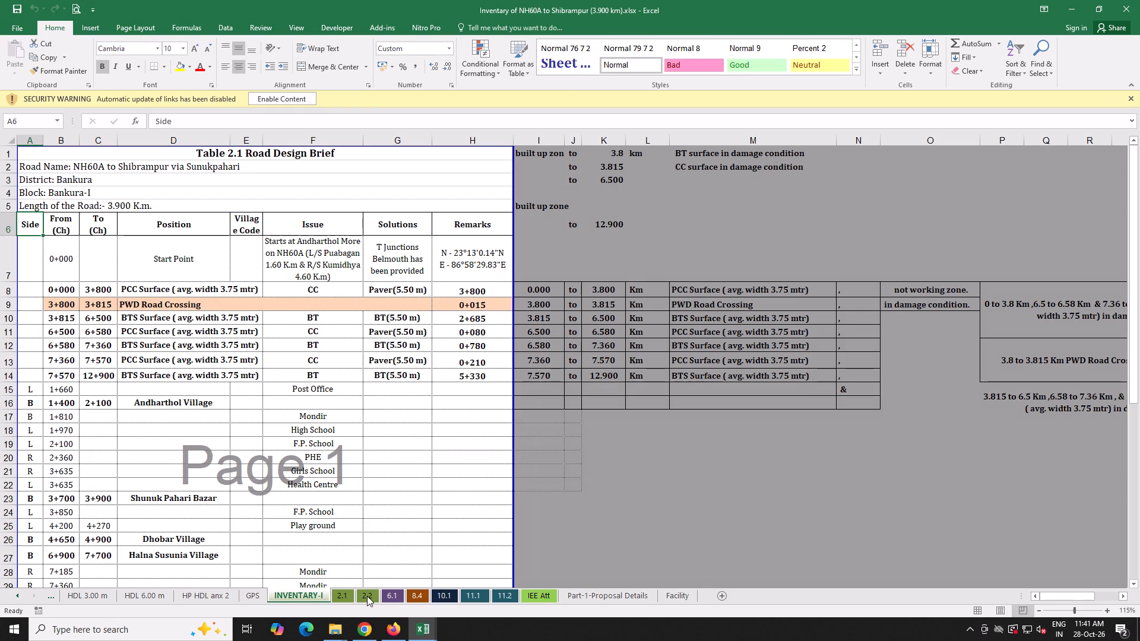
ctrl+click(442, 597)
ctrl+click(484, 596)
ctrl+click(503, 597)
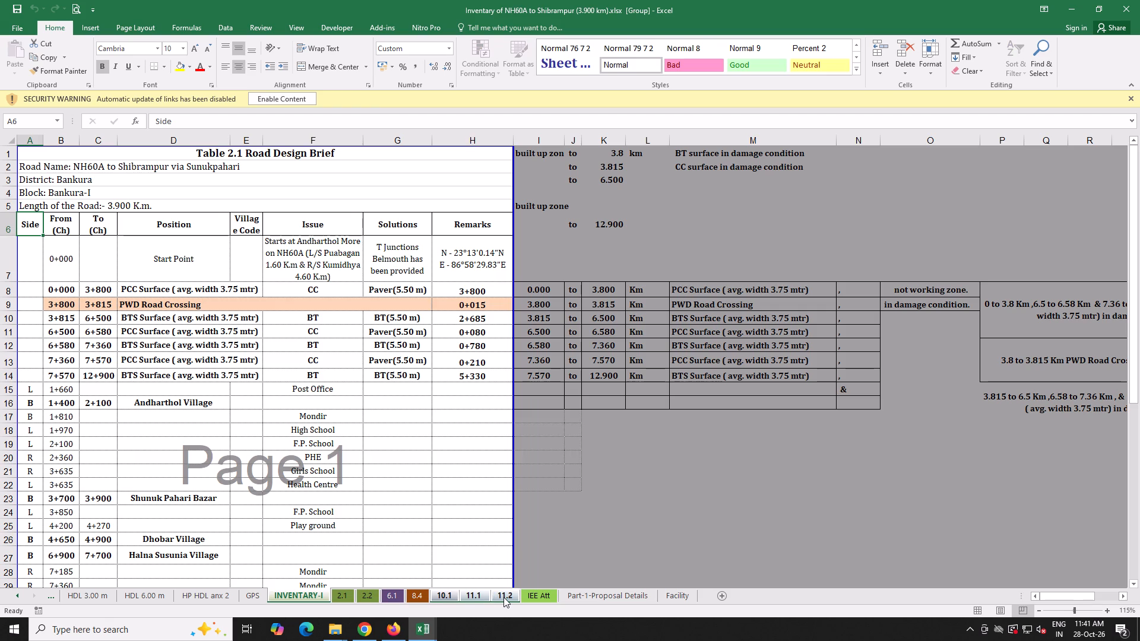
Examine the print preview pages of the grouped sheets, covering CD structures, road side drain and protection work.
click(74, 0)
scroll(834, 438, down, 4)
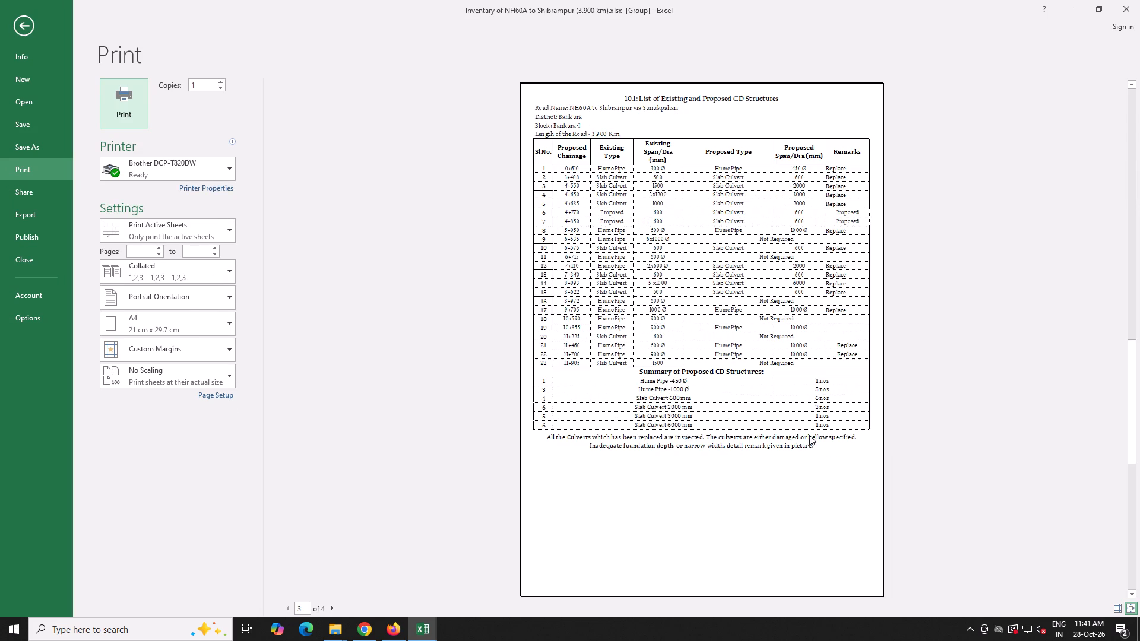
scroll(809, 435, down, 14)
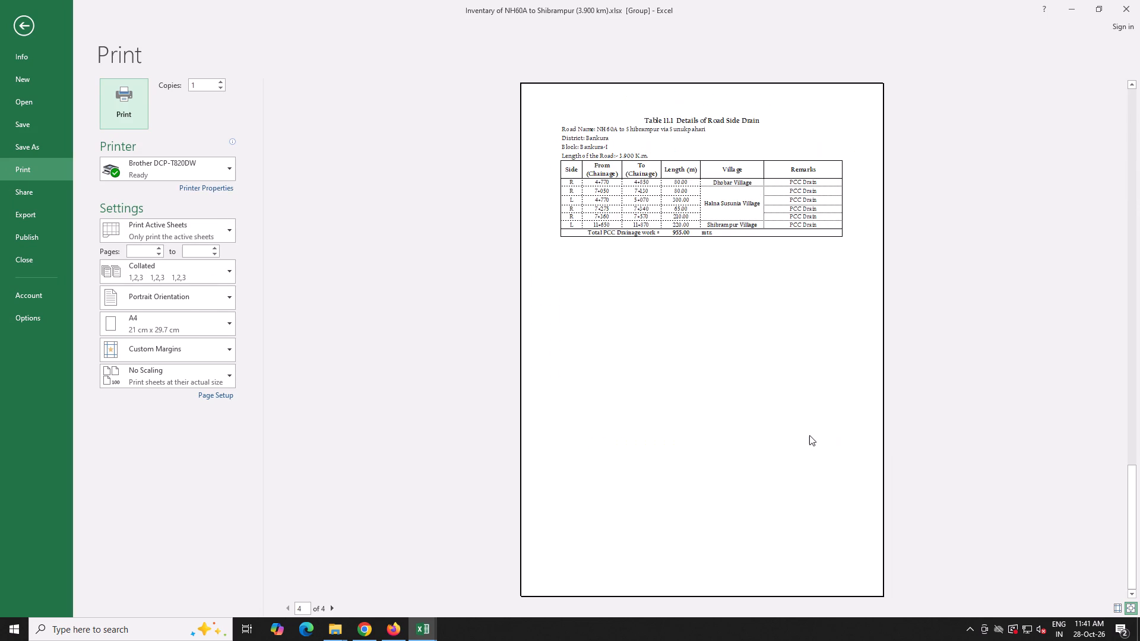
scroll(809, 435, down, 6)
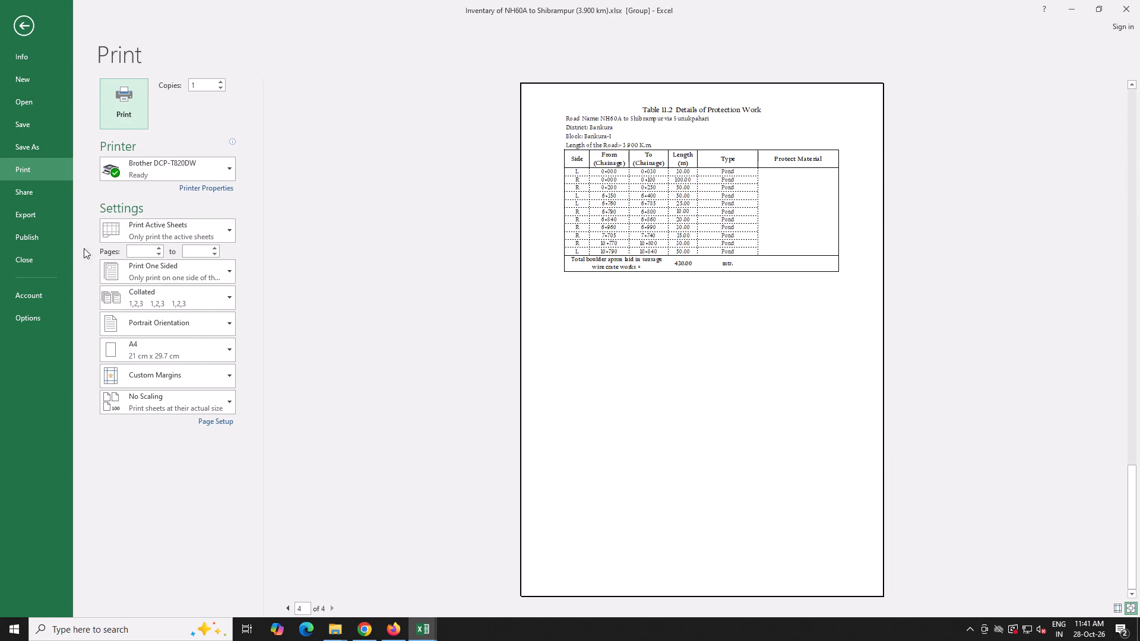
Publish the grouped sheets as Inventory of NH60A to Shibrampur (3.900 km).pdf in the DWG PDF folder, and return to the project folder.
click(54, 210)
click(313, 175)
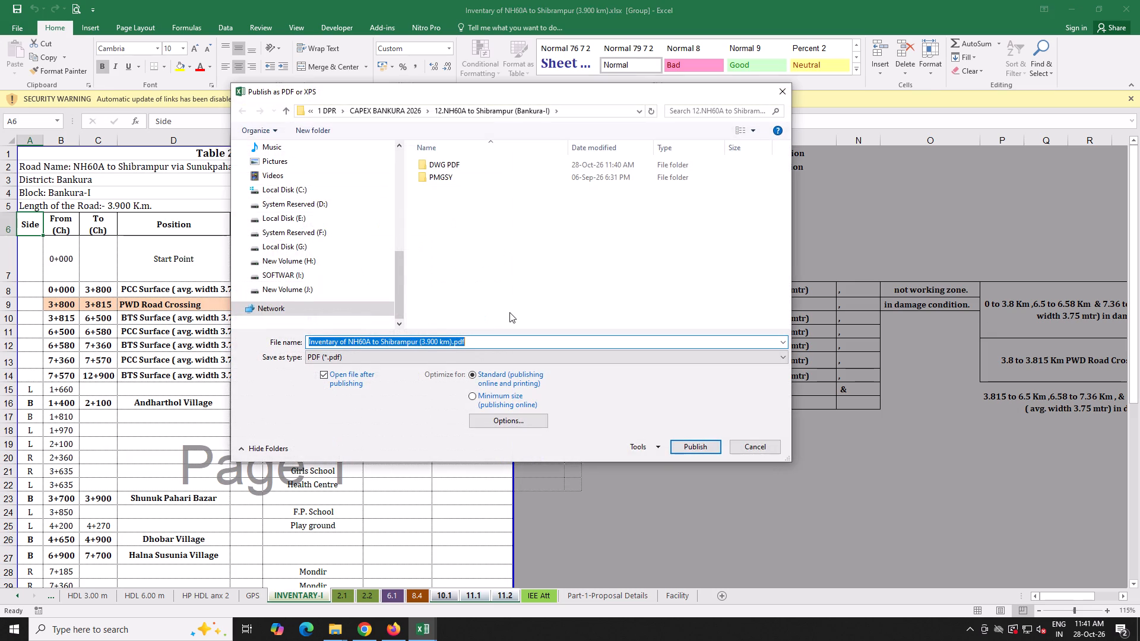
double_click(441, 164)
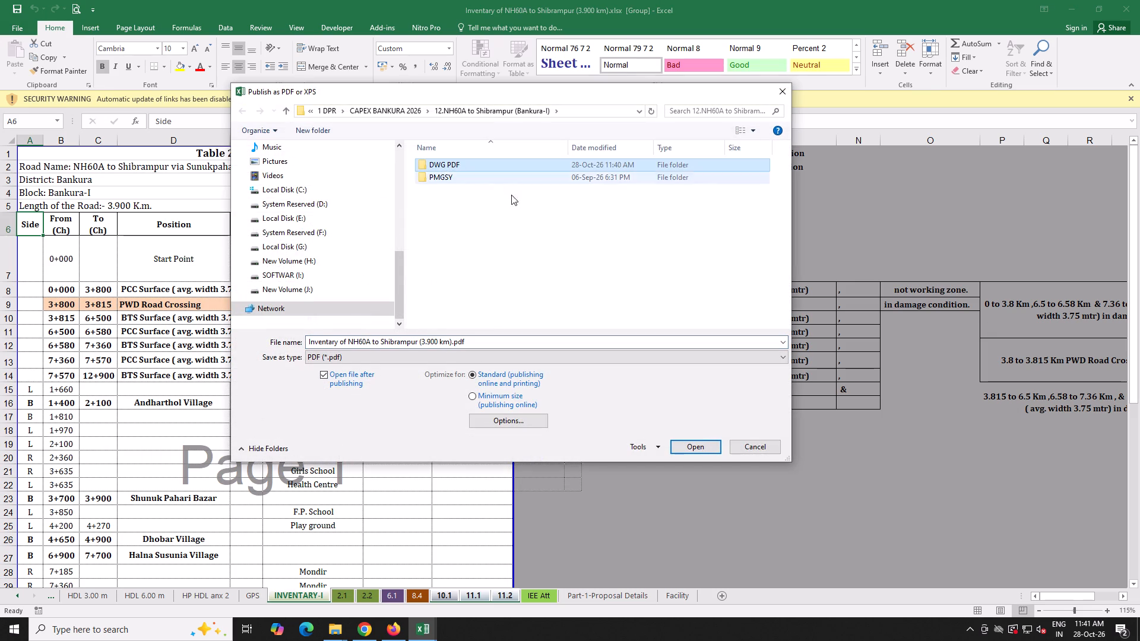
double_click(463, 163)
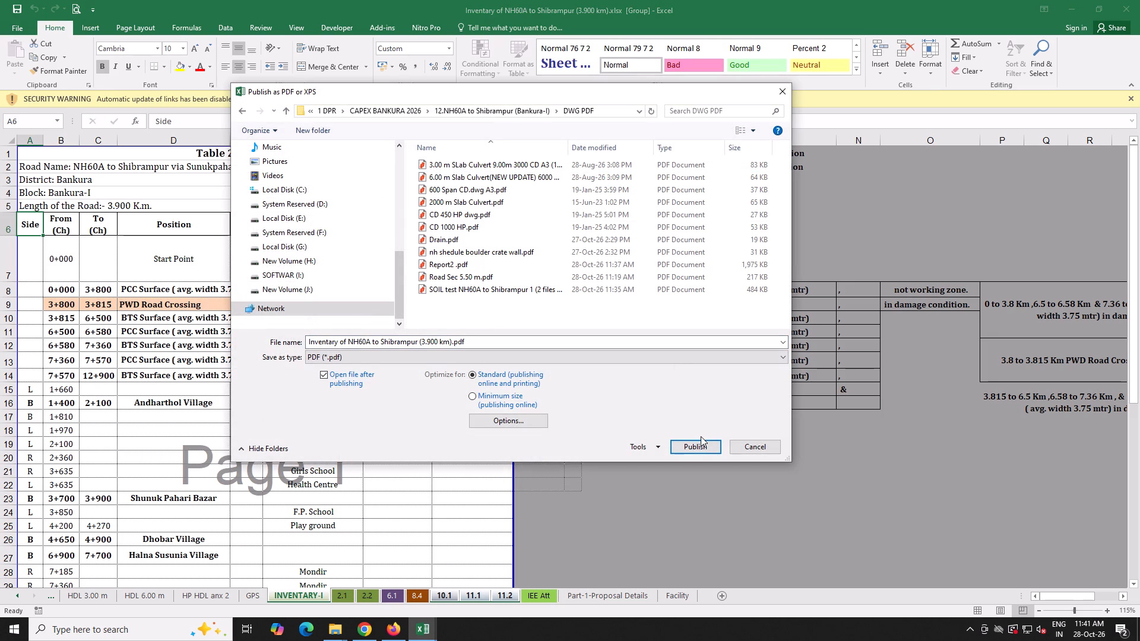
click(695, 449)
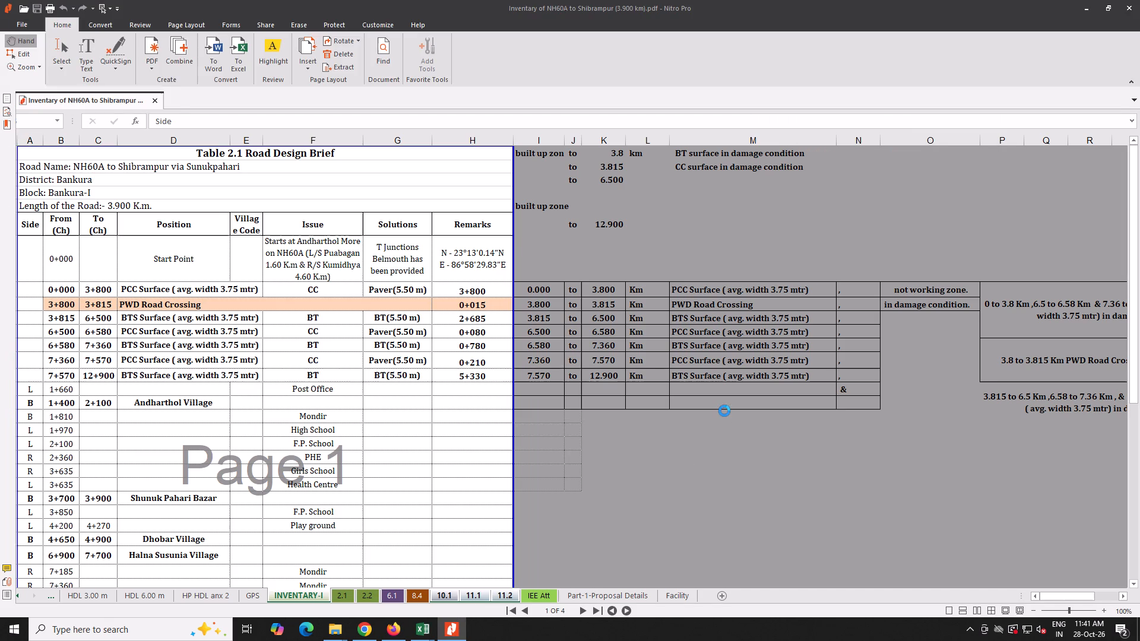
click(724, 411)
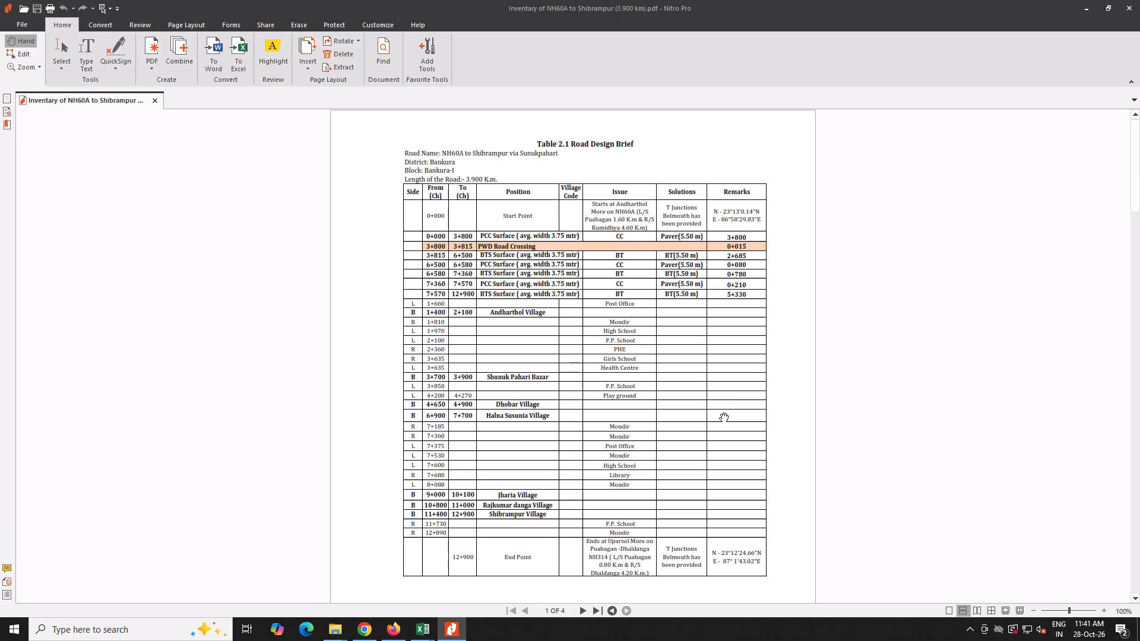
click(1131, 8)
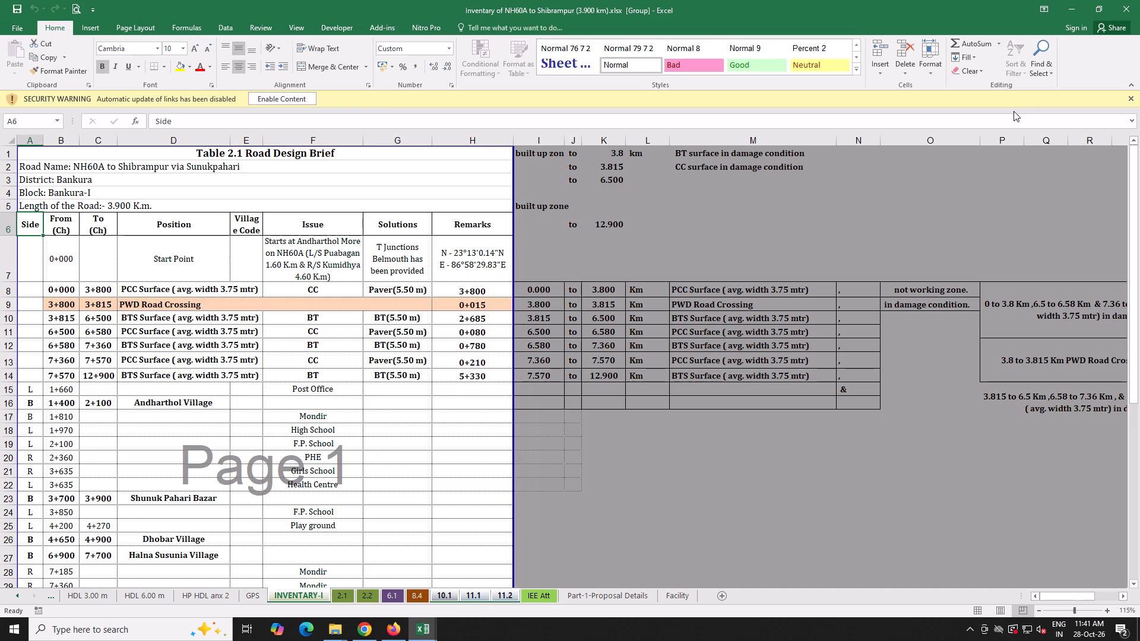
click(1075, 0)
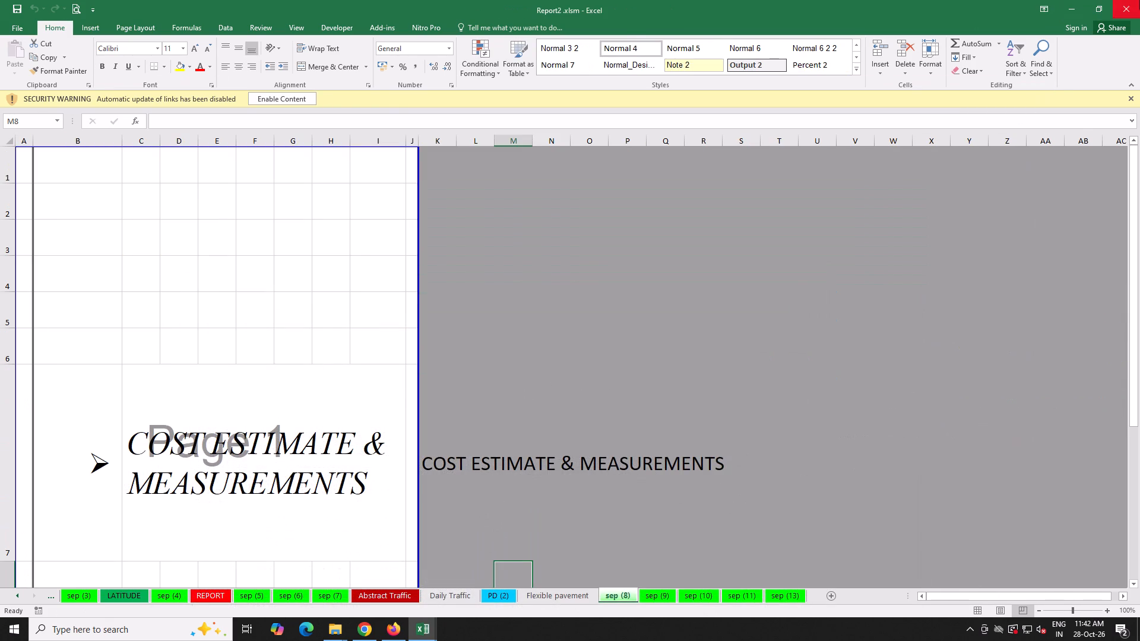
click(1068, 4)
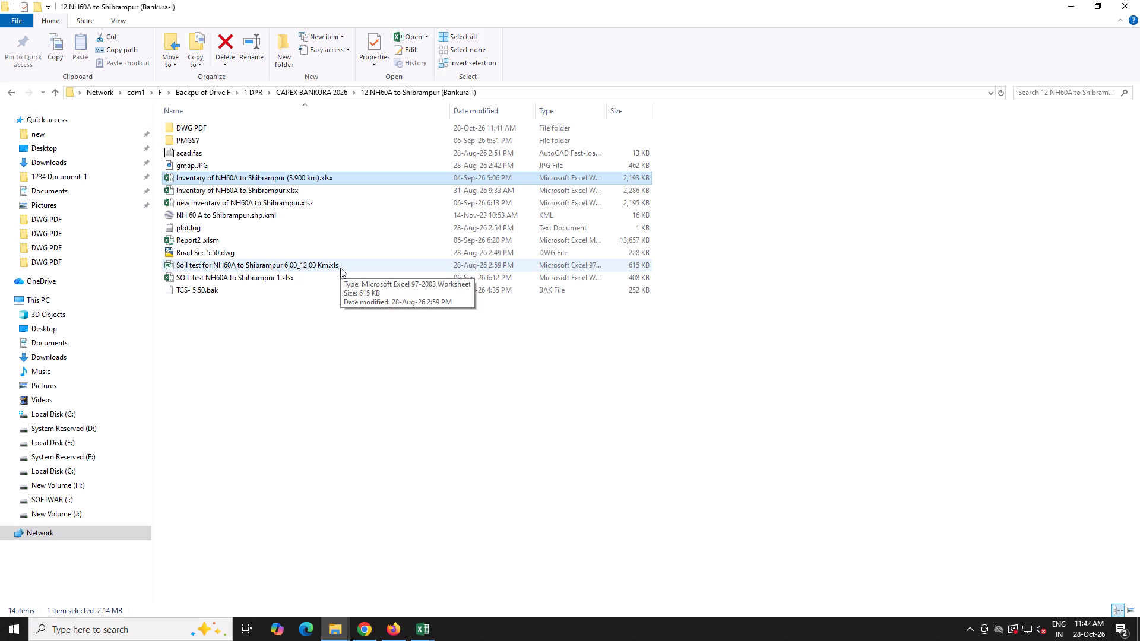
Look through the CAPEX BANKURA 2026 folder, including its 12.NH60A to Shibrampur (Bankura-I) and PHOTO subfolders.
click(340, 87)
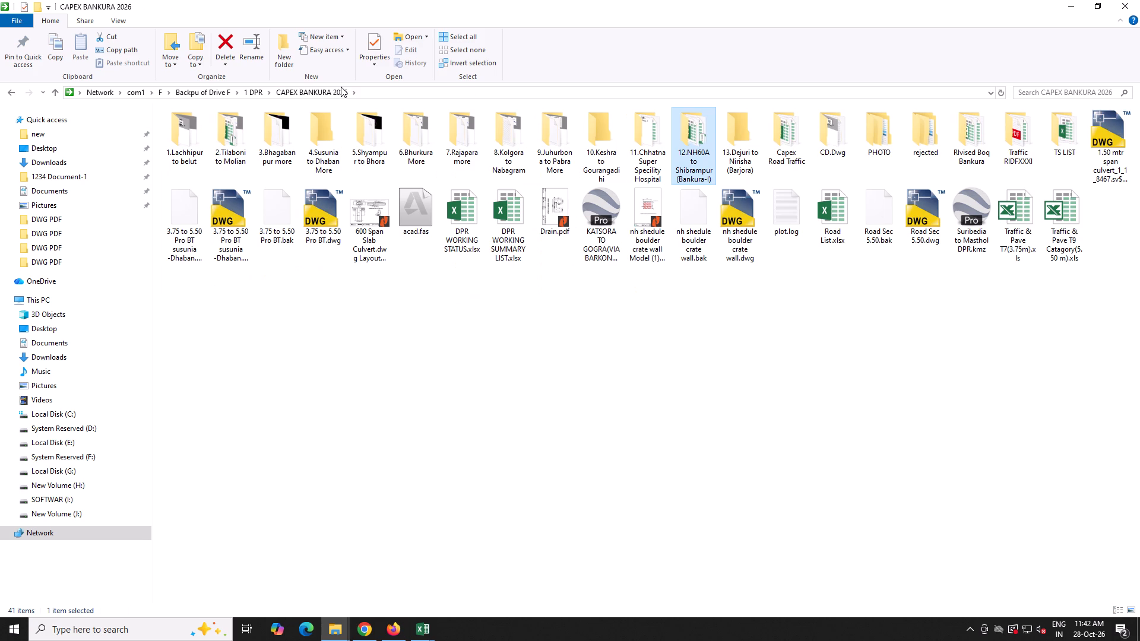
double_click(698, 164)
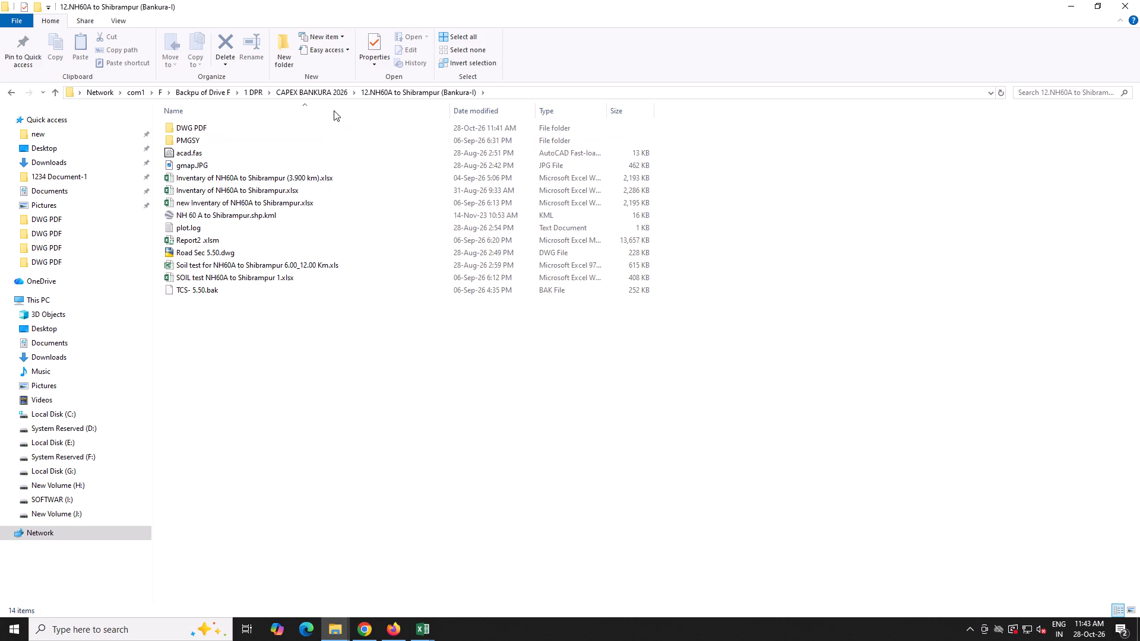
click(341, 90)
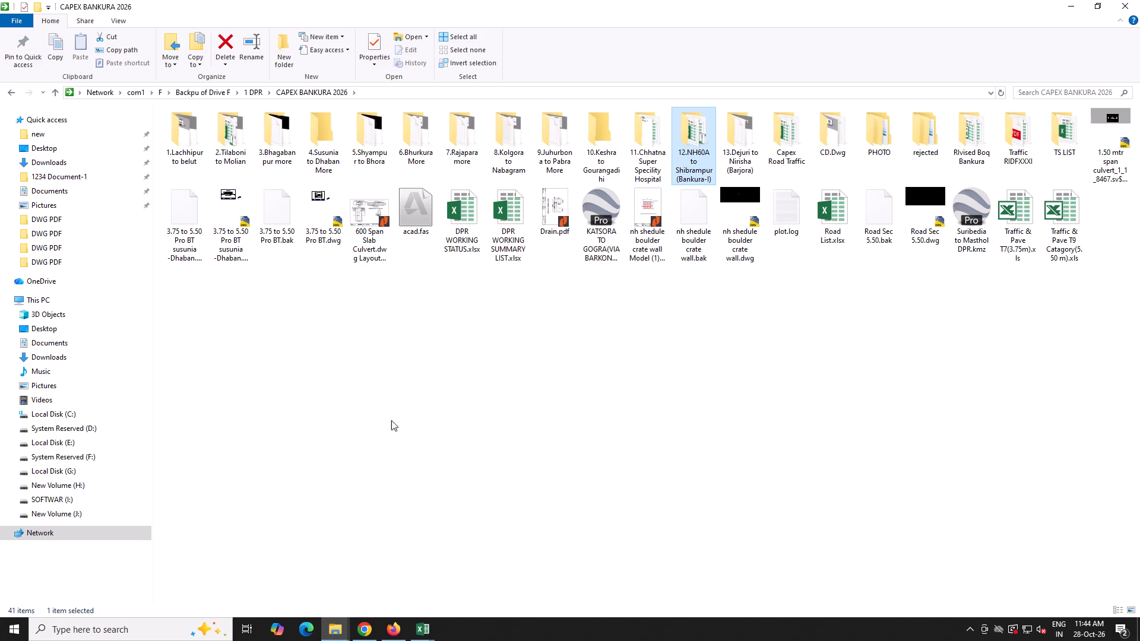
double_click(876, 143)
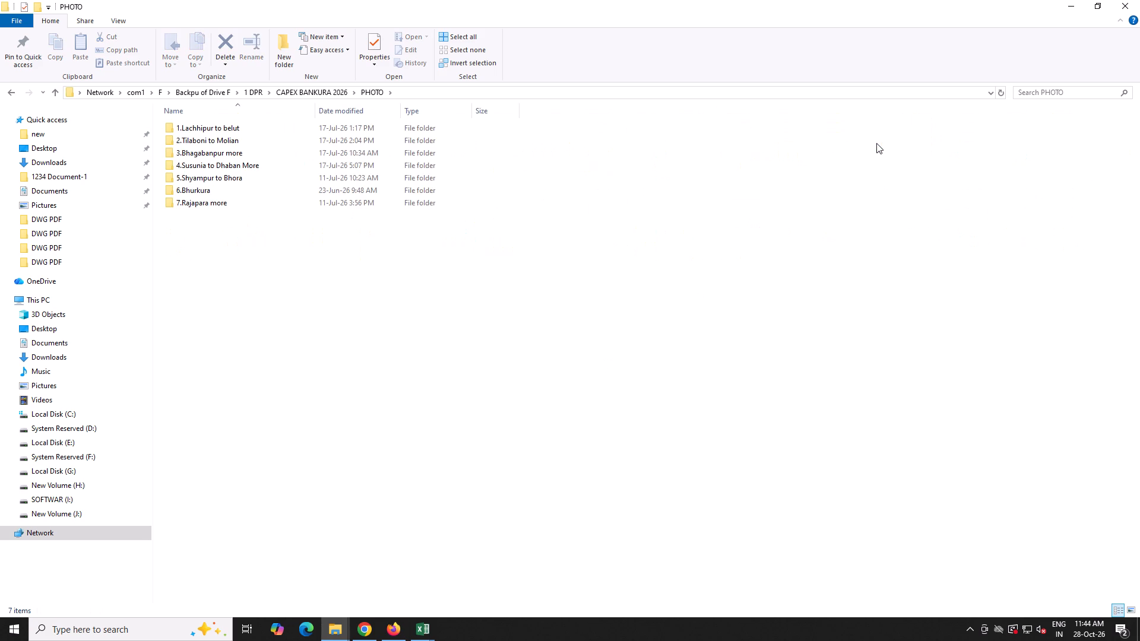
click(333, 95)
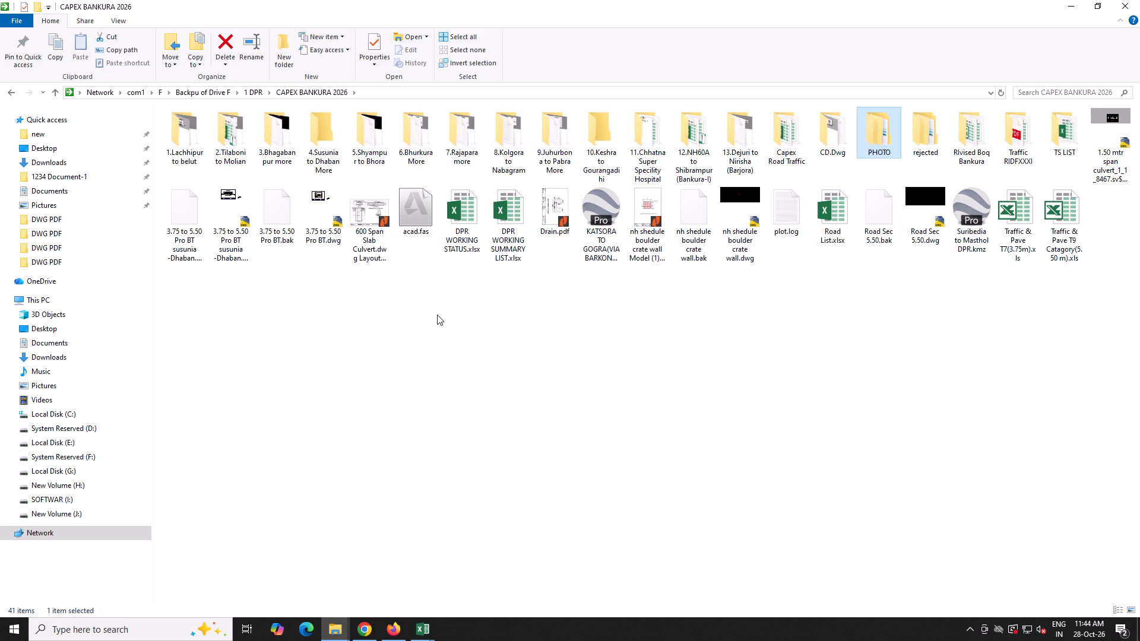
Browse the PMGSY III folder in 1 DPR, including BANKURA, down to the inner Bankura folder of PMGSY_III_BATCH & PHASE_II(2023-2024).
click(256, 93)
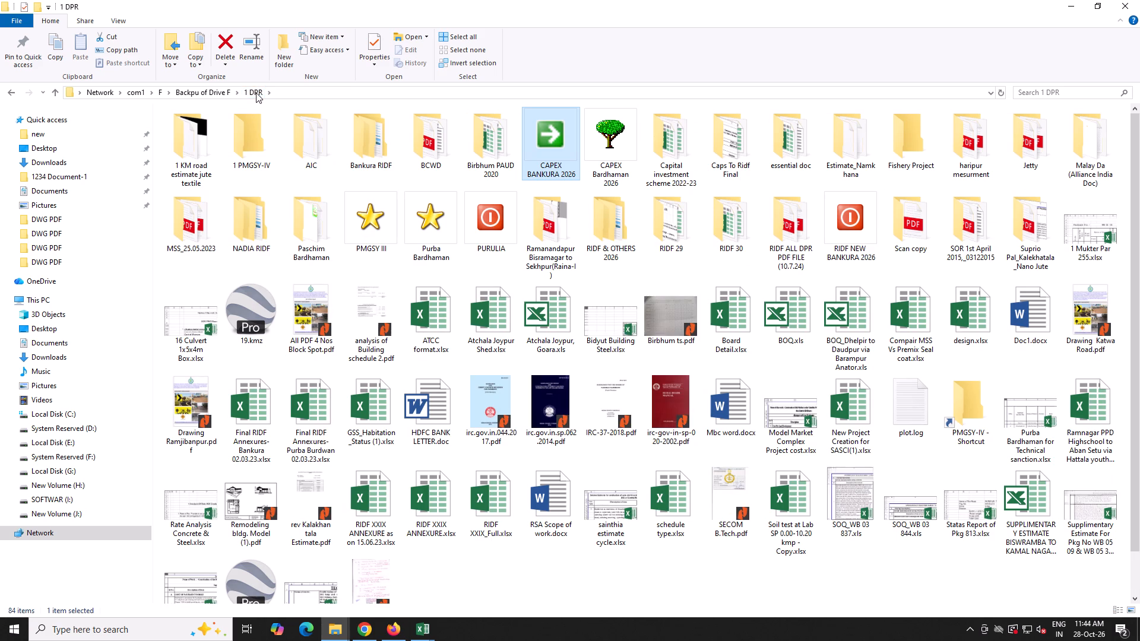
double_click(375, 214)
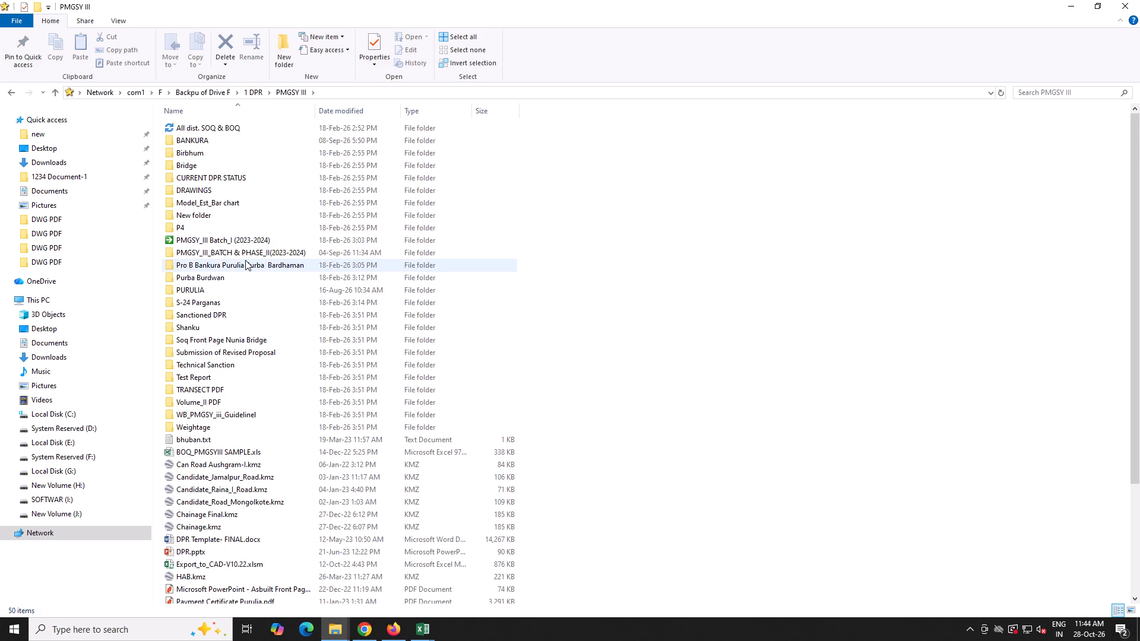
double_click(253, 143)
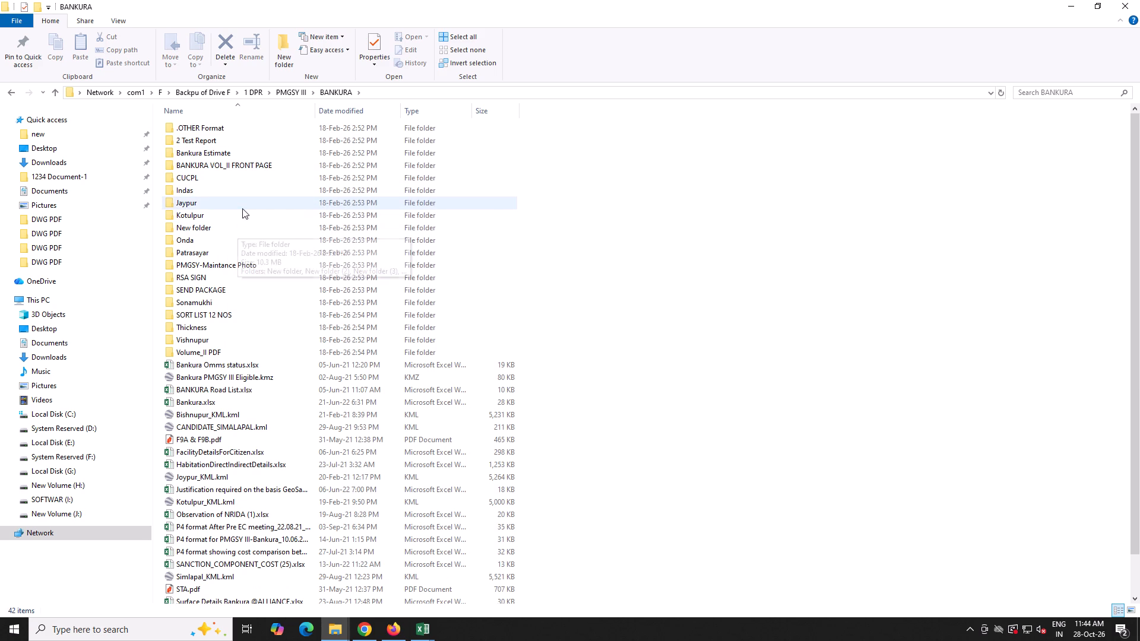
click(292, 98)
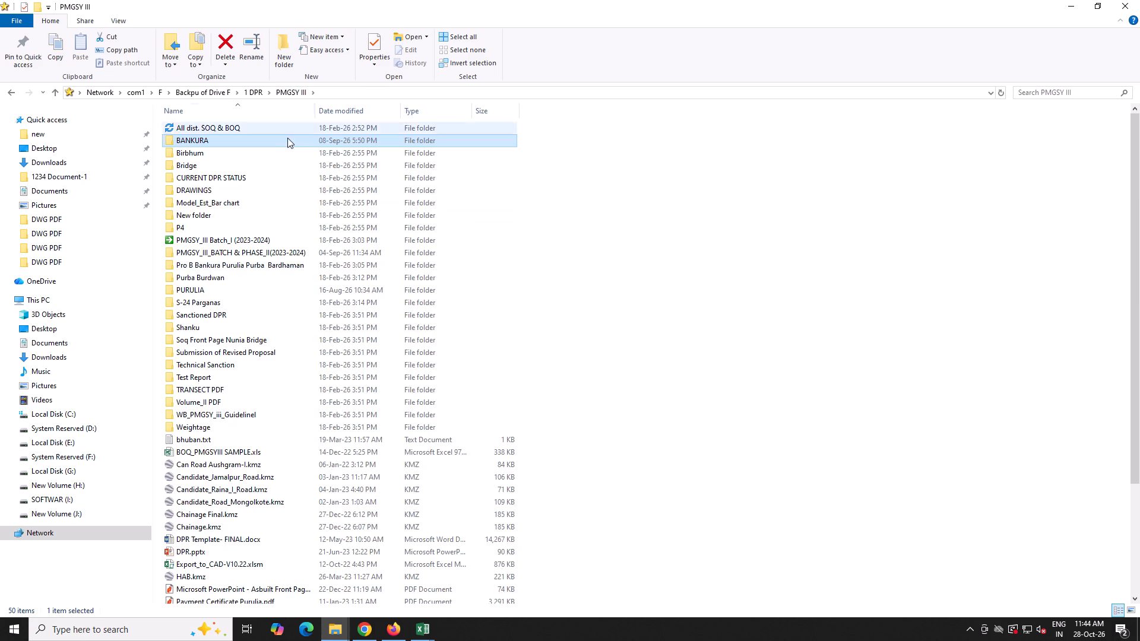
double_click(270, 249)
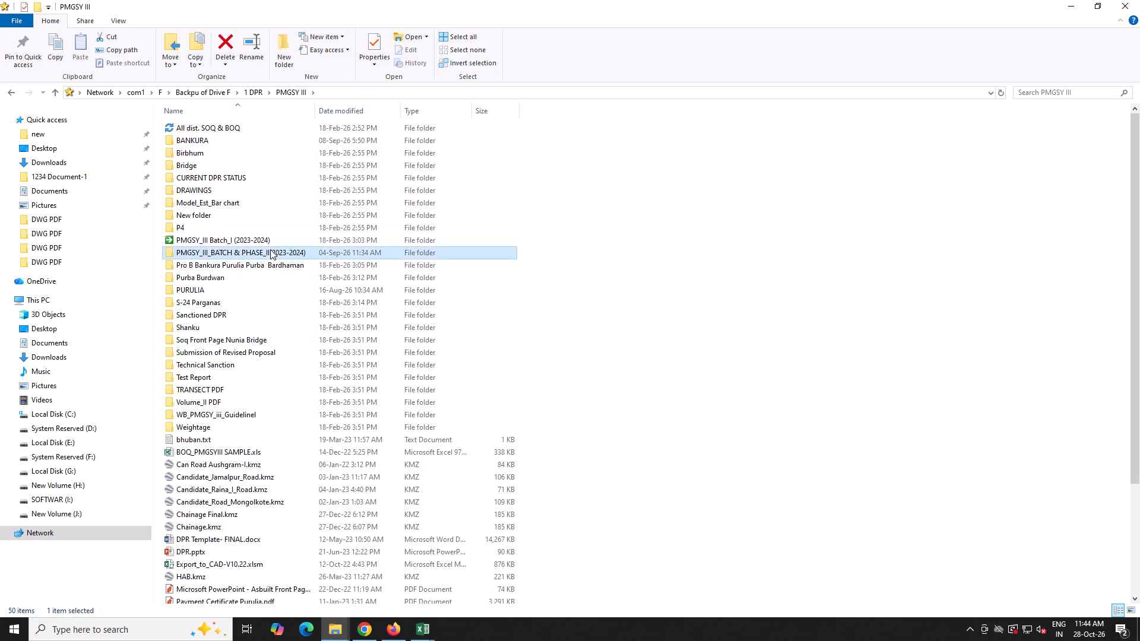
double_click(233, 126)
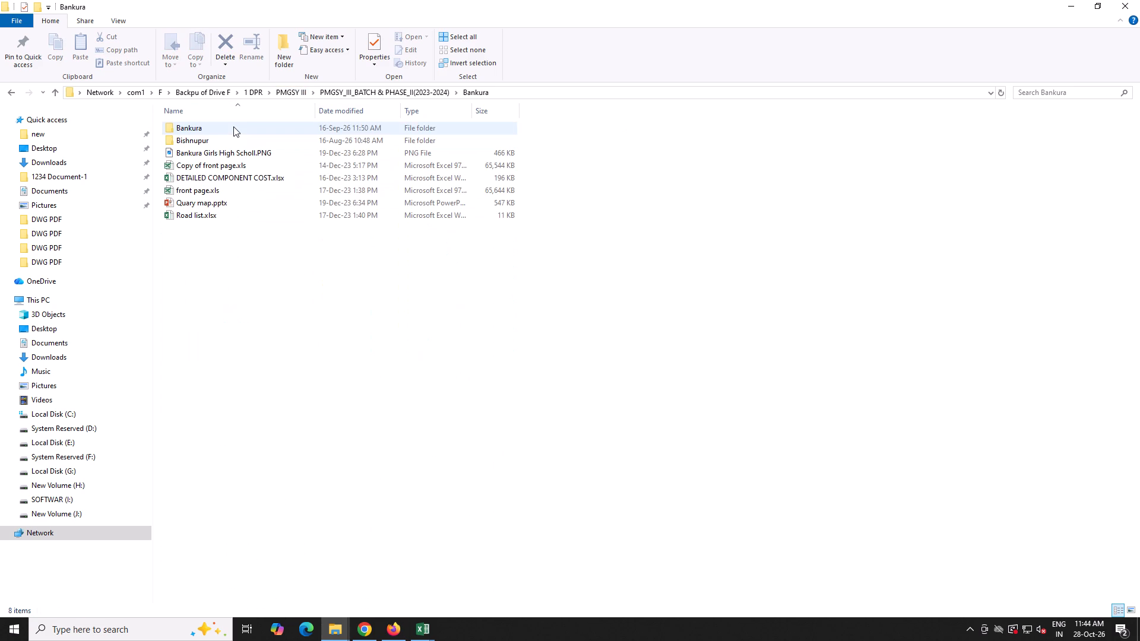
double_click(230, 129)
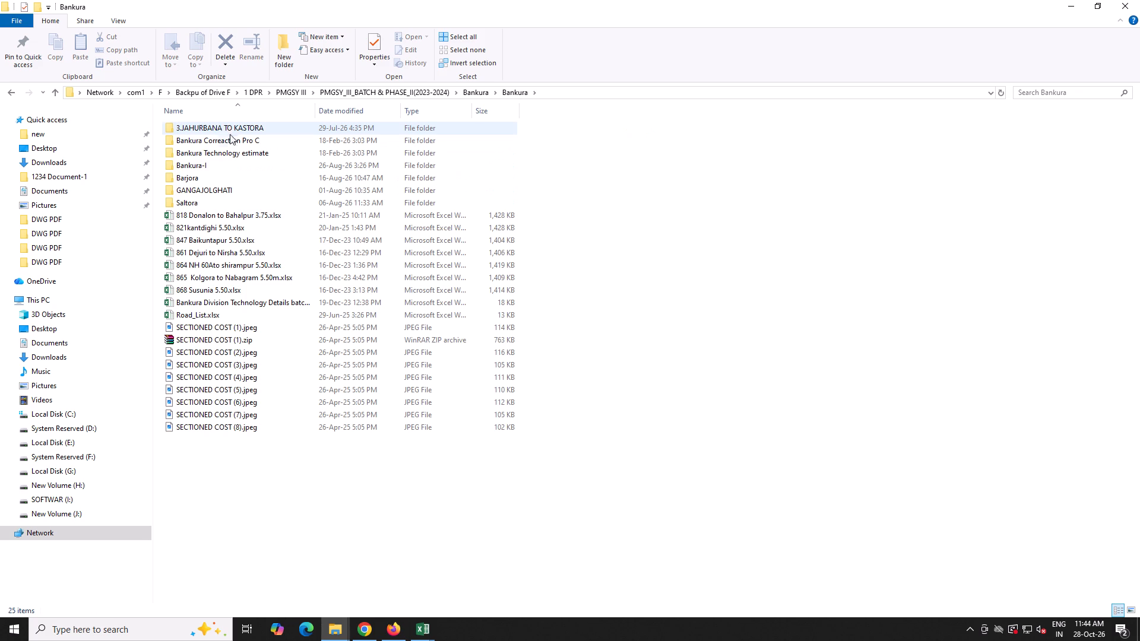
Look through the inner Bankura folder's subfolders, including Saltora, GANGAJOLGHATI, Barjora, Bankura-I, Bankura Technology estimate and 3.JAHURBANA TO KASTORA.
click(235, 268)
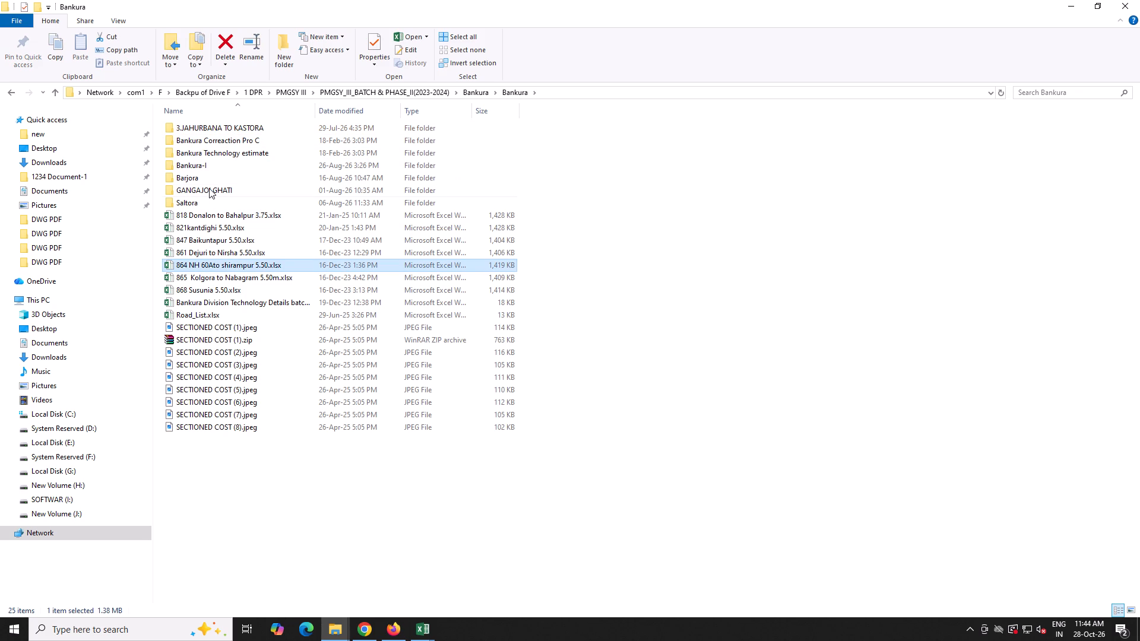
double_click(210, 199)
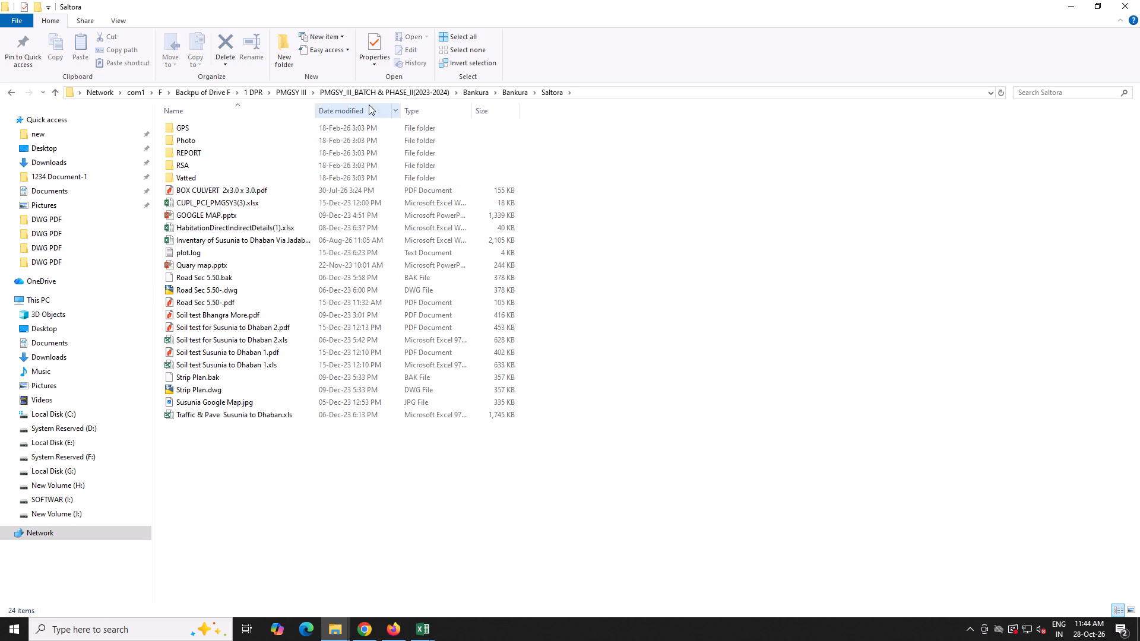
click(506, 90)
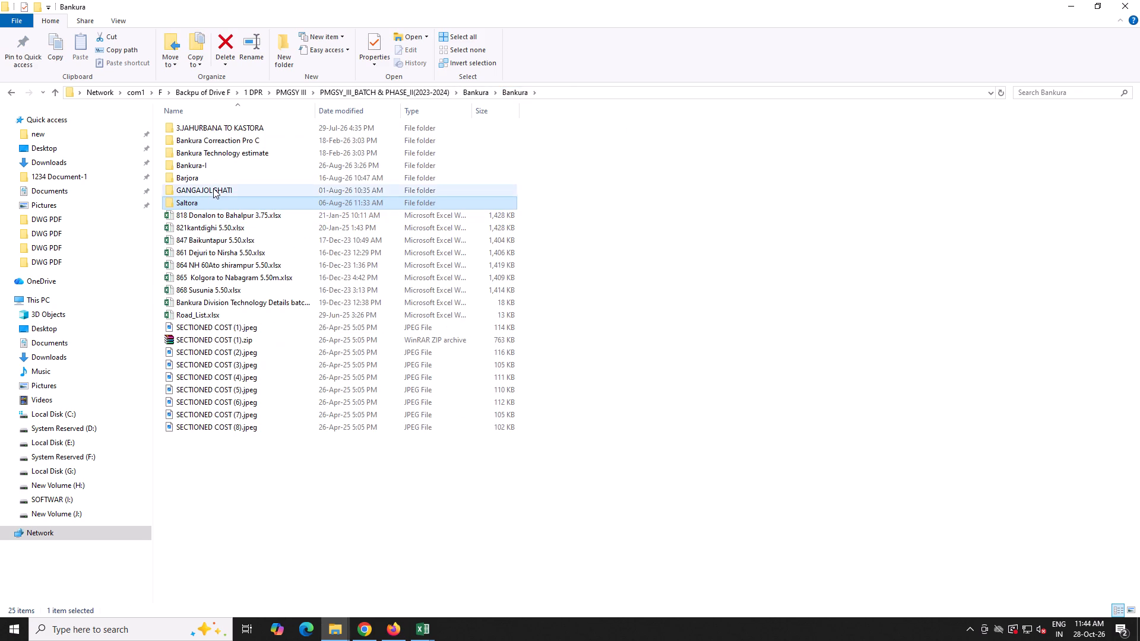
double_click(213, 188)
click(517, 93)
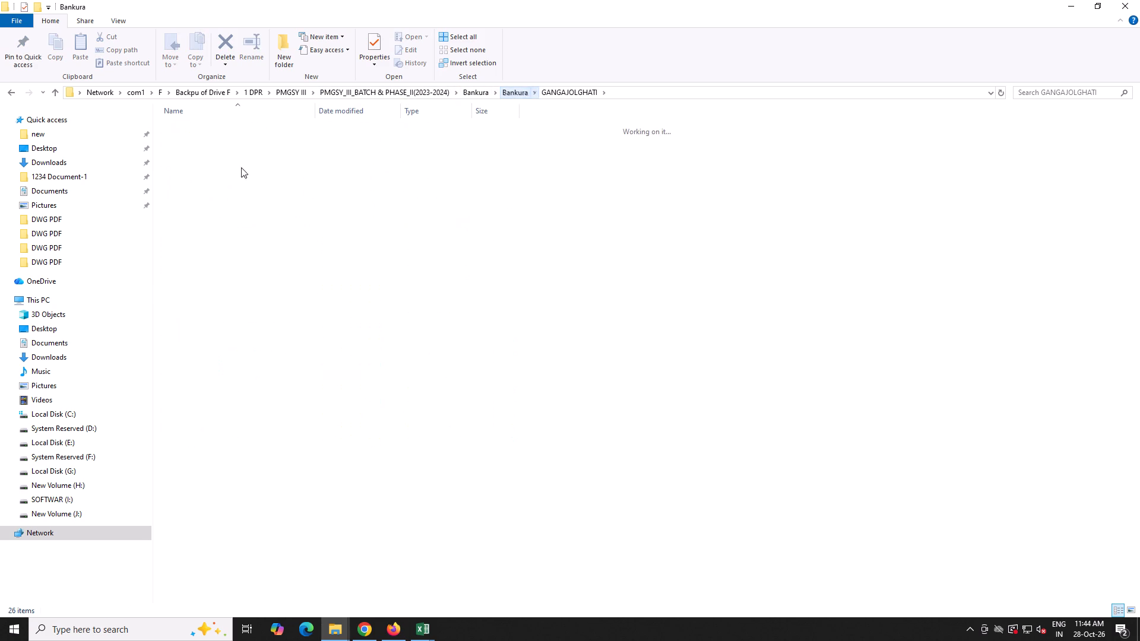
double_click(193, 179)
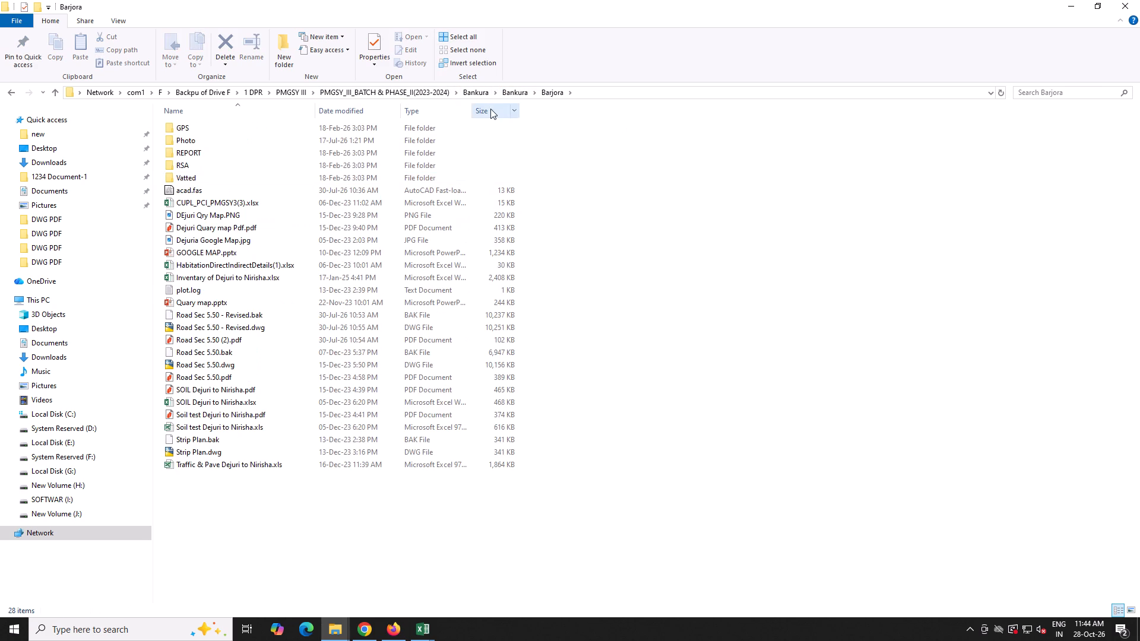
click(511, 93)
double_click(206, 169)
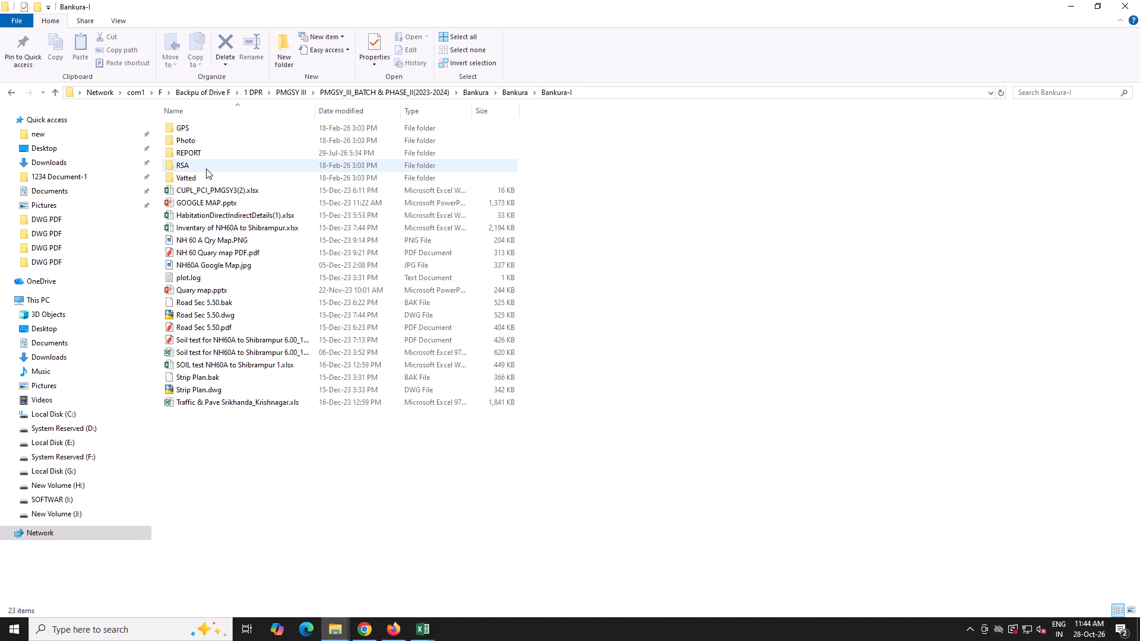
click(508, 92)
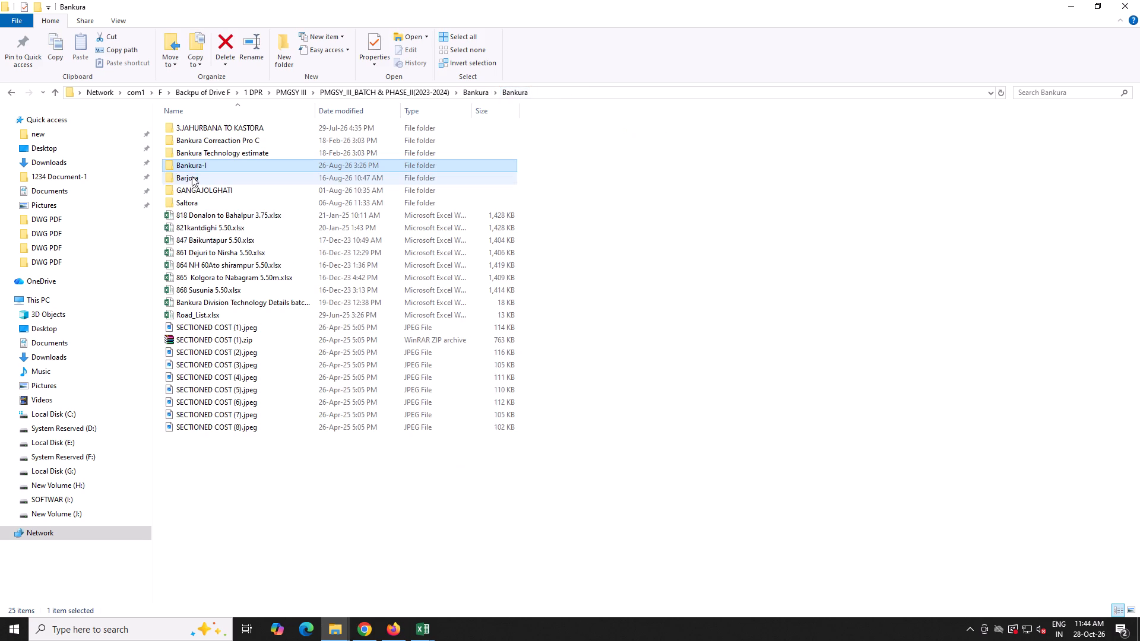
double_click(194, 153)
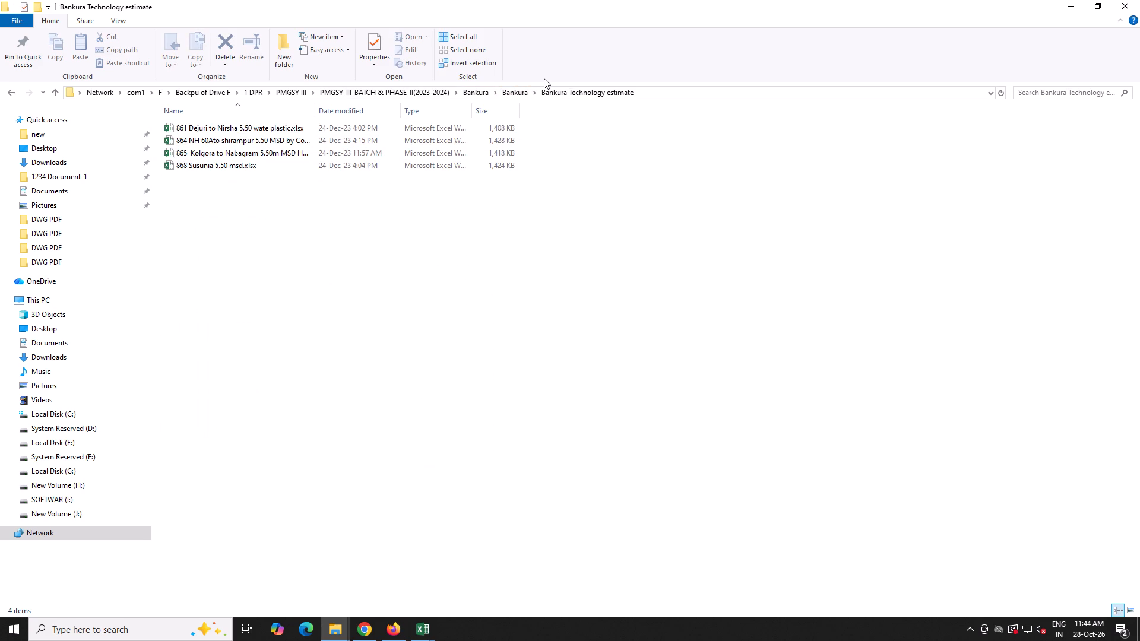
click(511, 94)
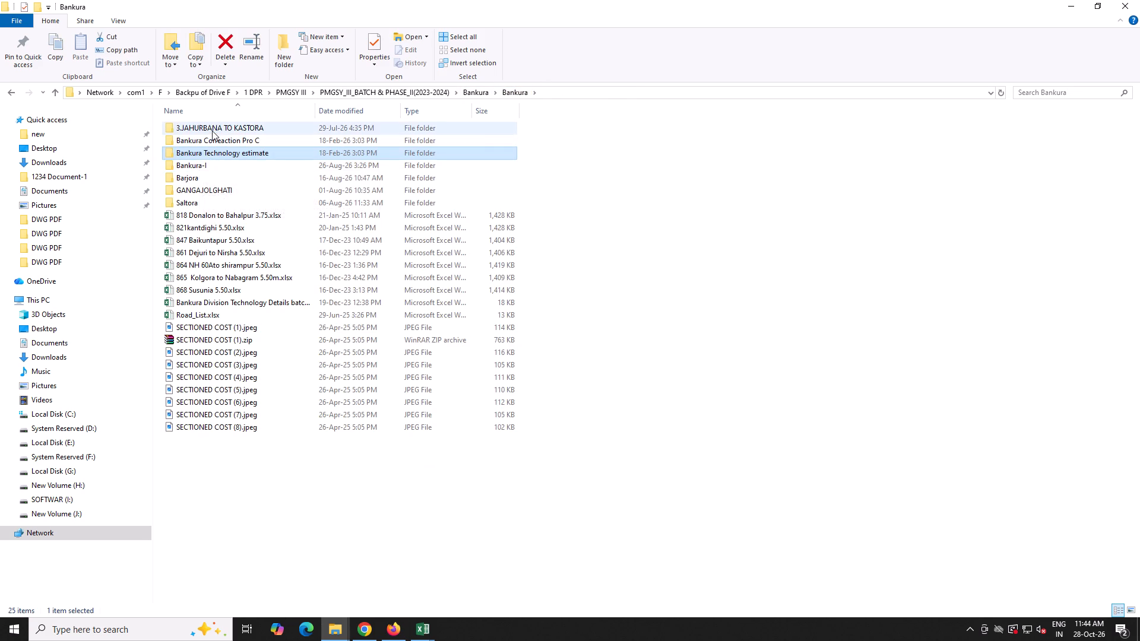
double_click(212, 130)
click(512, 93)
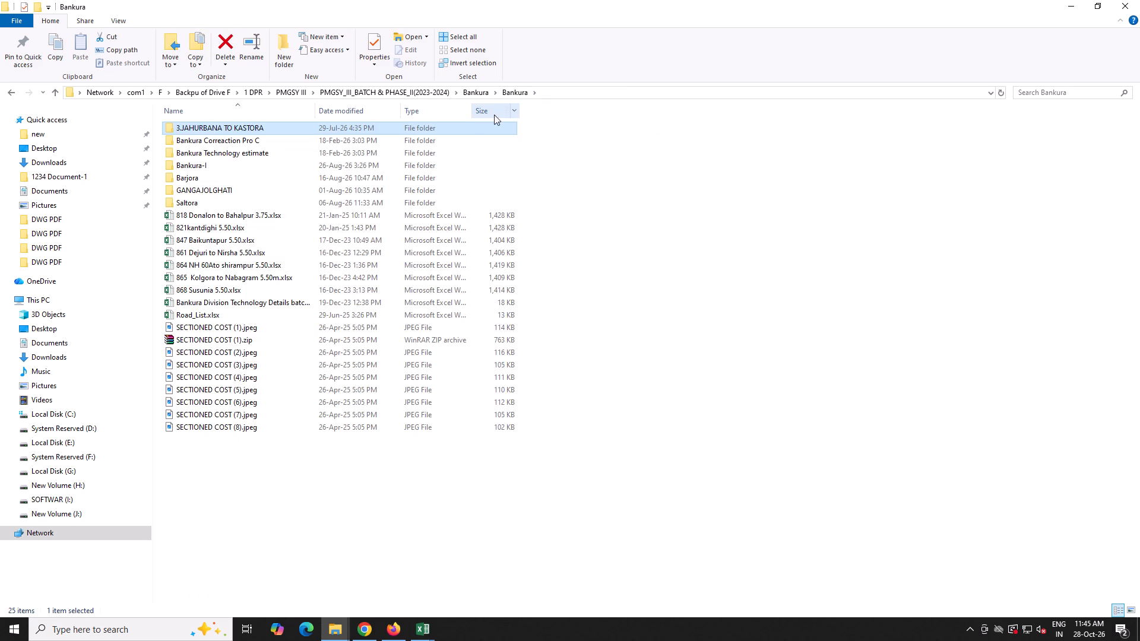
Open the workbook Format Photo@100 mtr.xlsx from the Photo folder inside Bankura-I.
double_click(238, 165)
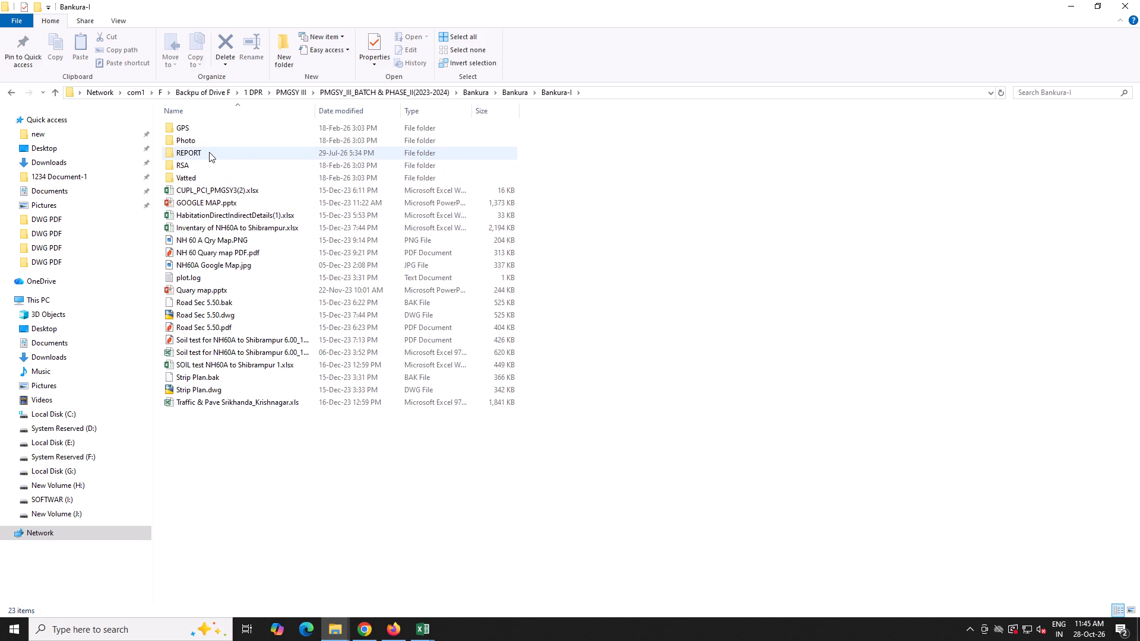
double_click(208, 143)
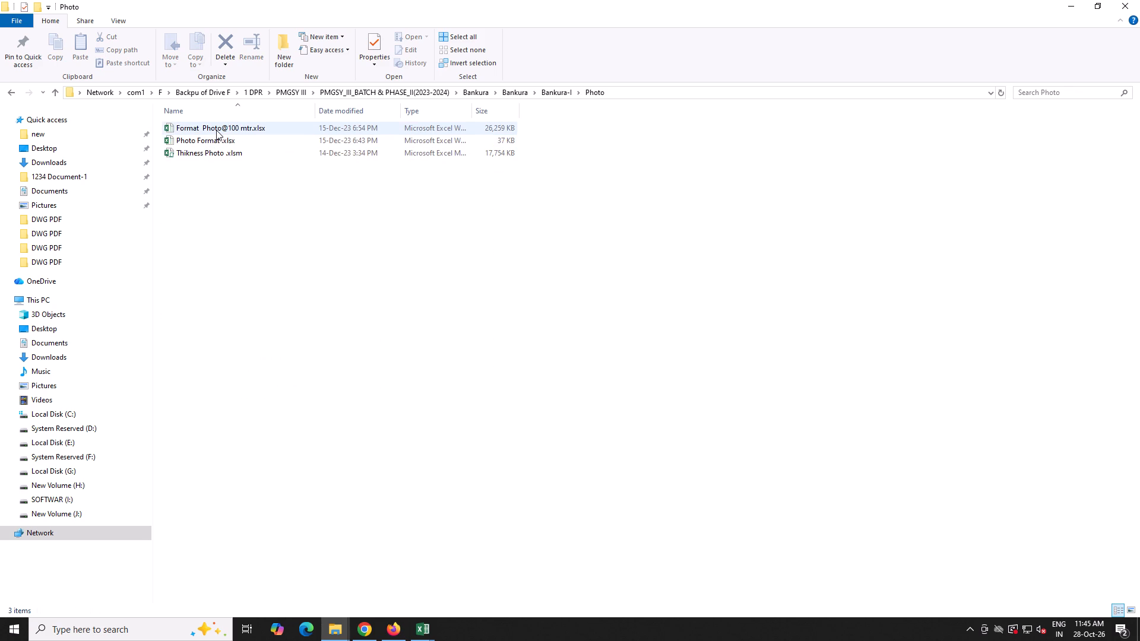
double_click(216, 130)
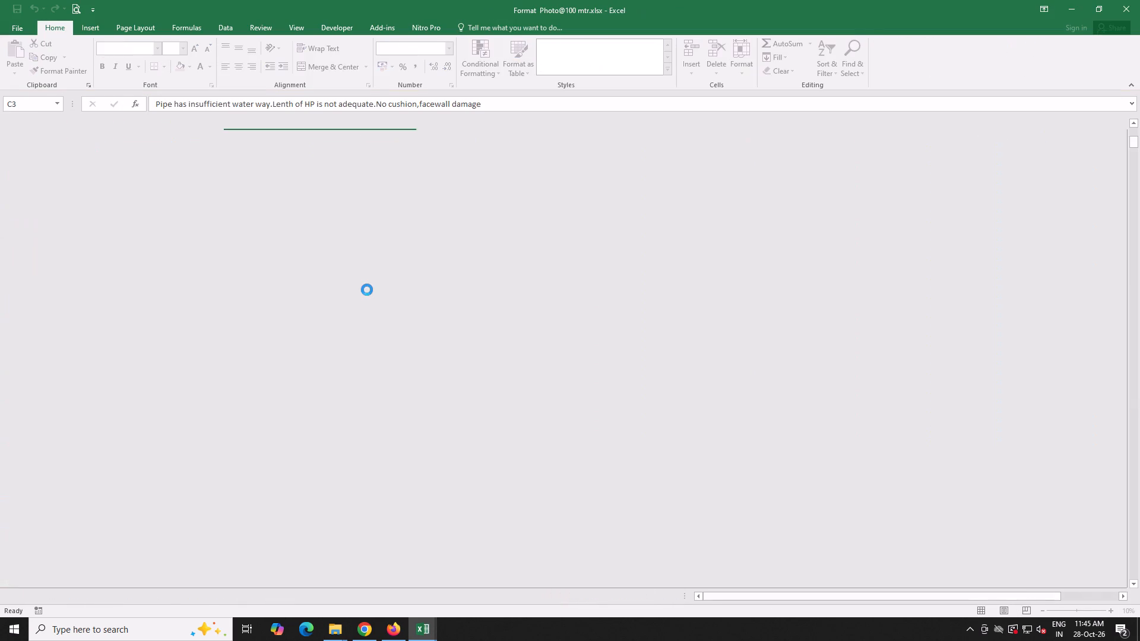
Examine the chainage photographs and surface descriptions on the Total_Photo sheet, going back to chainage 0+000 km.
click(87, 596)
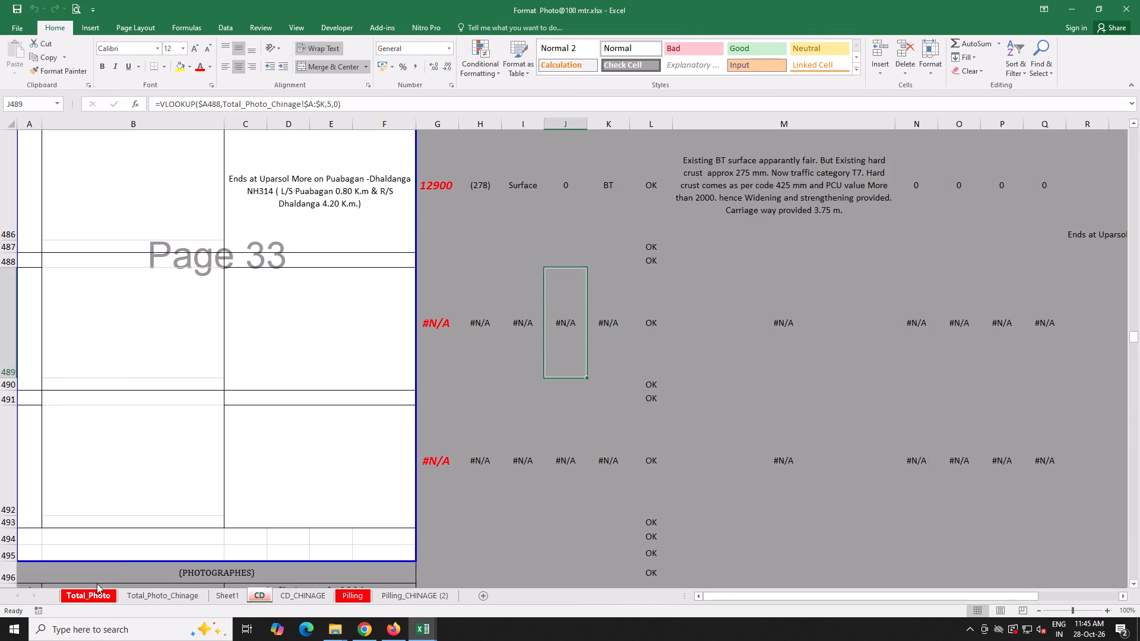
scroll(134, 492, up, 1)
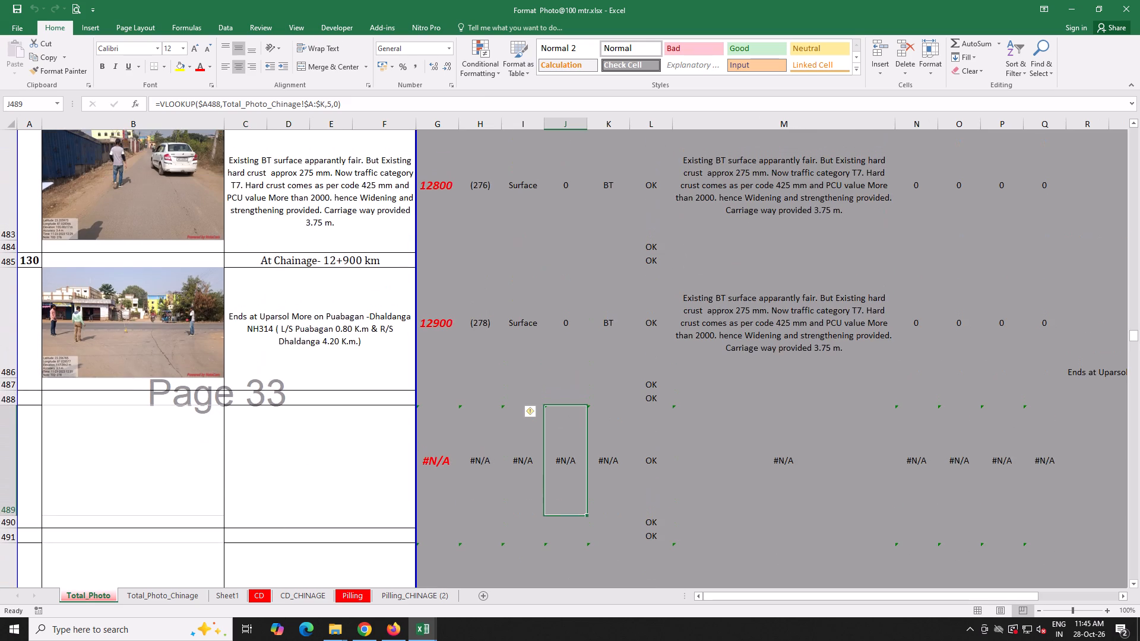
scroll(134, 492, up, 19)
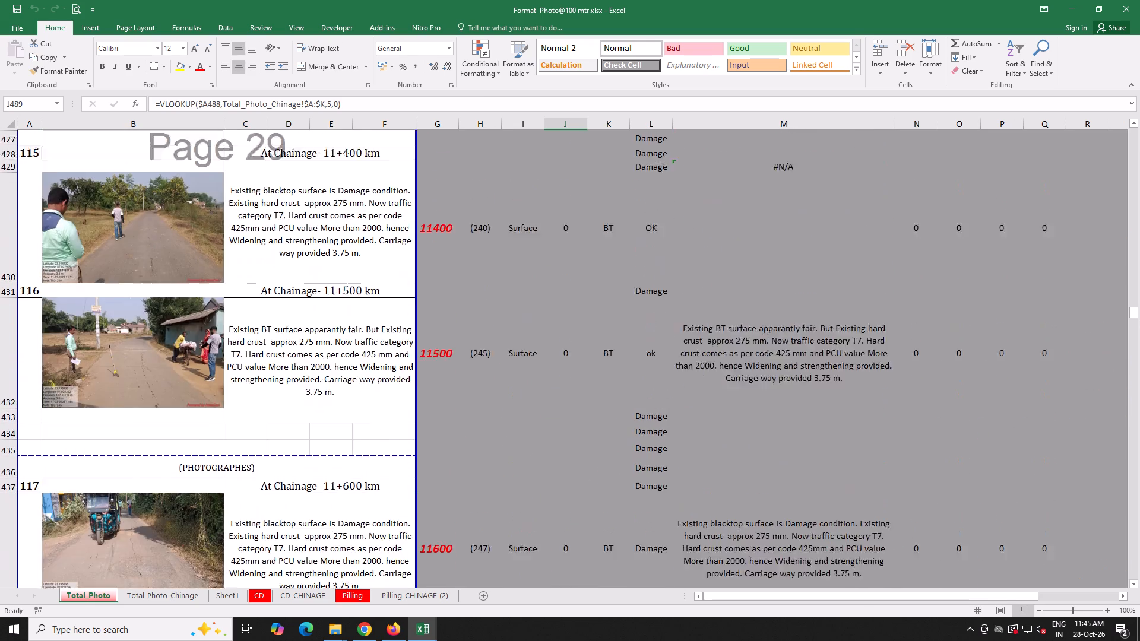
scroll(138, 476, up, 20)
scroll(138, 476, up, 10)
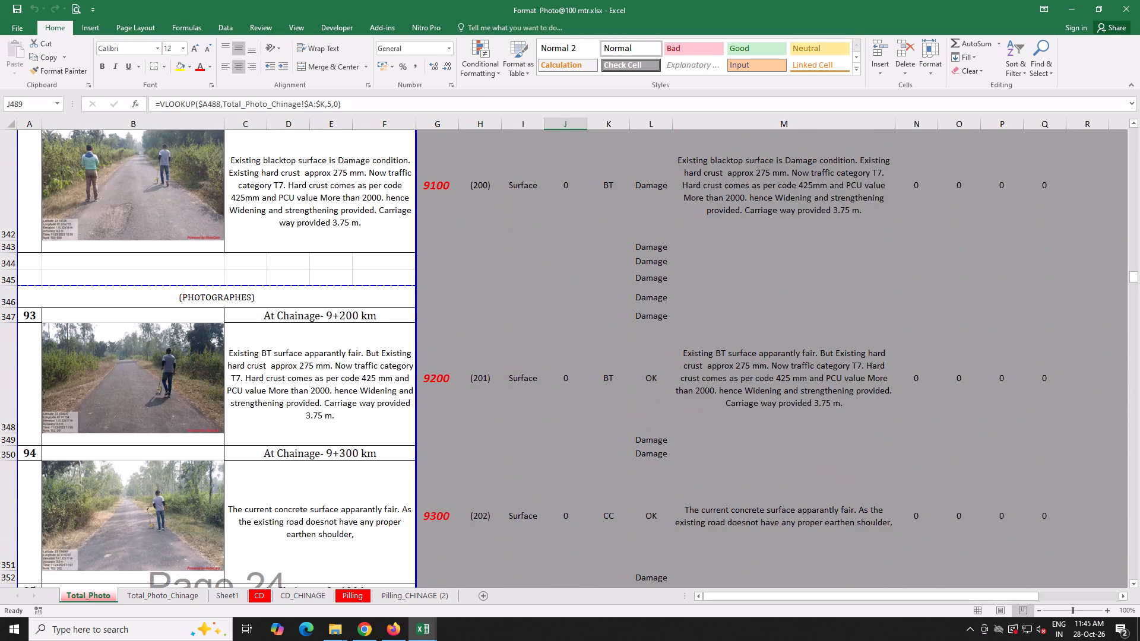
scroll(138, 476, up, 9)
scroll(137, 475, up, 16)
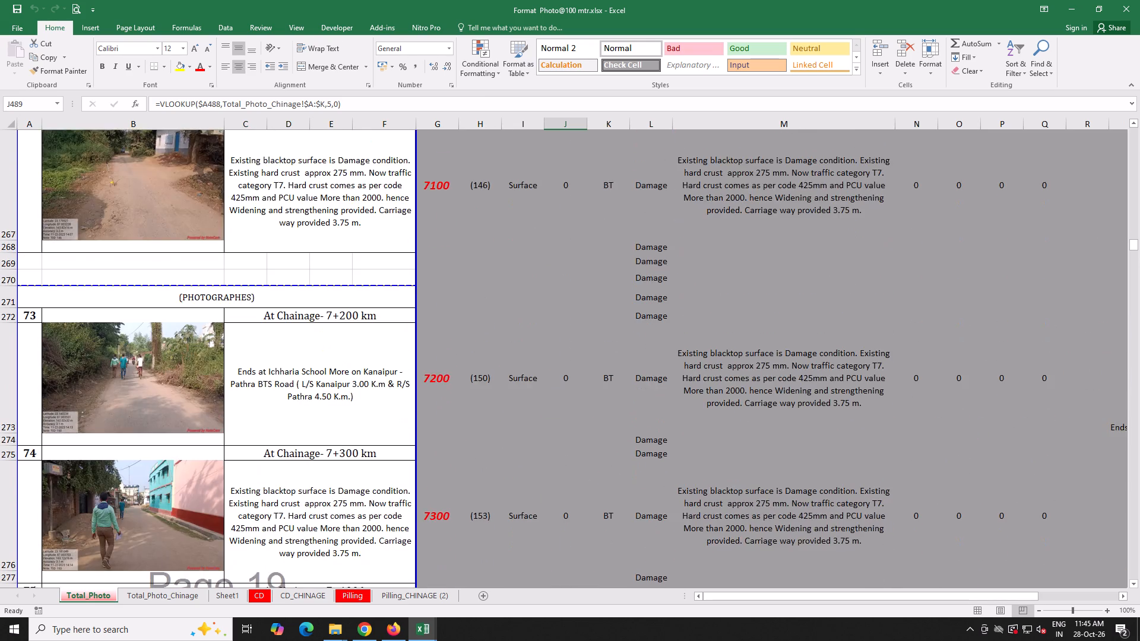
scroll(137, 475, up, 16)
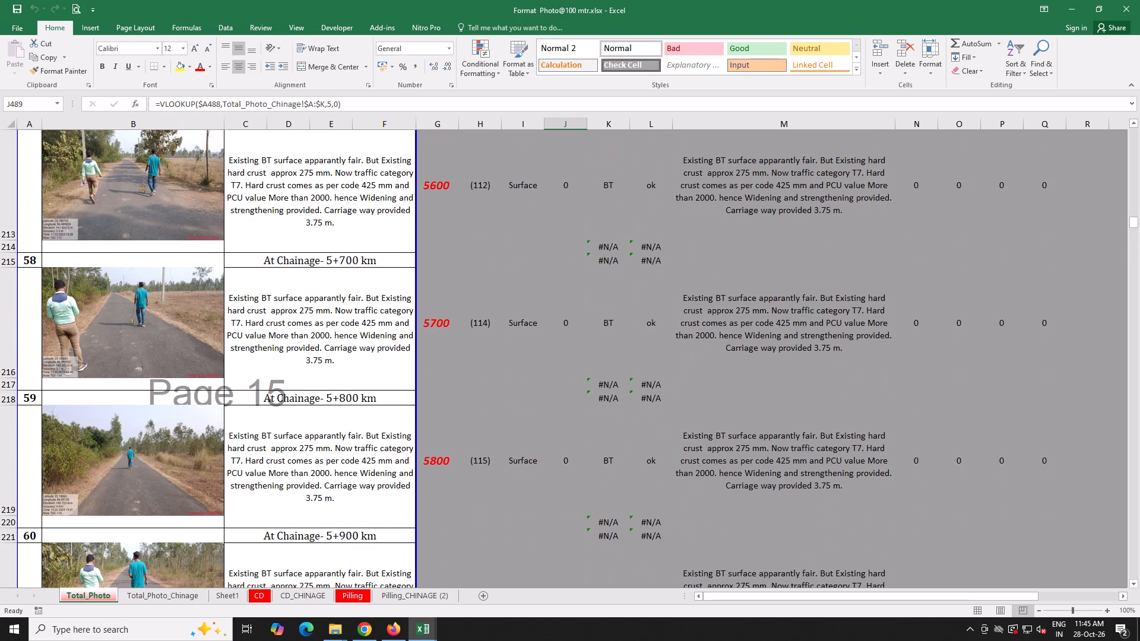
scroll(136, 475, up, 20)
scroll(136, 475, up, 7)
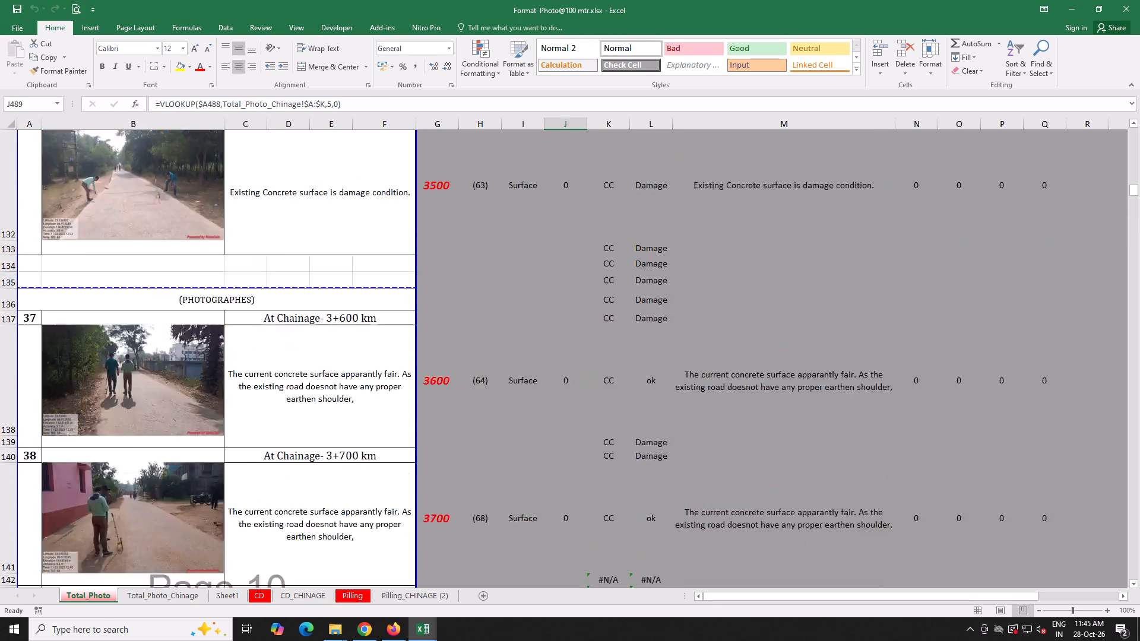
scroll(136, 475, up, 20)
scroll(136, 475, up, 8)
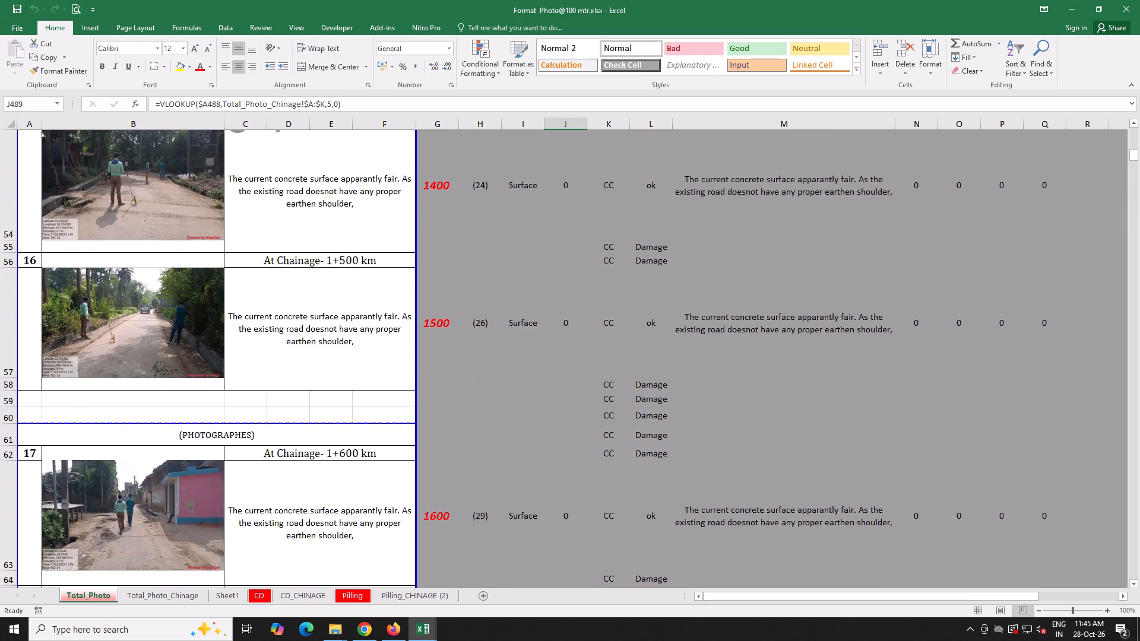
scroll(135, 474, up, 8)
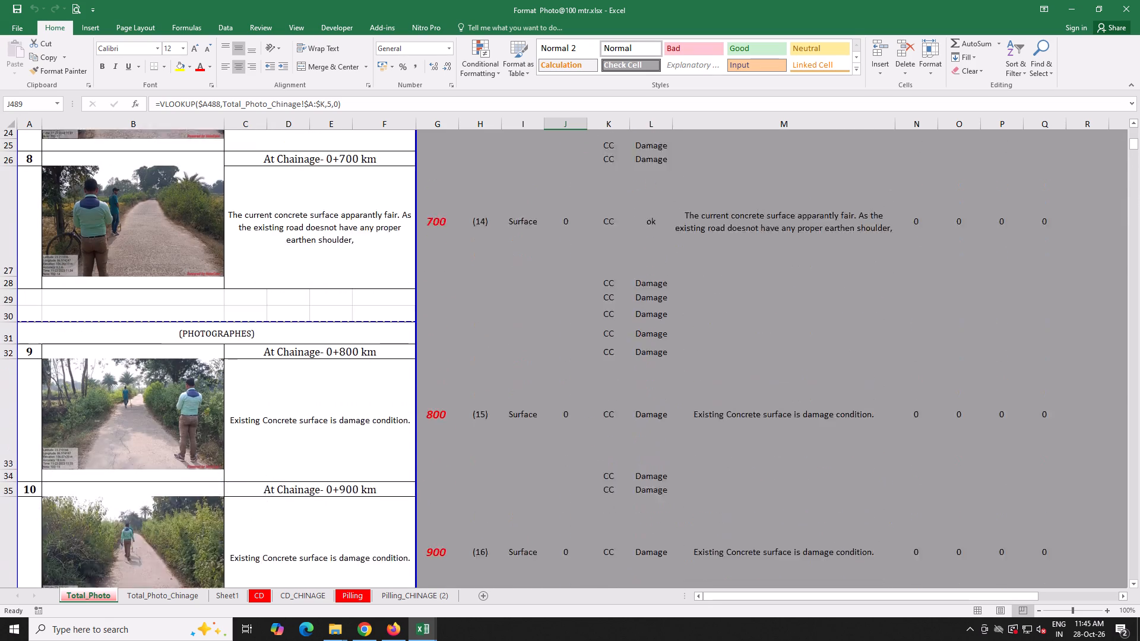
scroll(135, 474, up, 17)
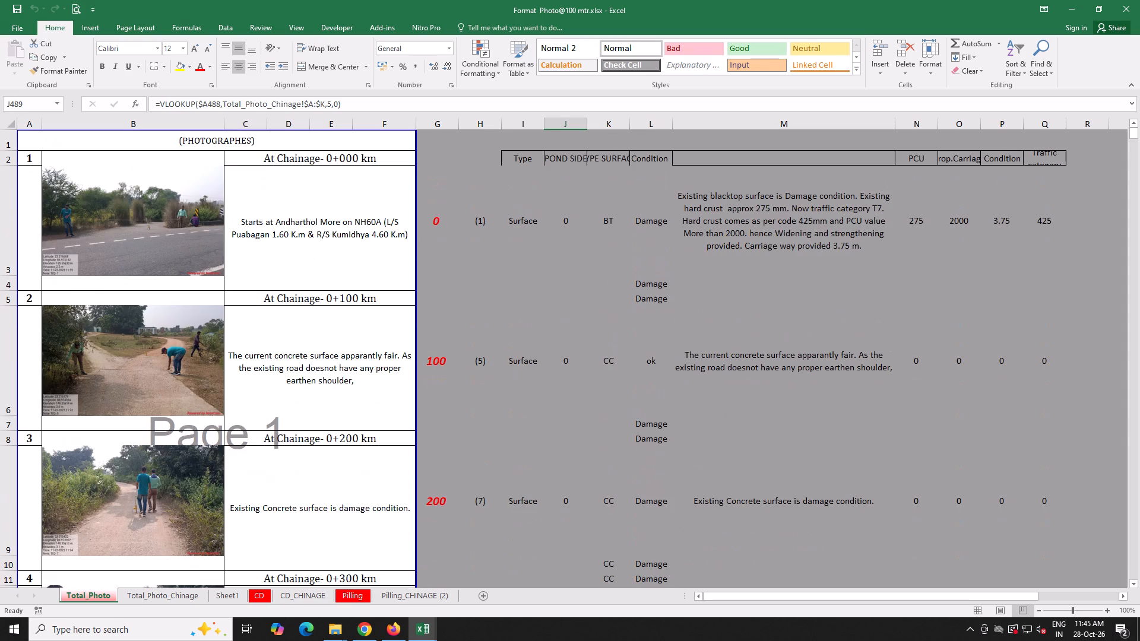
Set the Total_Photo print area to columns B to F, rows 1 to 145, ending with photograph 39.
drag(258, 145, 165, 640)
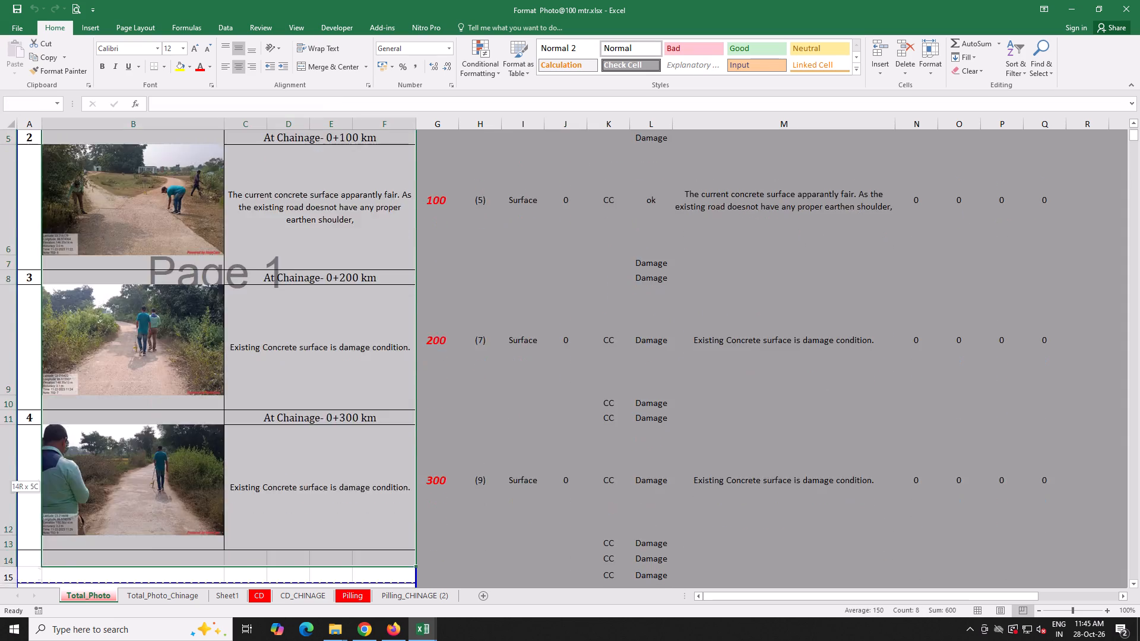
drag(165, 640, 190, 599)
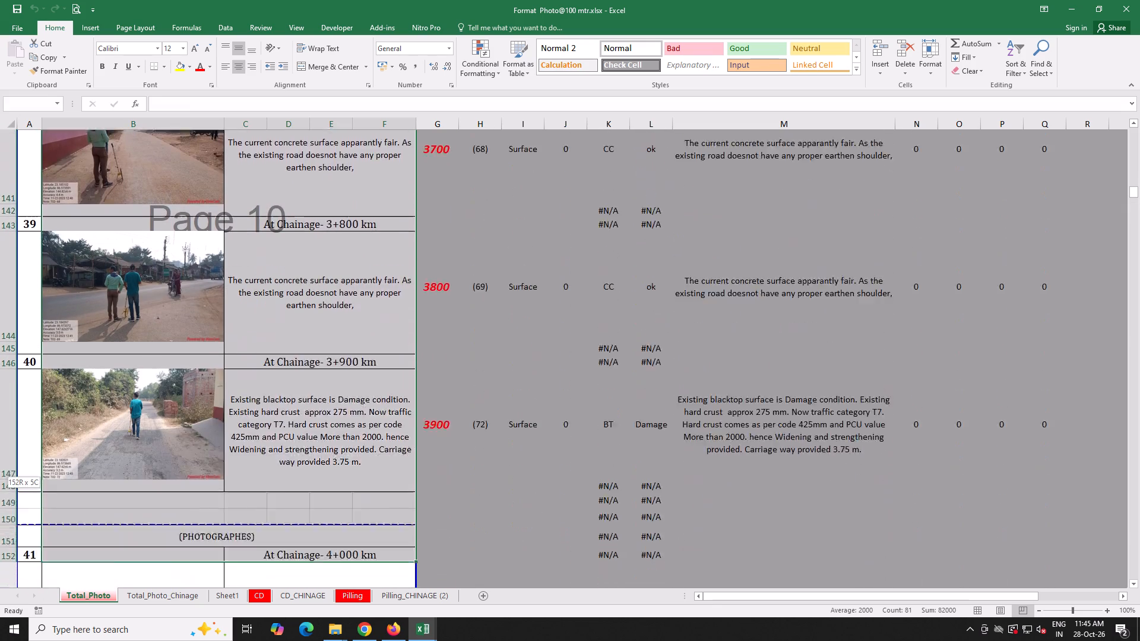
drag(190, 599, 201, 399)
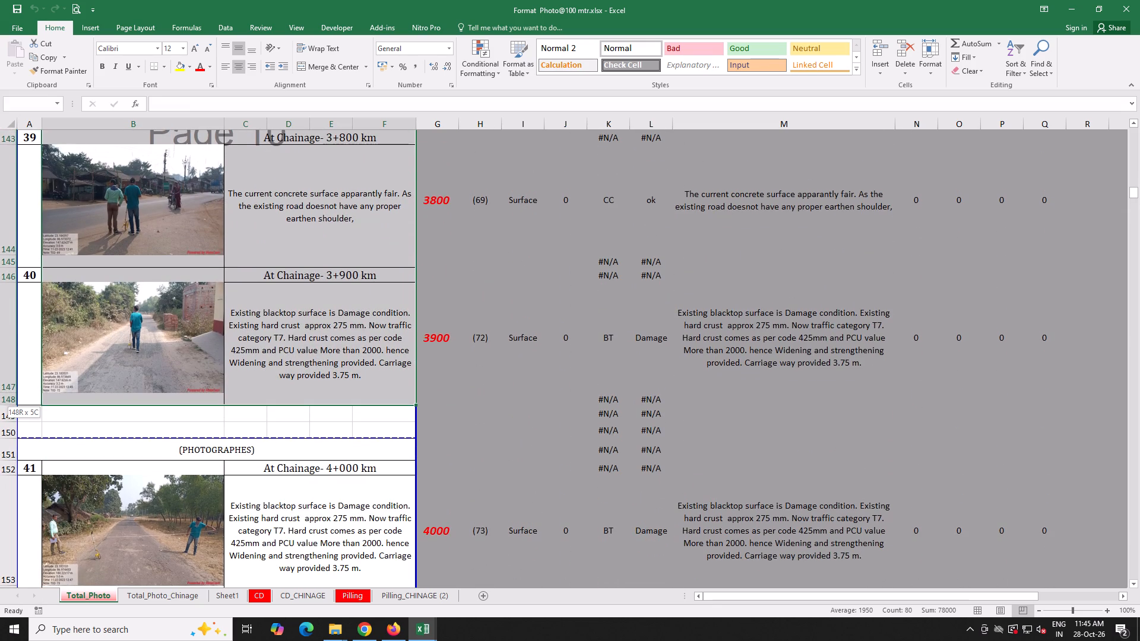
drag(201, 399, 216, 277)
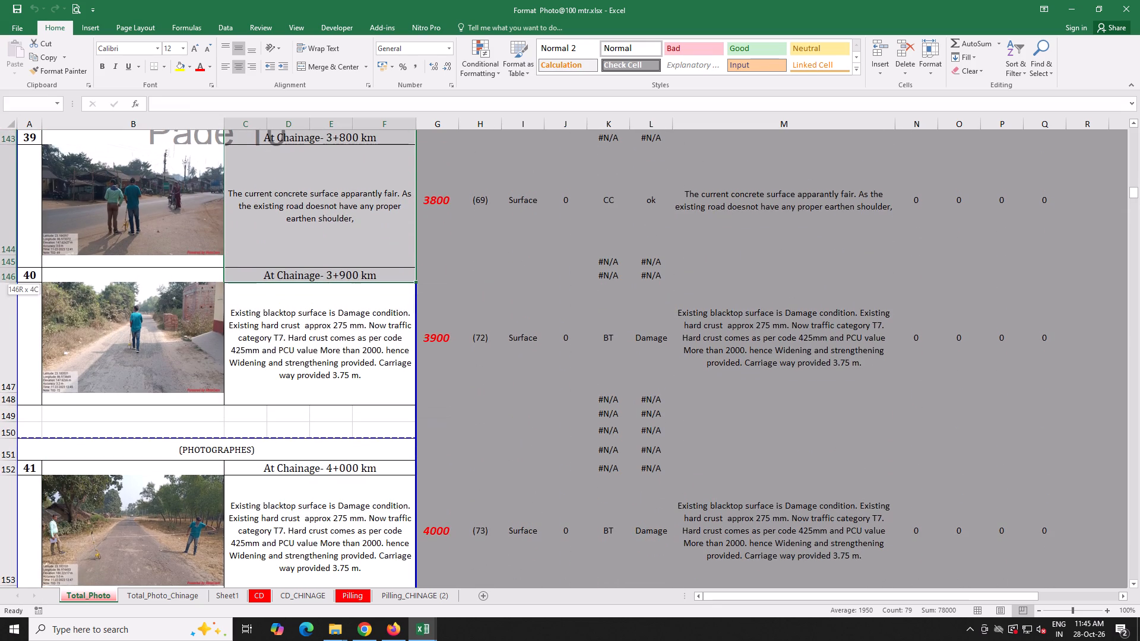
drag(216, 277, 121, 258)
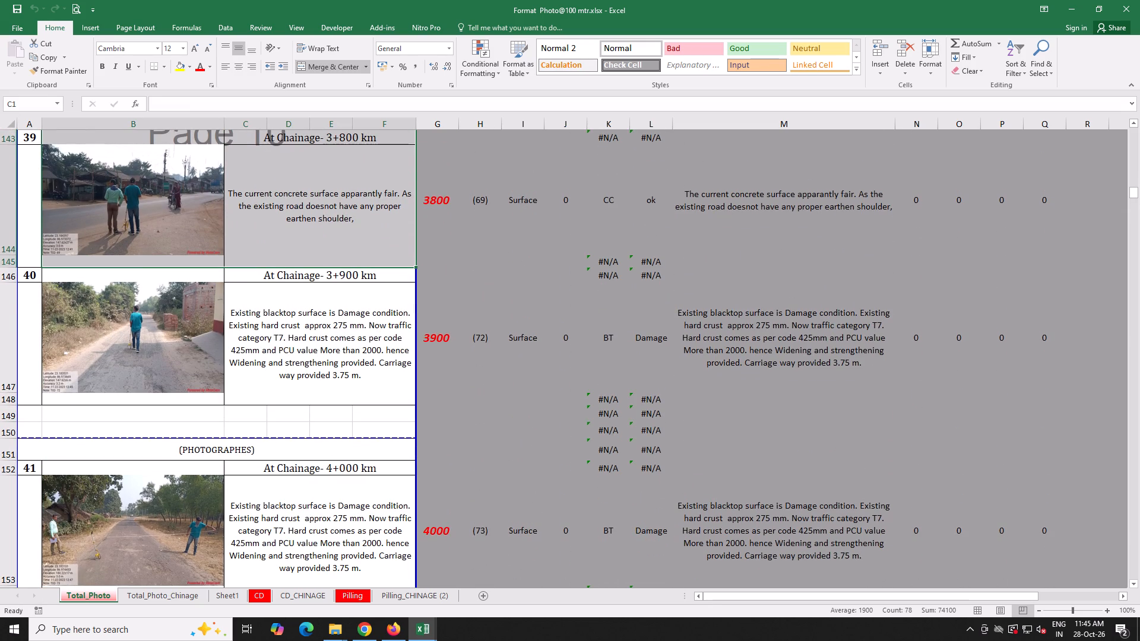
click(161, 23)
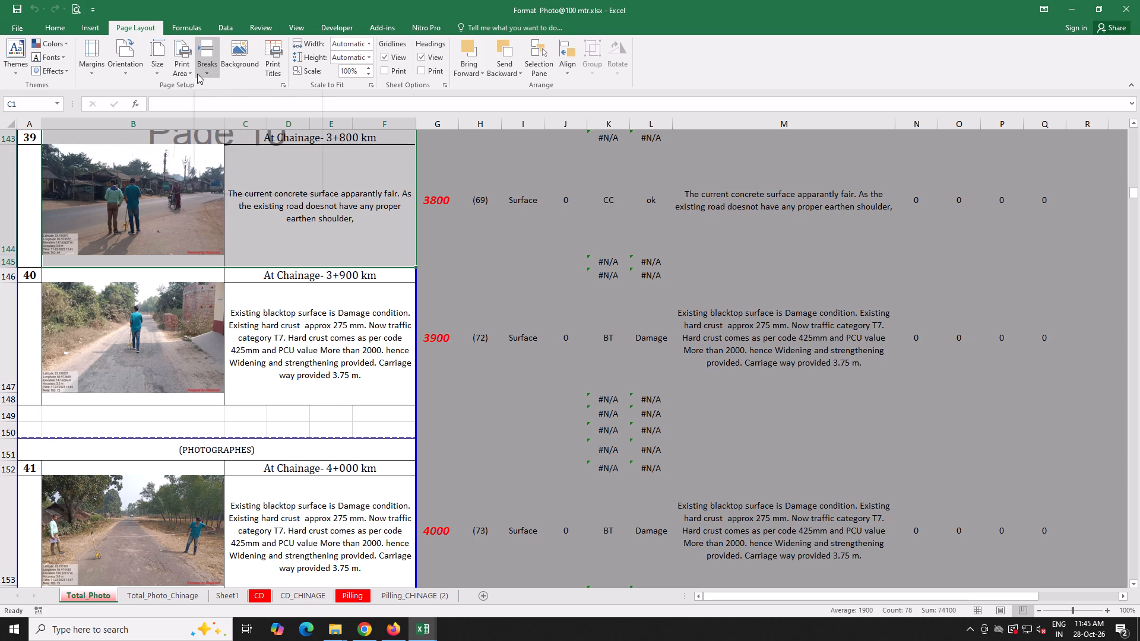
click(188, 73)
click(189, 84)
Check the end of the print area and set photograph 39's chainage value in column G to 3900.
scroll(280, 268, down, 20)
scroll(280, 268, down, 13)
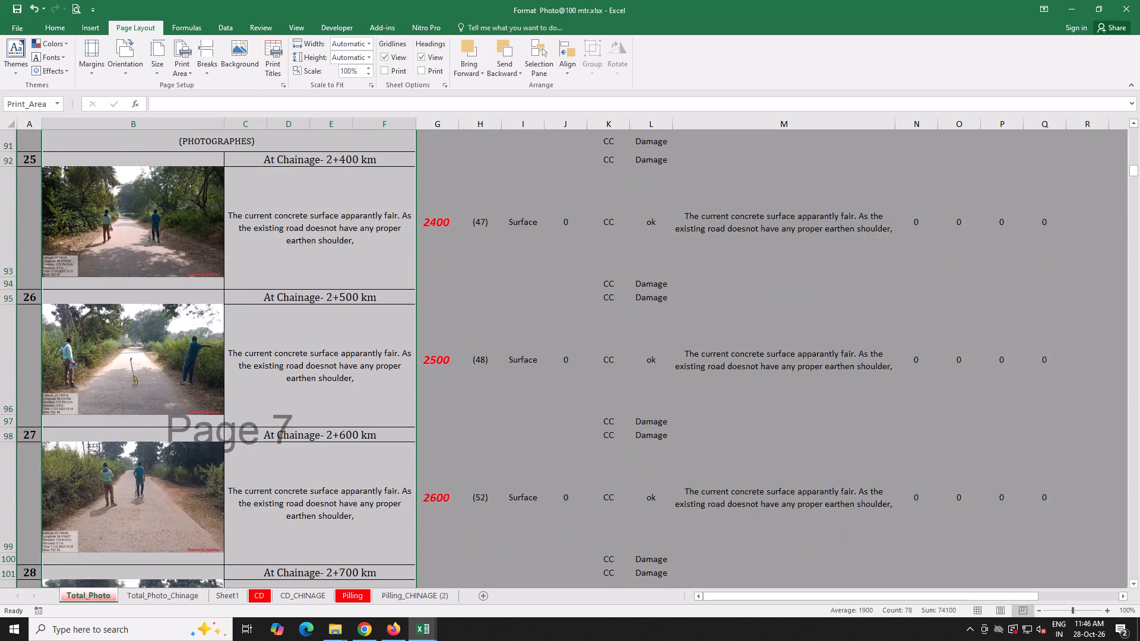
scroll(278, 263, down, 16)
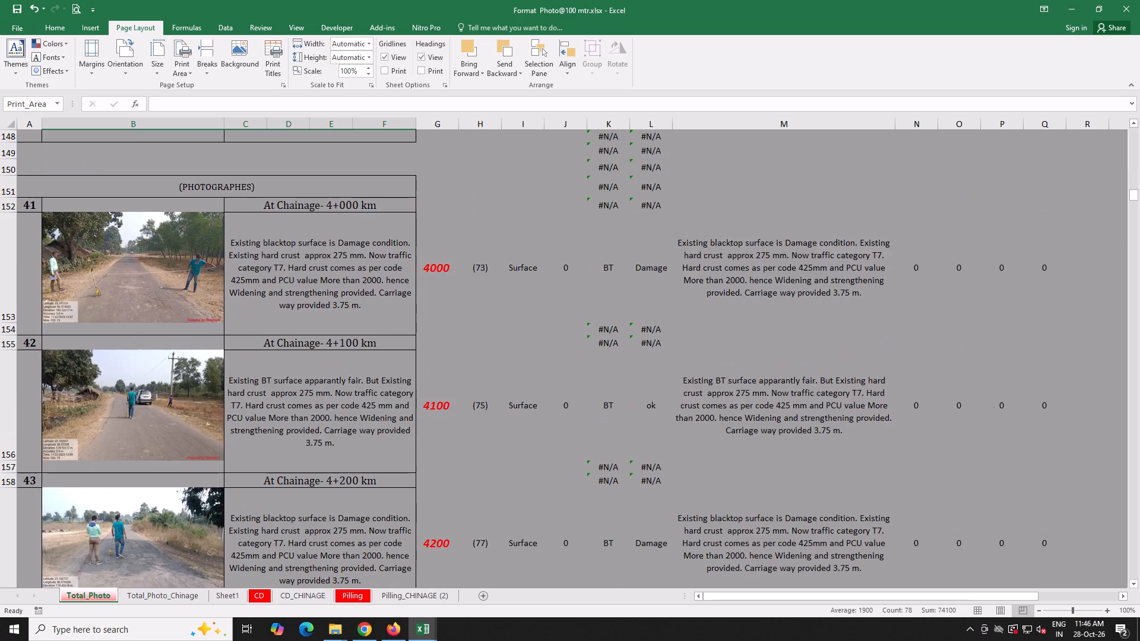
scroll(275, 264, up, 2)
click(319, 240)
click(325, 148)
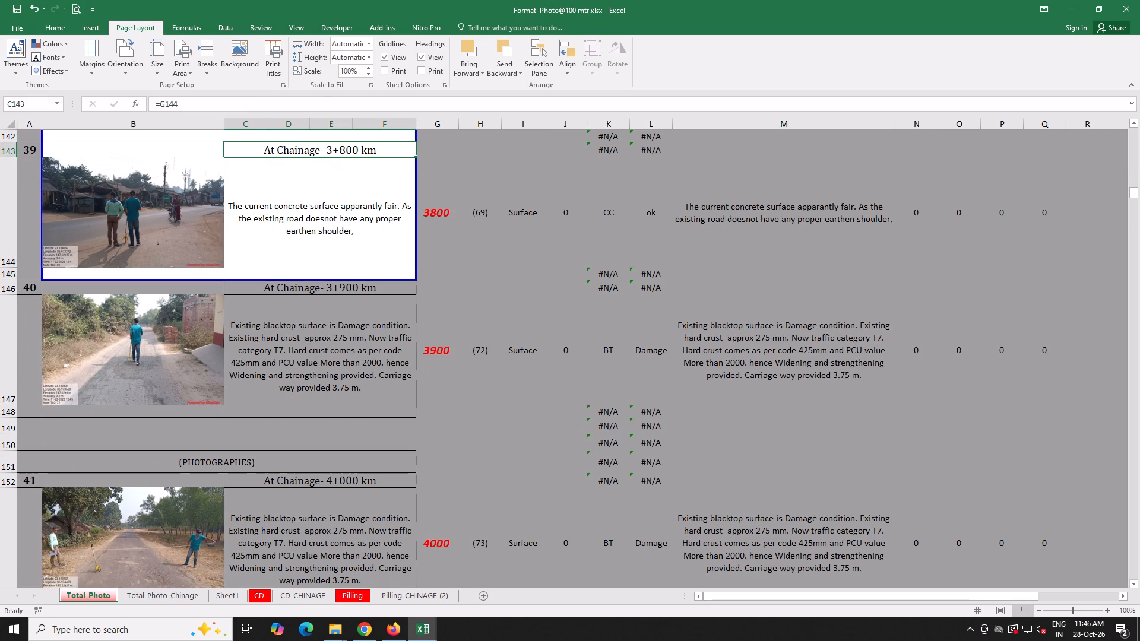
click(429, 214)
text(3900)
key(Return)
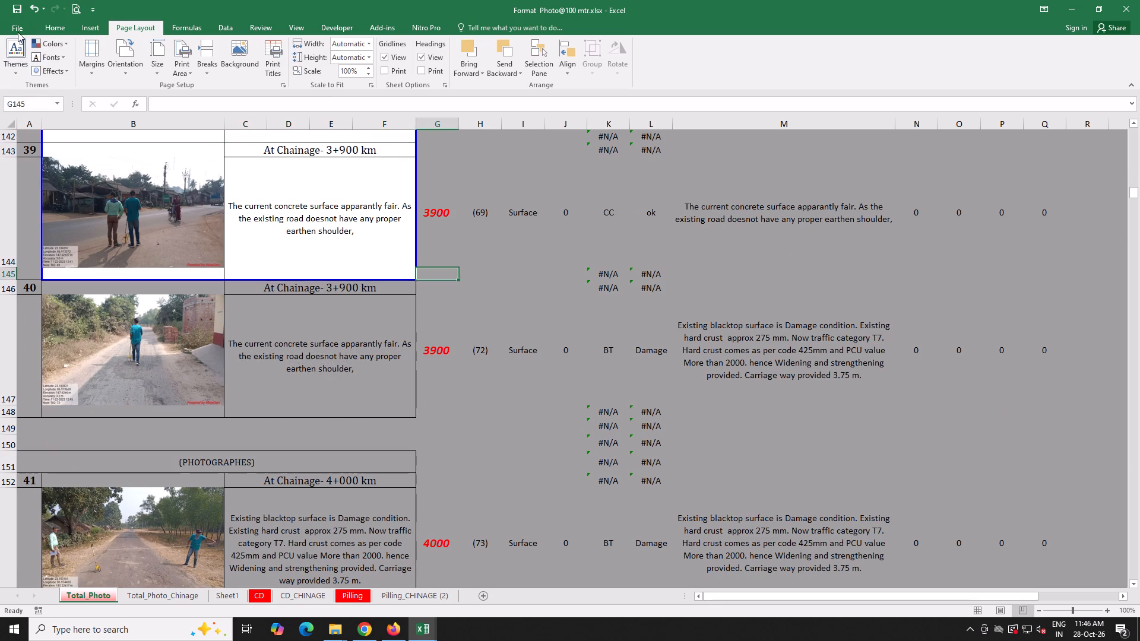
Export the Total_Photo print area as Format Photo@100 mtr.pdf into 12.NH60A to Shibrampur (Bankura-I)'s DWG PDF folder, and close the published PDF.
click(18, 30)
click(33, 216)
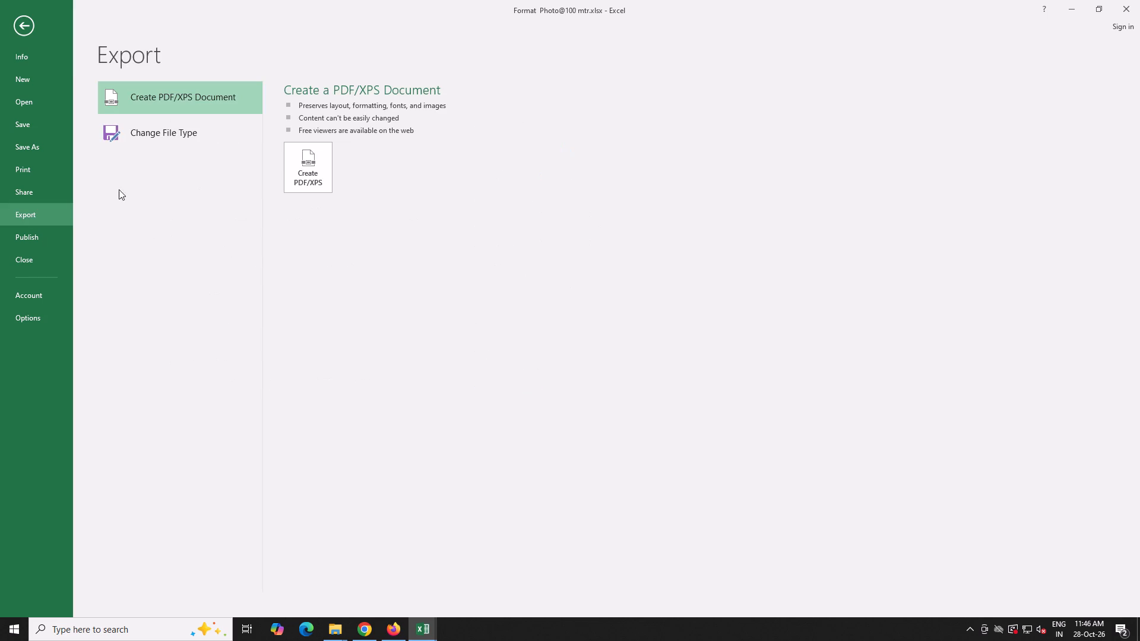
click(296, 174)
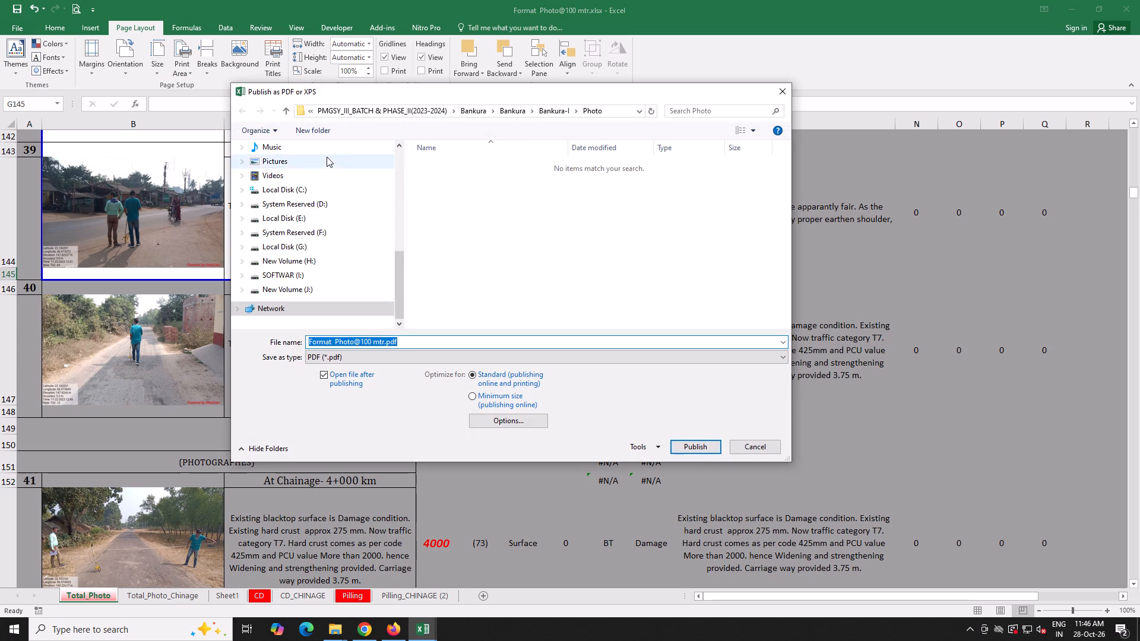
click(439, 110)
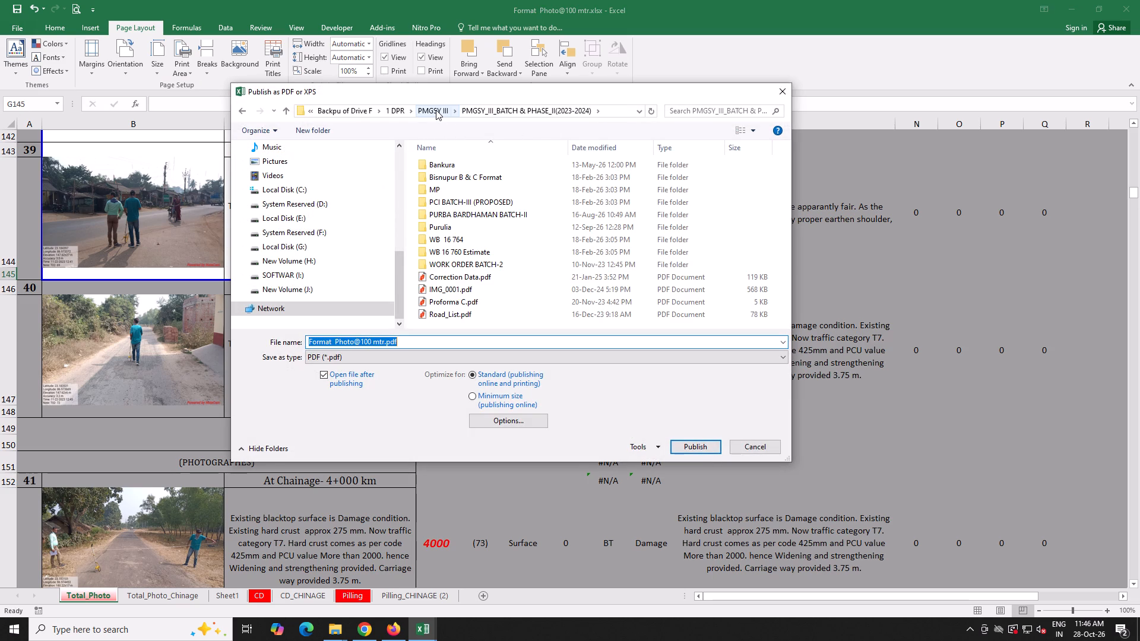
click(396, 110)
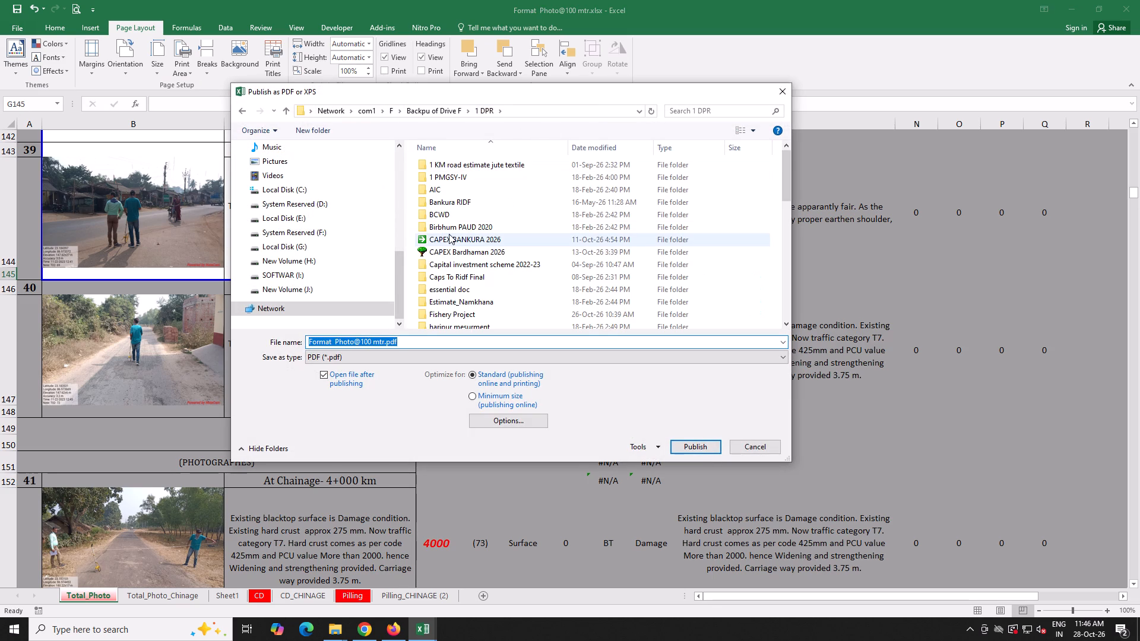
double_click(449, 234)
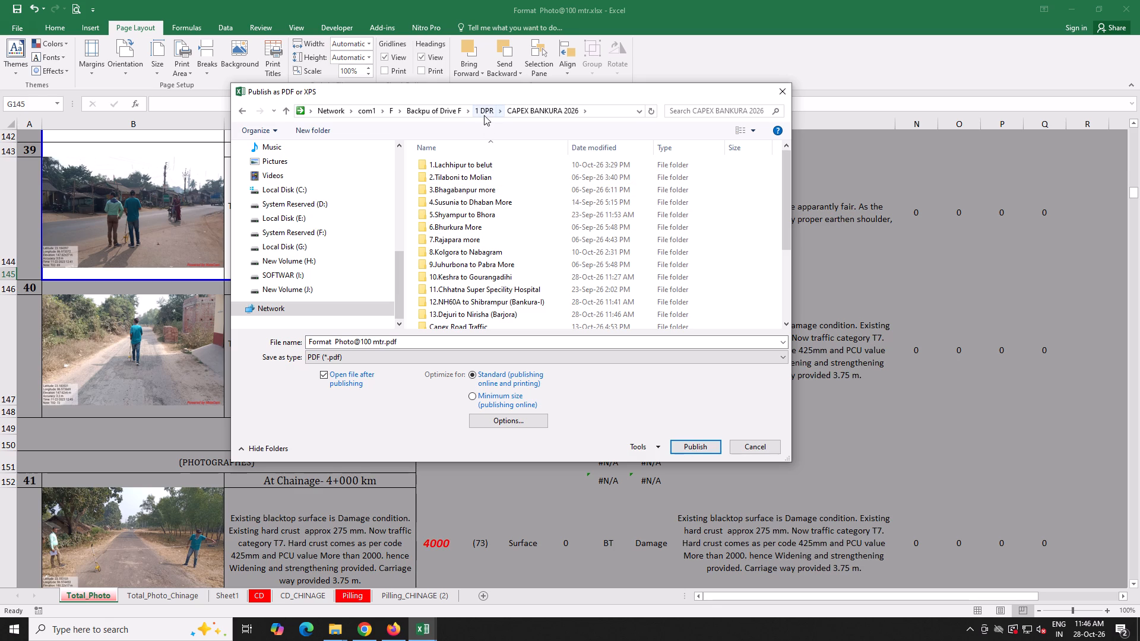
click(474, 184)
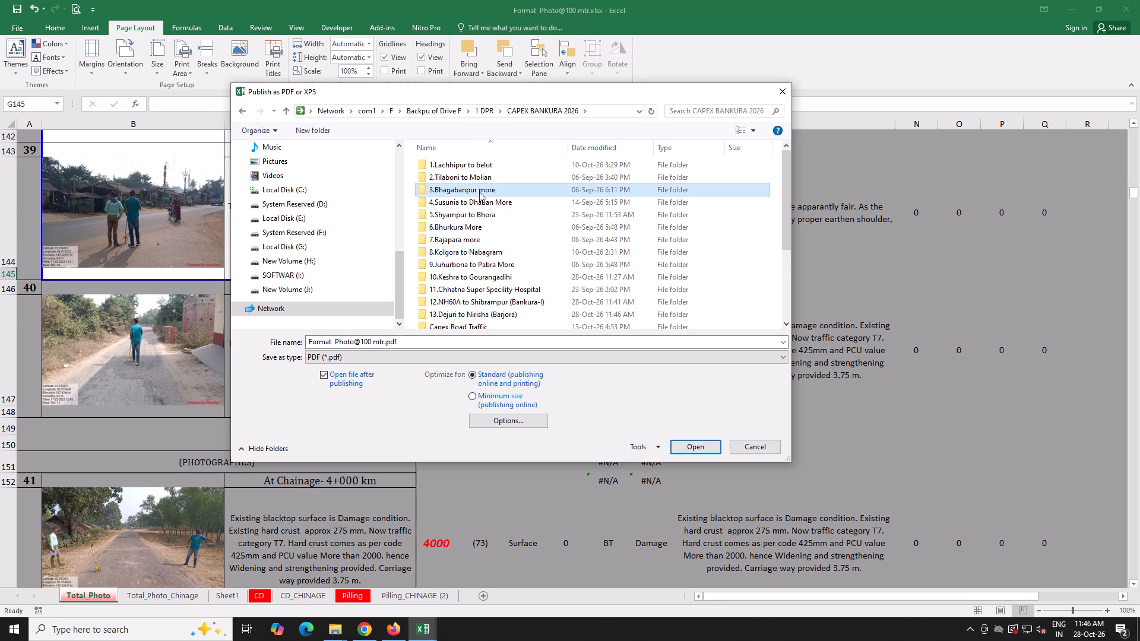
scroll(483, 201, down, 1)
double_click(479, 274)
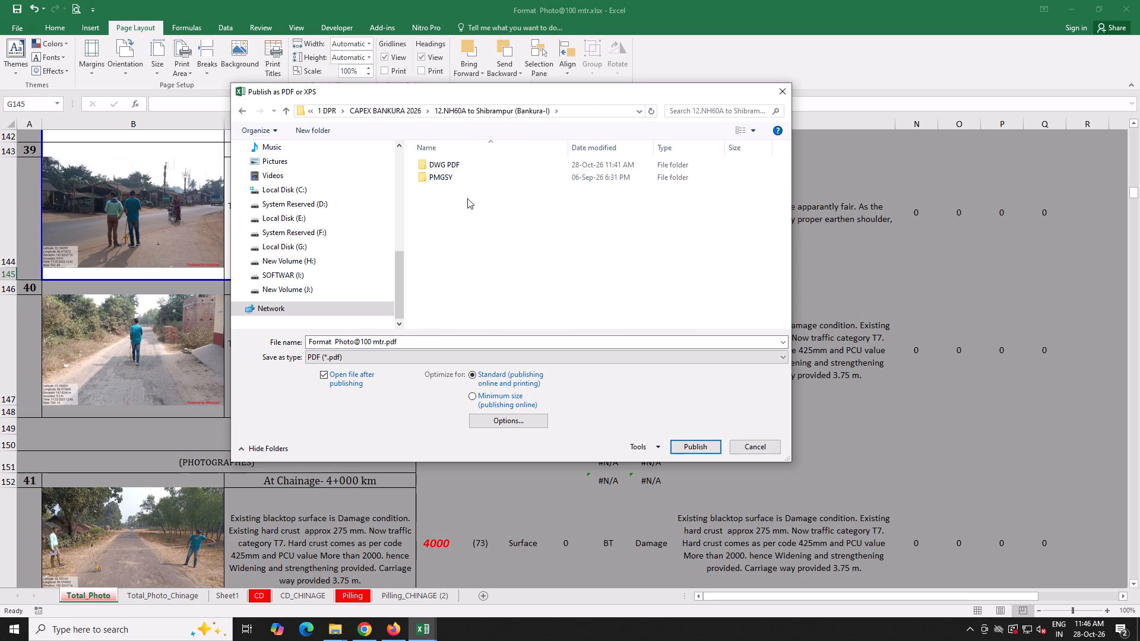
double_click(459, 166)
click(688, 450)
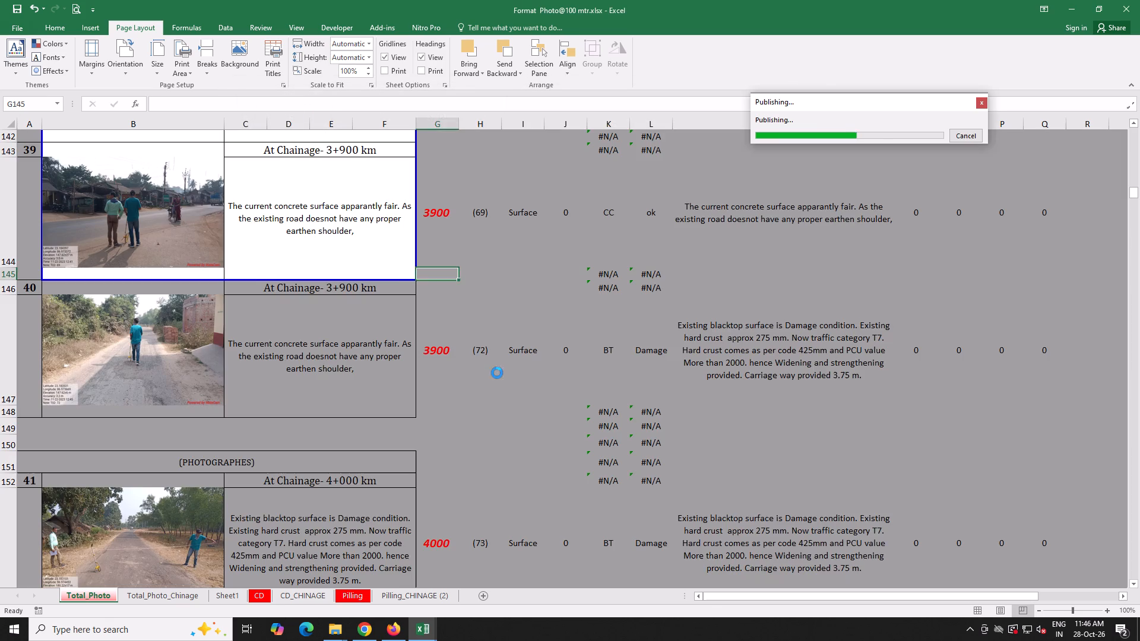
click(497, 373)
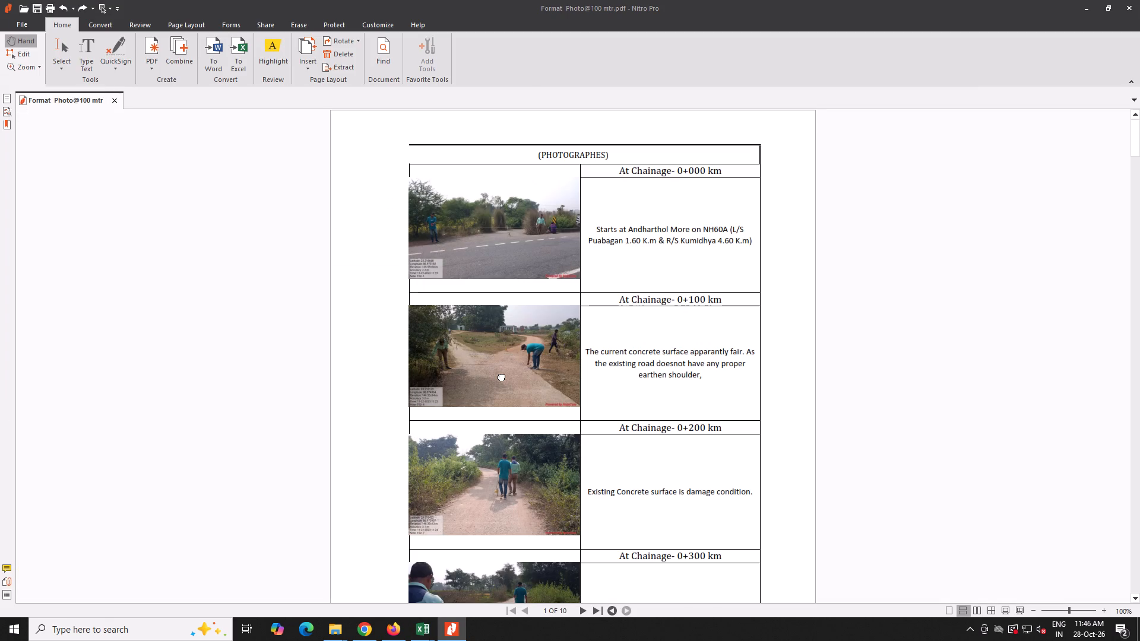
click(1133, 13)
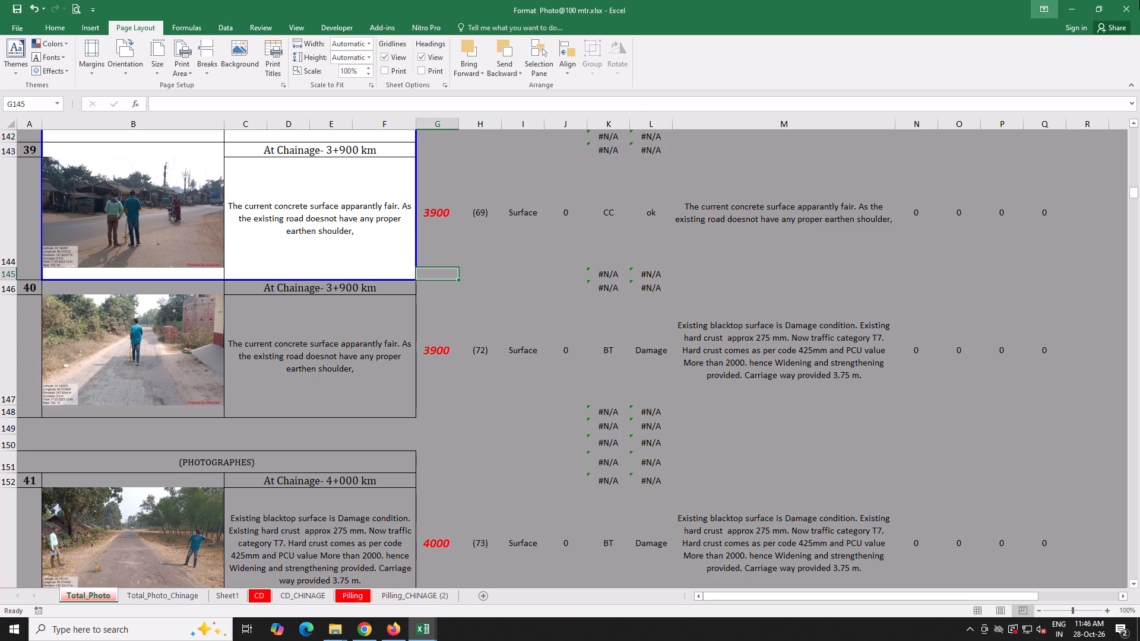
Close the Format Photo@100 mtr workbook without saving and close the NH60A to Shibrampur inventory workbook.
click(1139, 0)
click(577, 326)
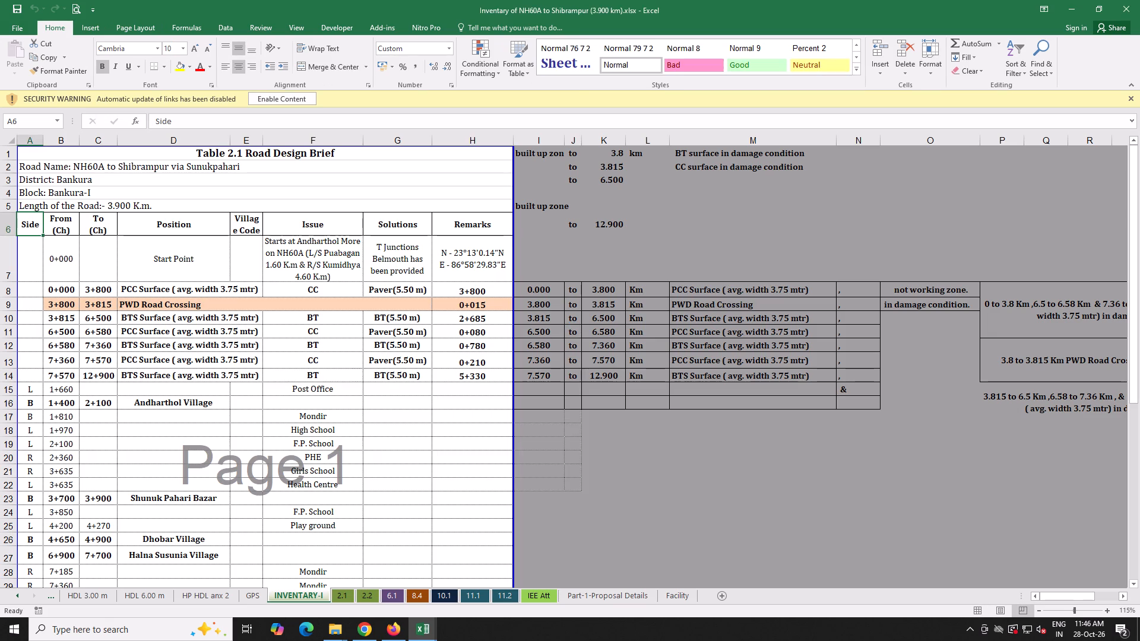
click(1139, 0)
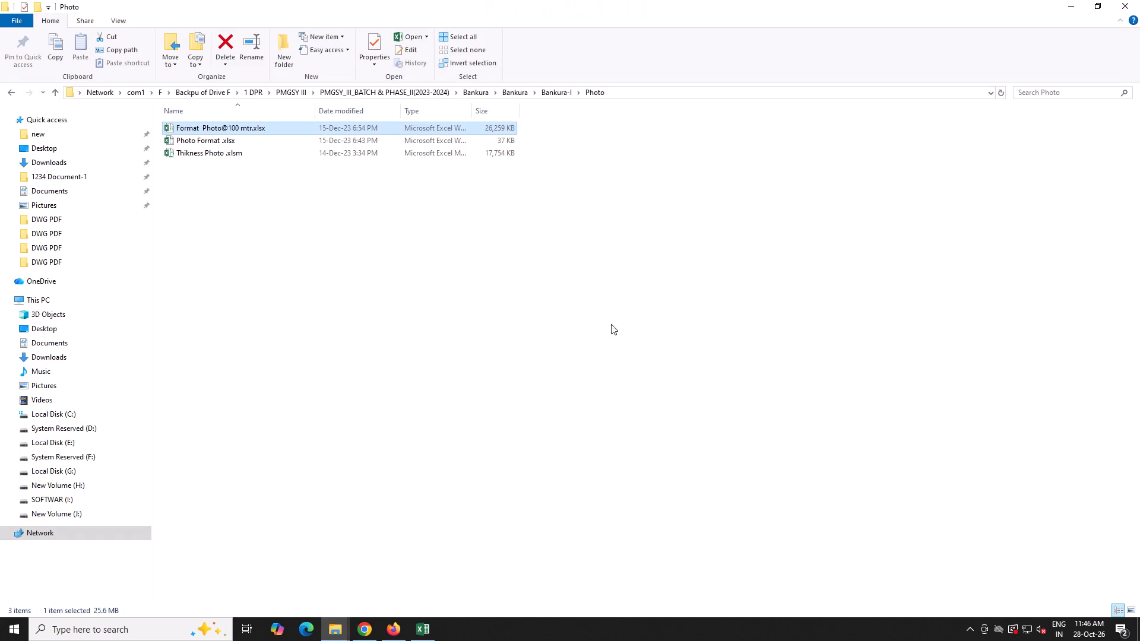
Open Report2.pdf from the DWG PDF folder of 12.NH60A to Shibrampur (Bankura-I) inside CAPEX BANKURA 2026.
click(402, 91)
click(264, 93)
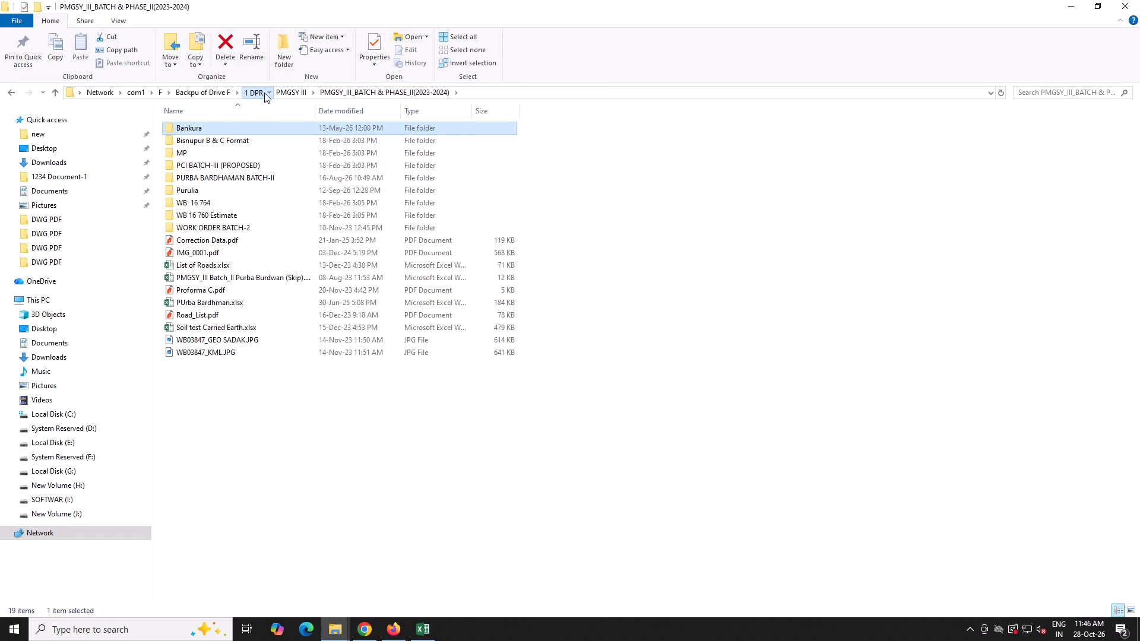
double_click(547, 163)
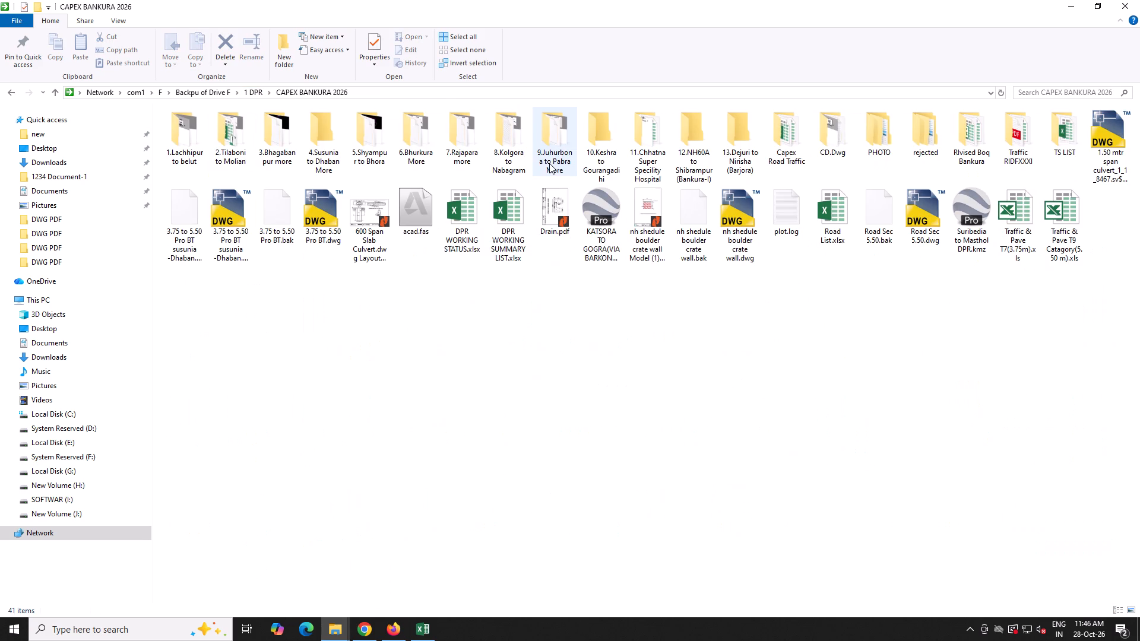
double_click(691, 157)
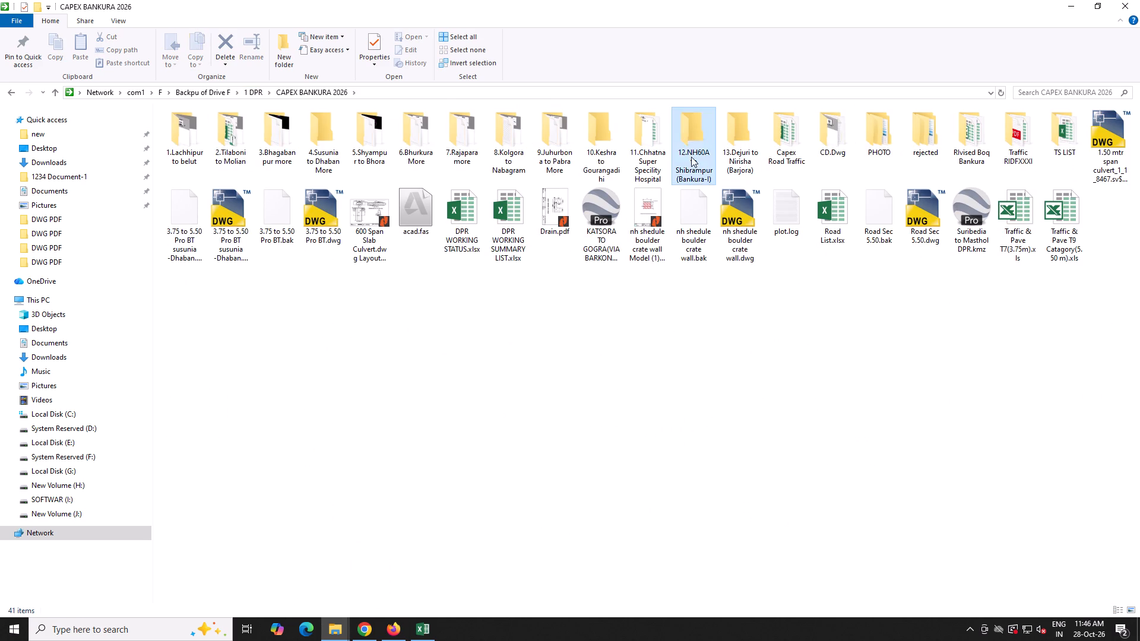
double_click(223, 128)
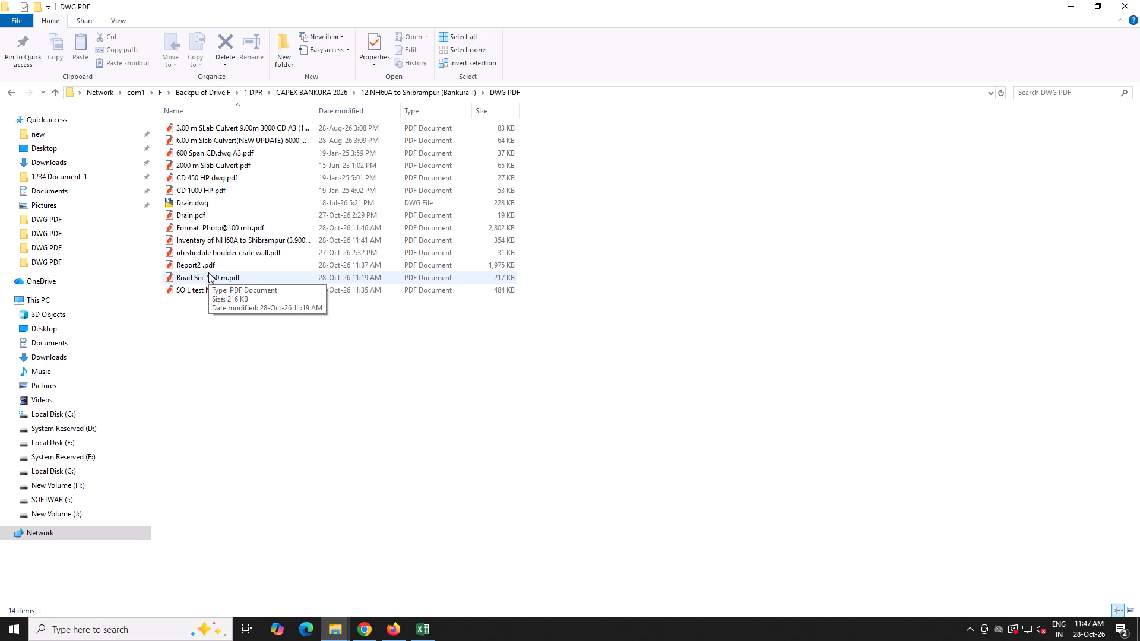
double_click(211, 265)
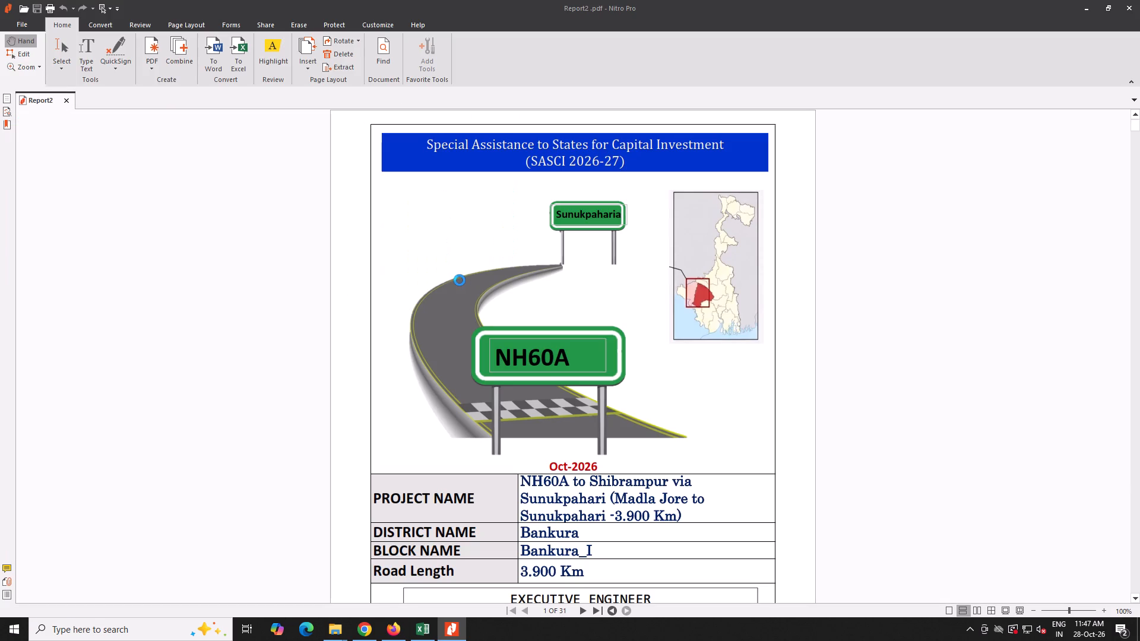
Examine the report's page order from the cover to the preface divider, checking around the geotag photographs divider.
scroll(478, 285, down, 18)
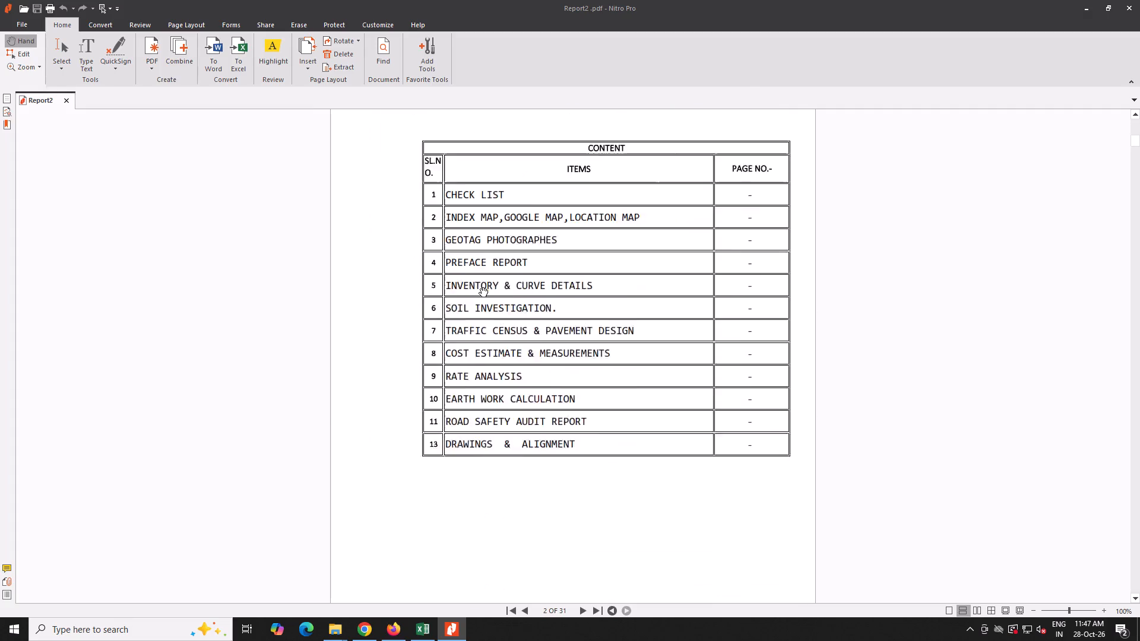
scroll(479, 287, down, 20)
scroll(479, 287, down, 20)
scroll(479, 287, down, 4)
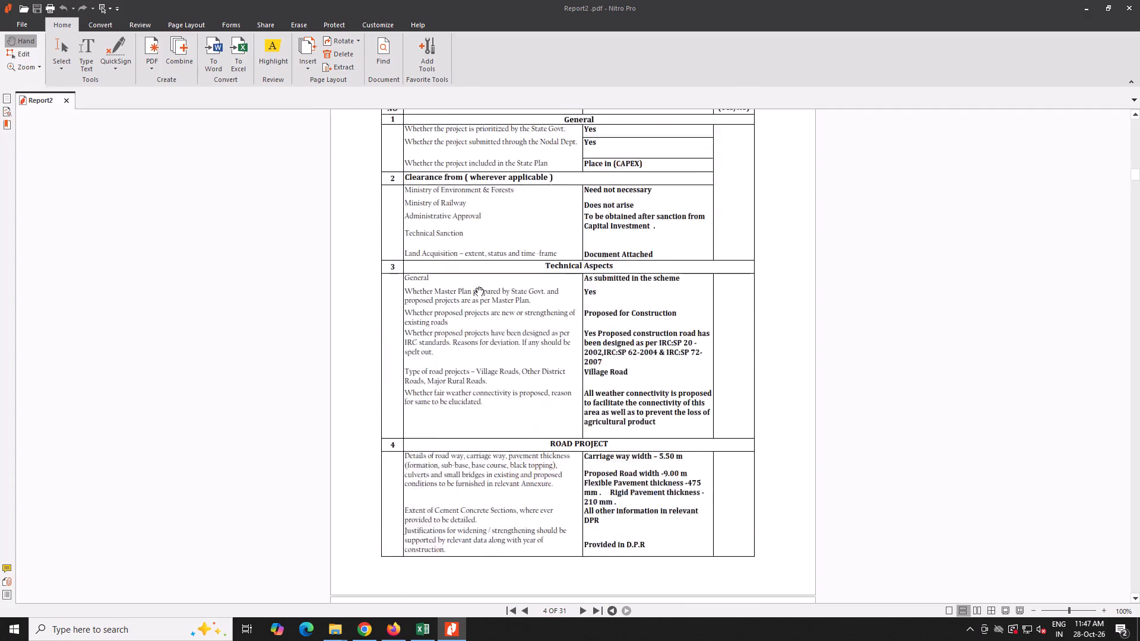
scroll(475, 287, down, 20)
scroll(475, 287, down, 20)
scroll(475, 287, down, 4)
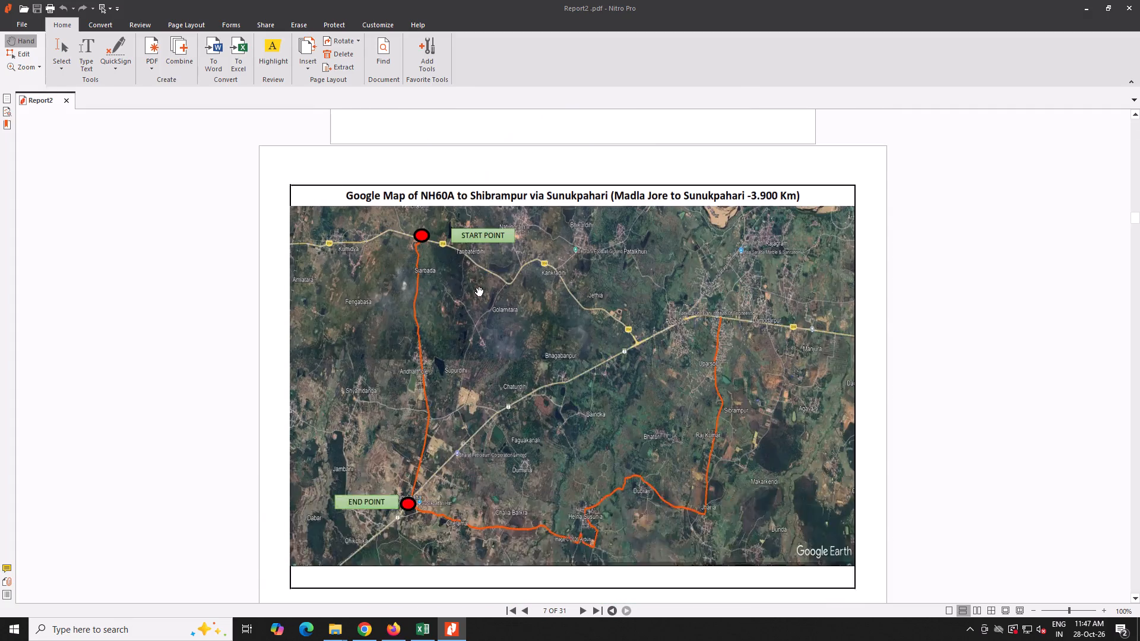
scroll(475, 287, down, 20)
scroll(475, 287, down, 12)
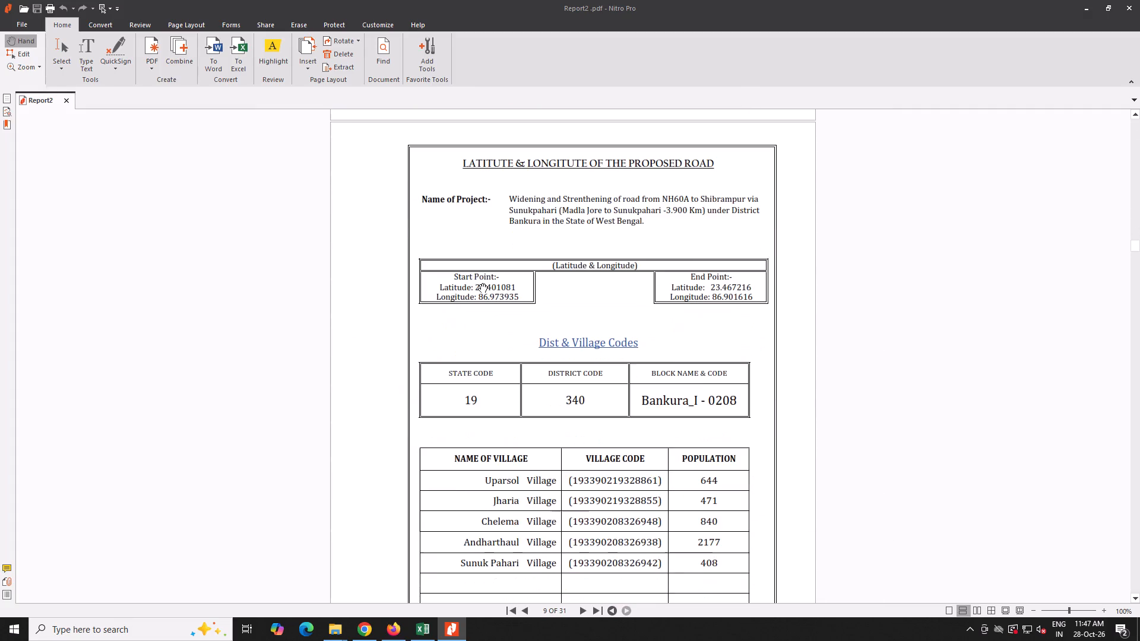
scroll(480, 282, up, 16)
scroll(482, 281, up, 5)
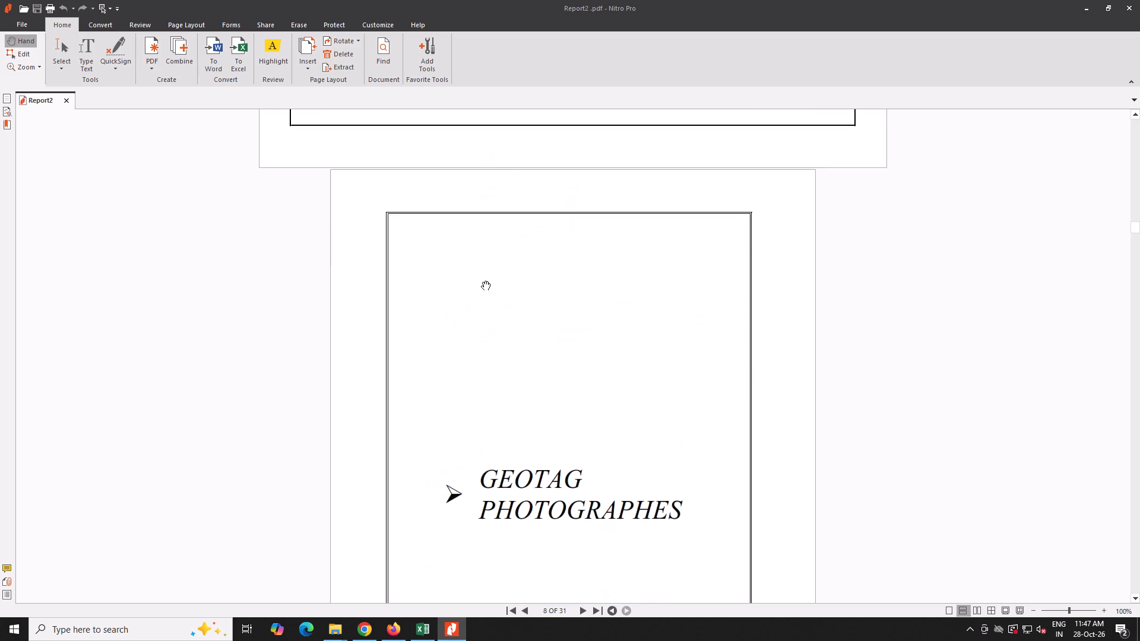
scroll(482, 281, up, 5)
scroll(482, 281, down, 20)
scroll(482, 281, down, 5)
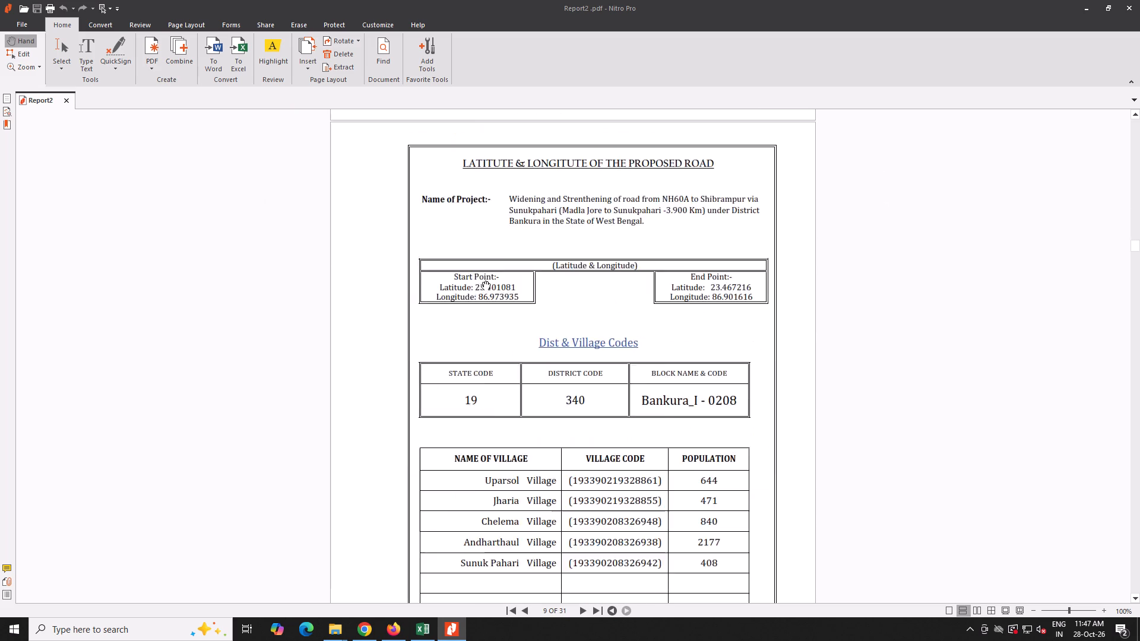
scroll(482, 281, down, 19)
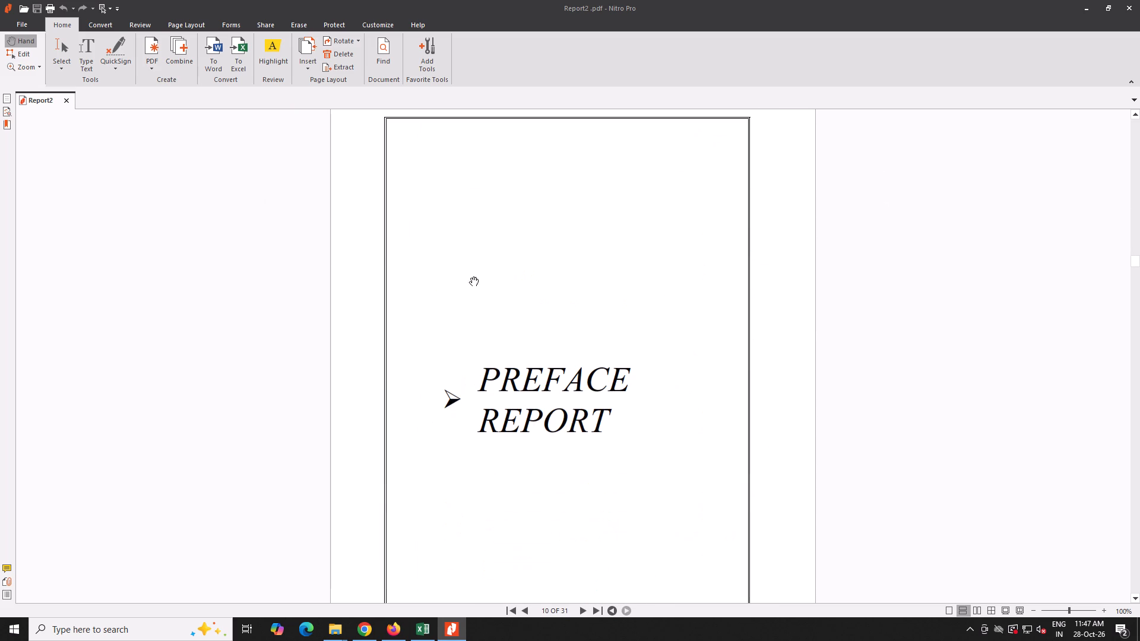
Move the latitude and longitude page ahead of the geotag photographs divider page and save the report.
click(306, 57)
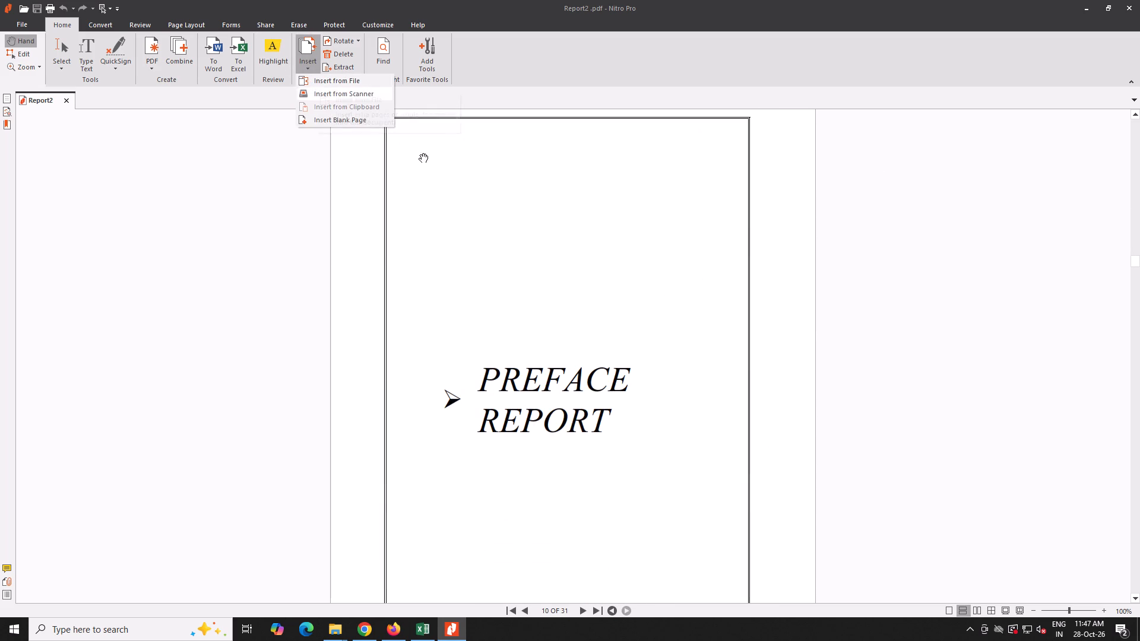
click(460, 195)
click(4, 100)
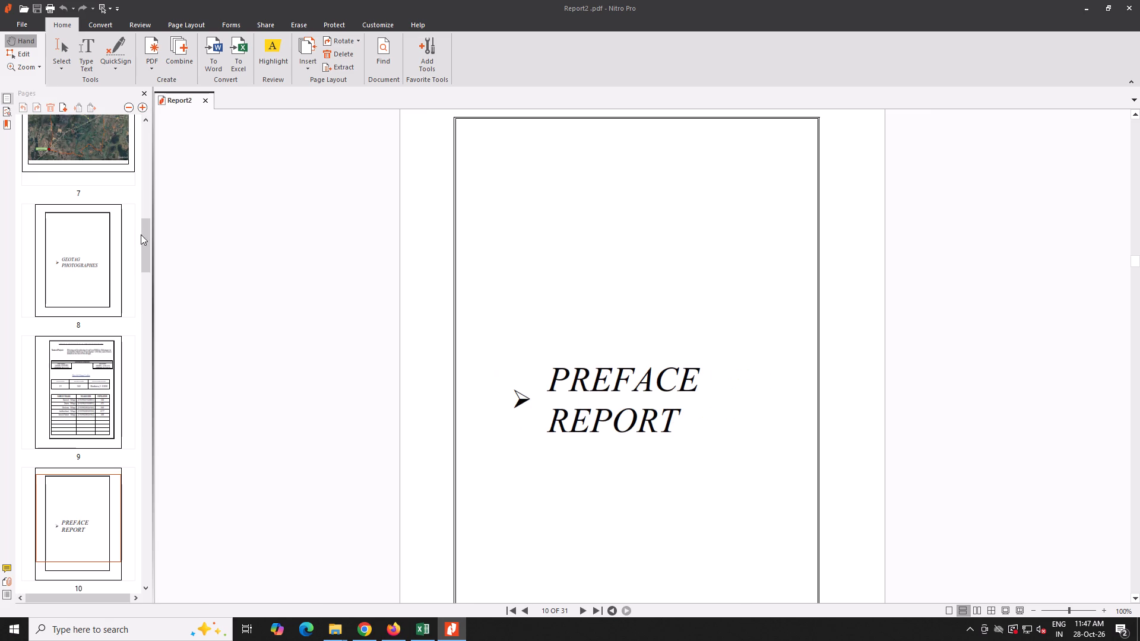
drag(75, 371, 85, 151)
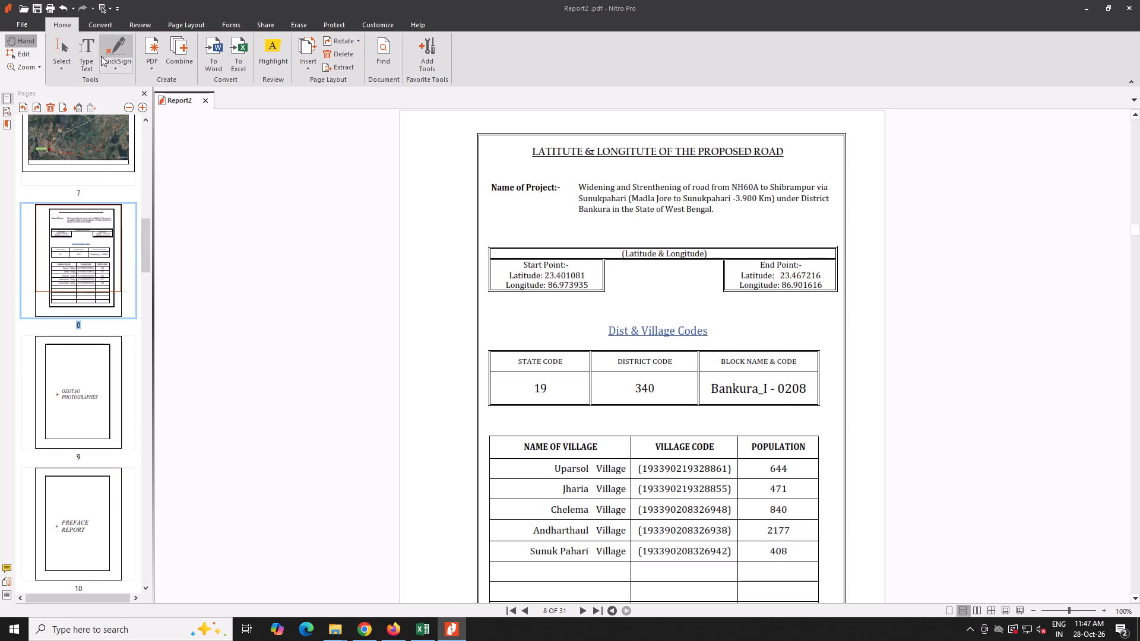
click(41, 11)
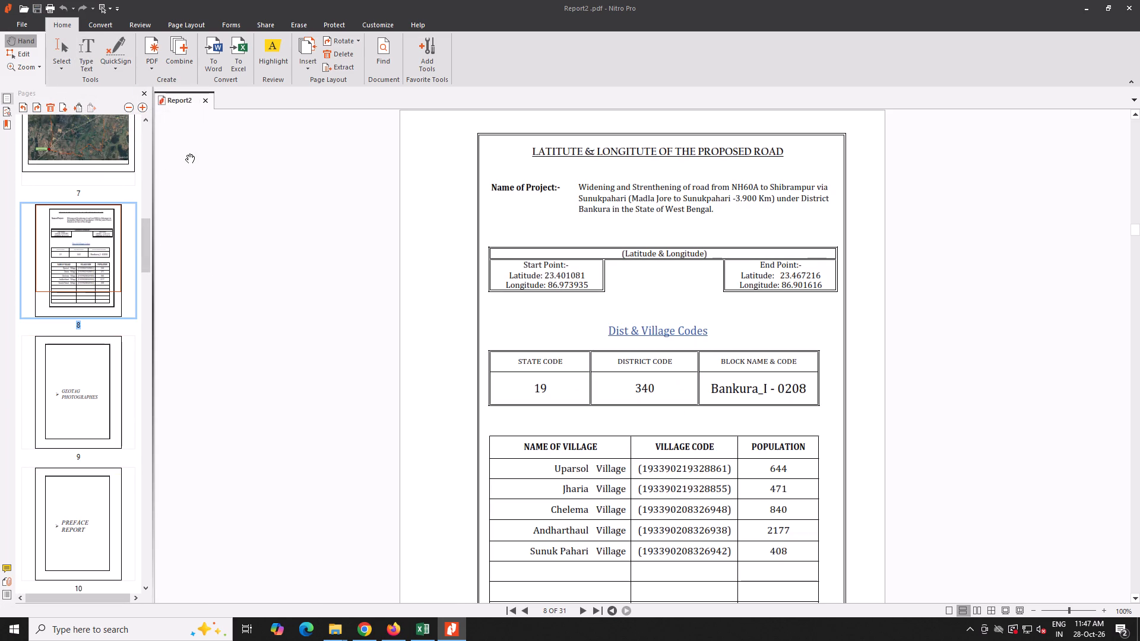
click(148, 94)
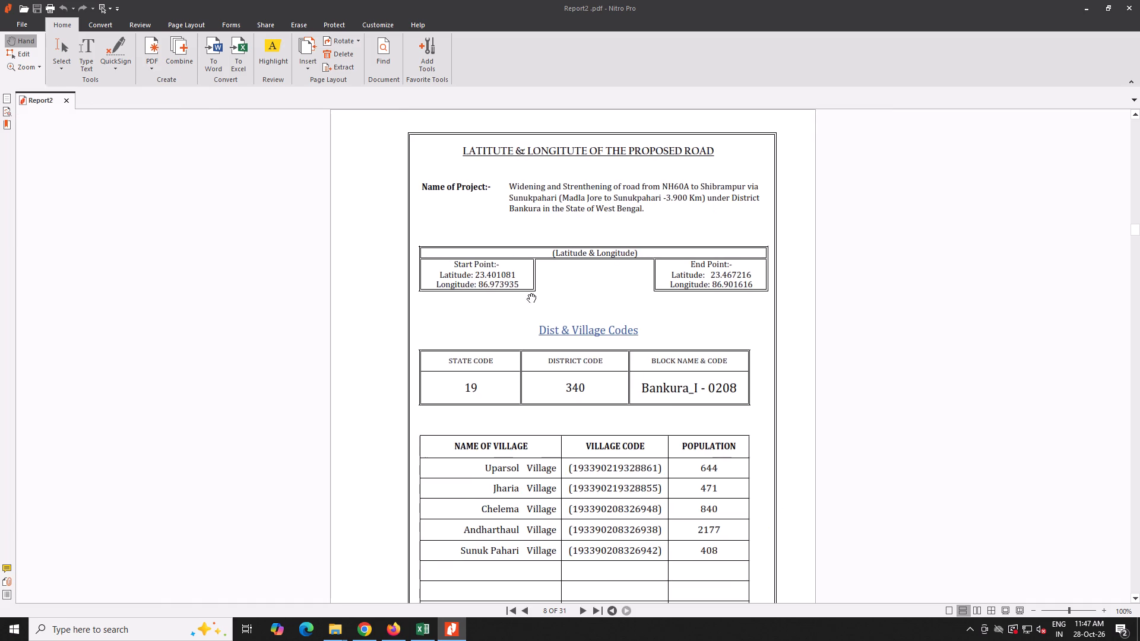
Start inserting files at the Preface Report divider and browse to the DWG PDF folder of 12.NH60A to Shibrampur (Bankura-I) in CAPEX BANKURA 2026.
scroll(527, 293, down, 20)
scroll(527, 293, down, 16)
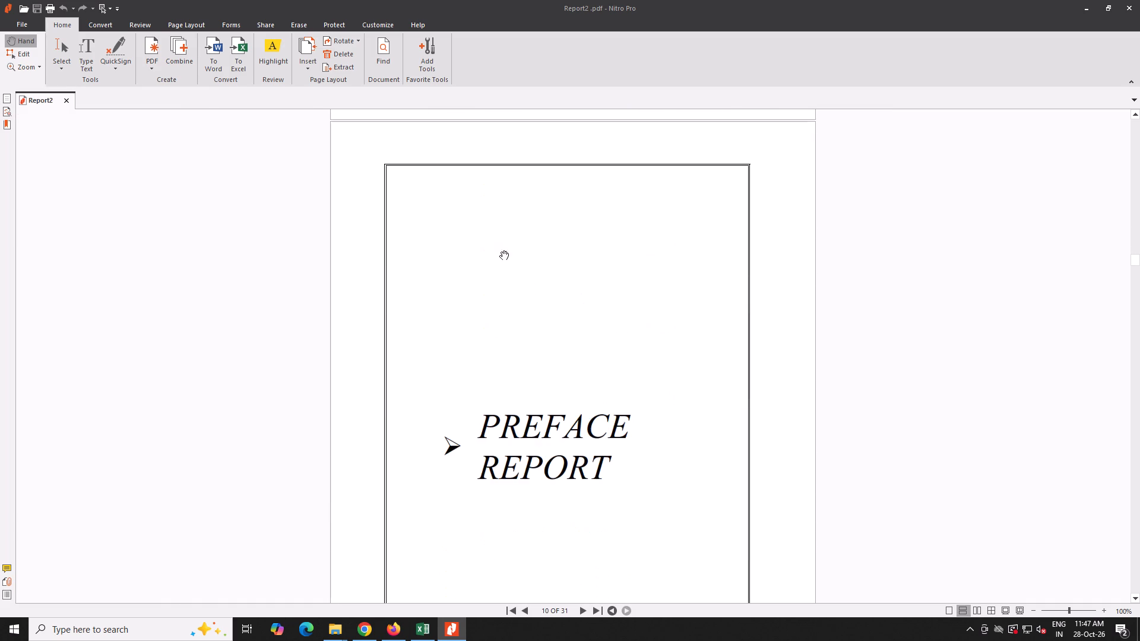
click(316, 65)
click(324, 82)
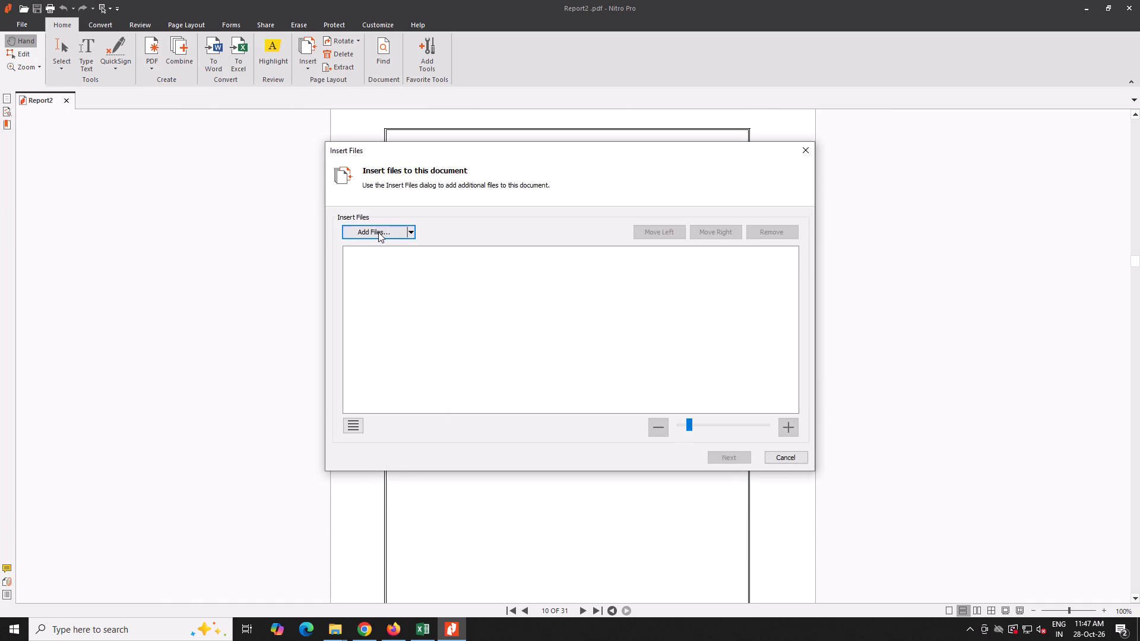
click(378, 232)
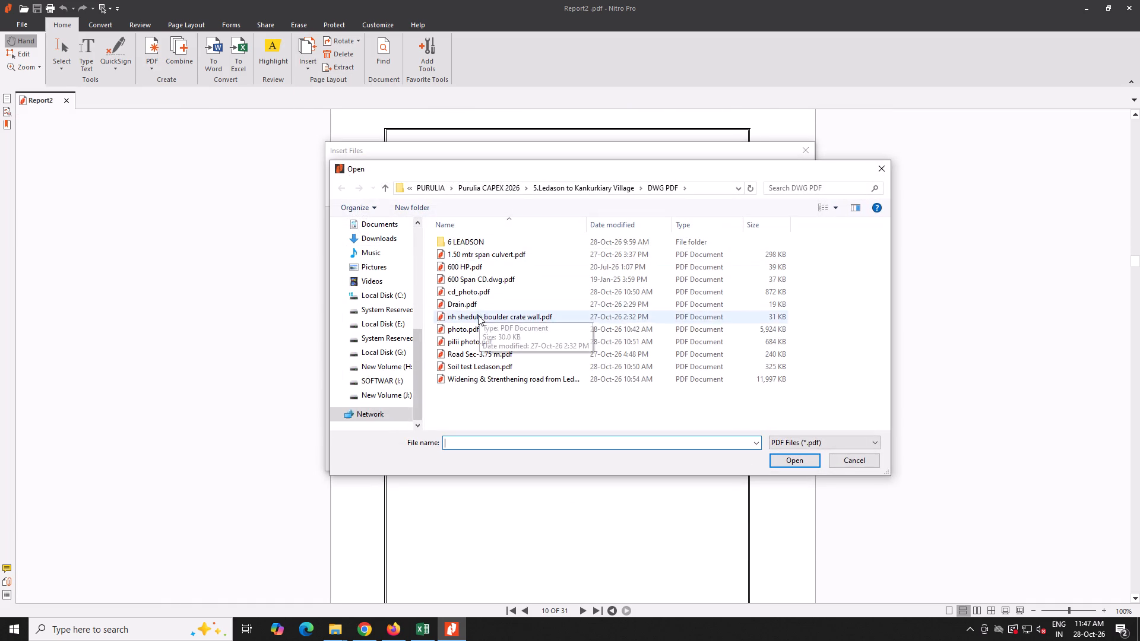
click(433, 186)
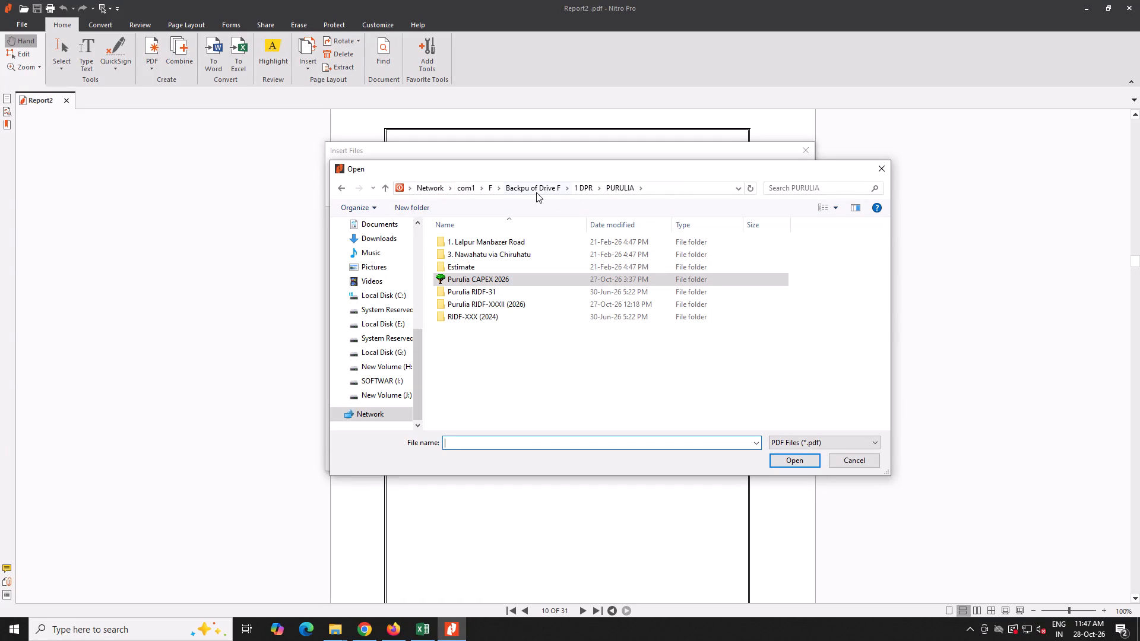
click(593, 188)
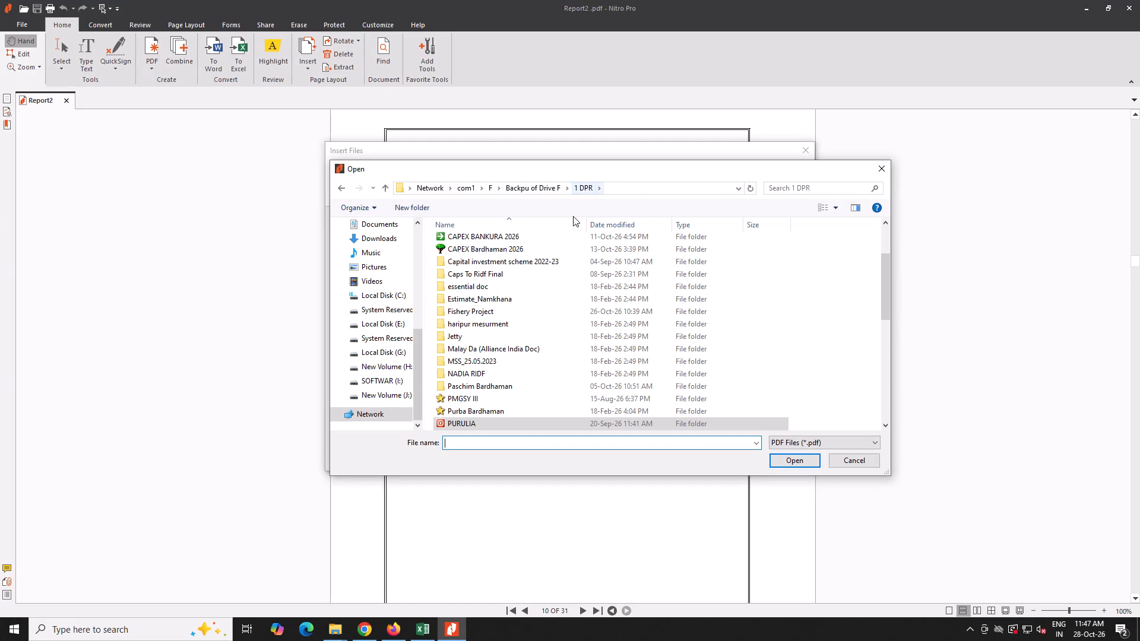
click(541, 255)
scroll(520, 315, down, 2)
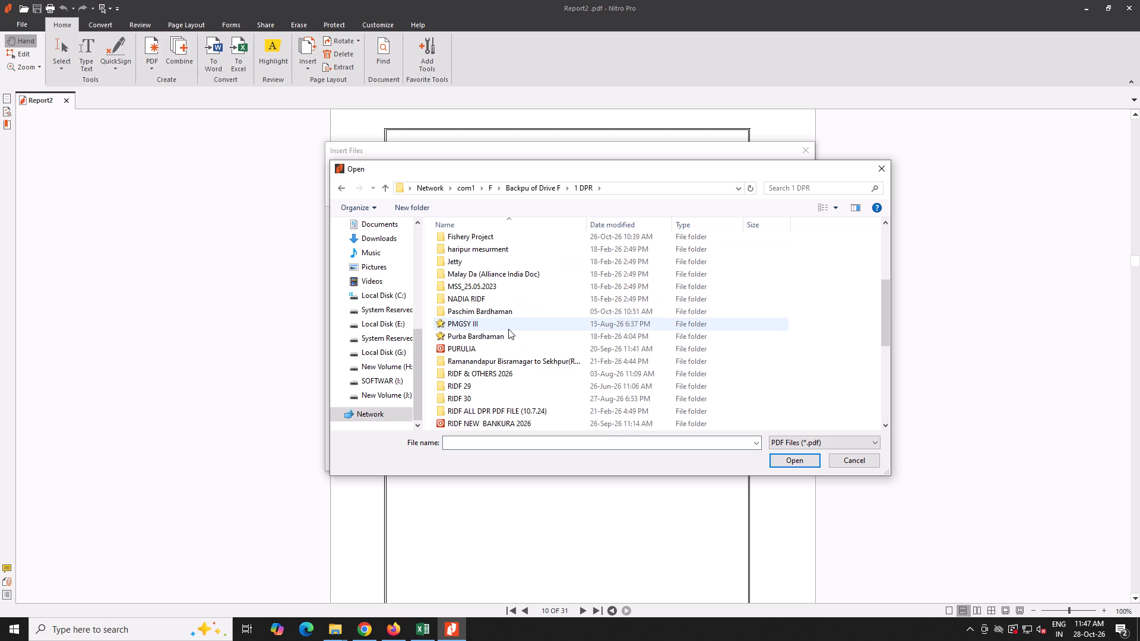
scroll(500, 336, down, 1)
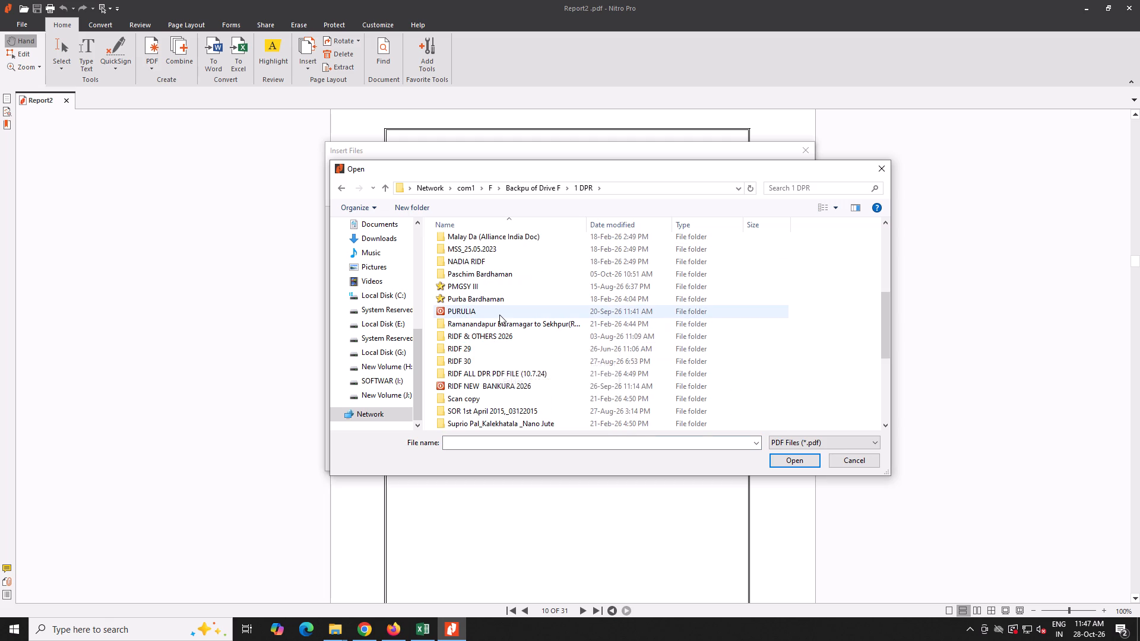
scroll(499, 315, up, 6)
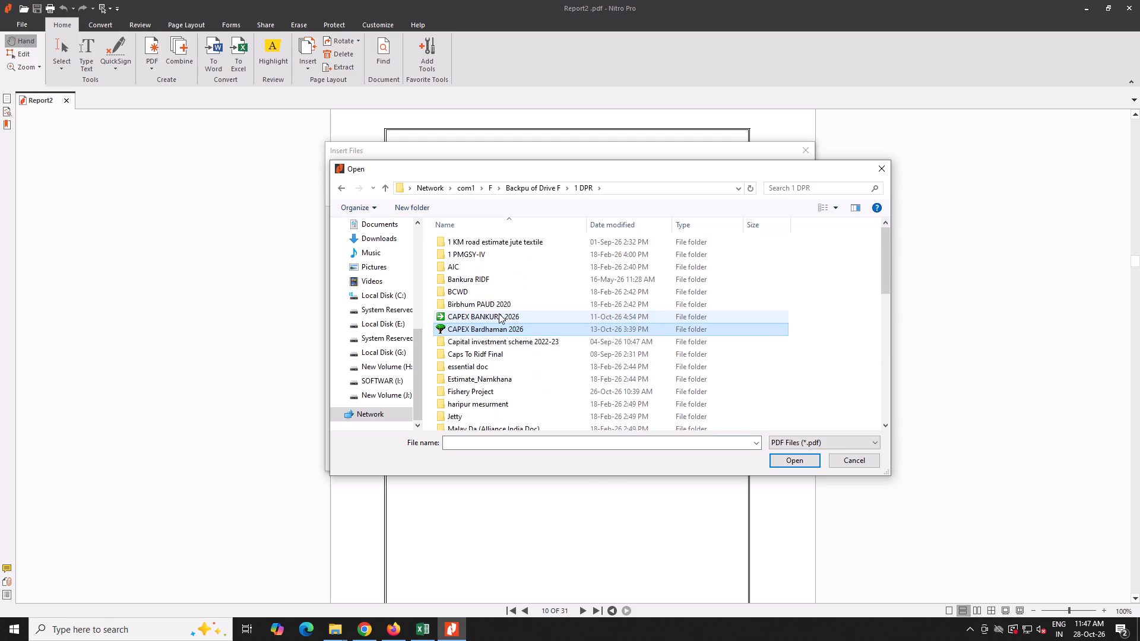
double_click(482, 319)
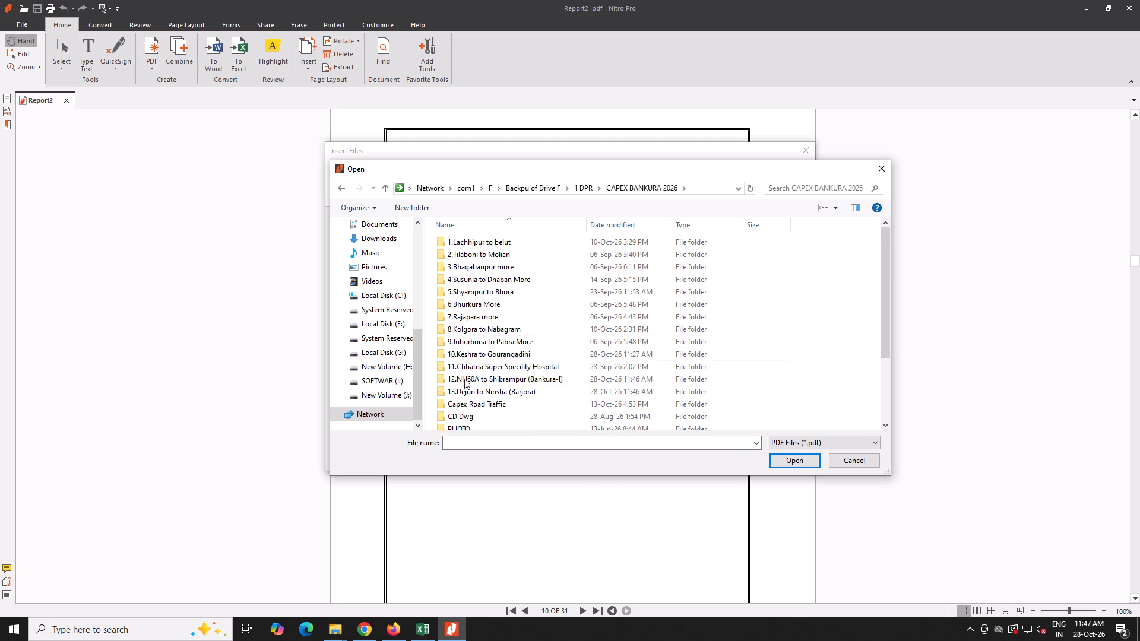
double_click(487, 376)
double_click(481, 247)
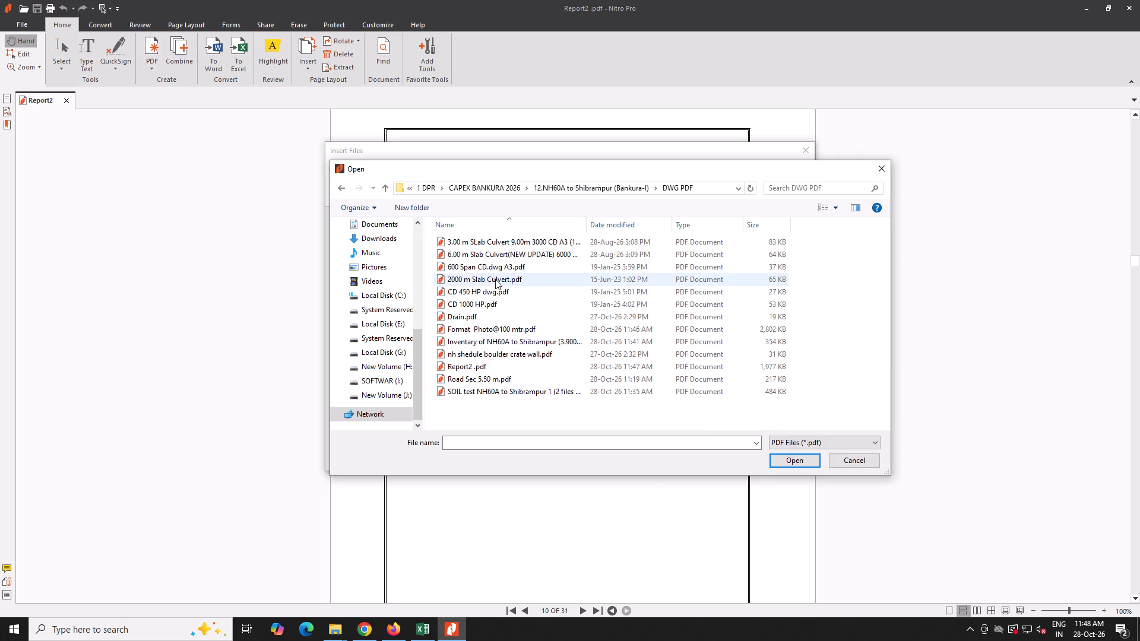
Insert all pages of Format Photo@100 mtr.pdf before the Preface Report divider page.
click(486, 356)
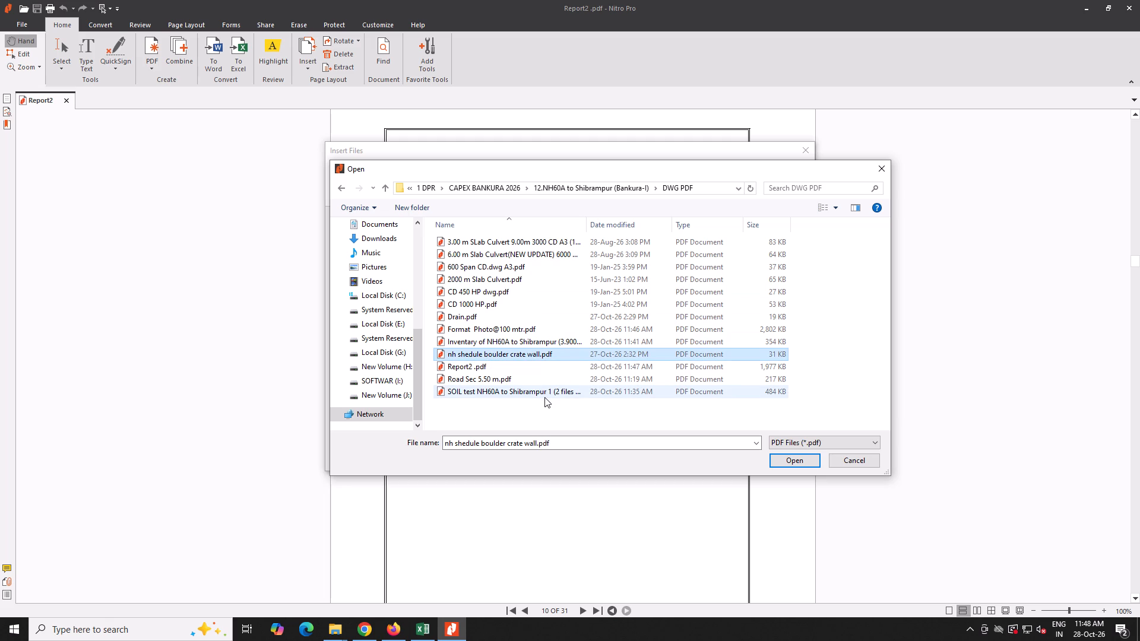
double_click(509, 325)
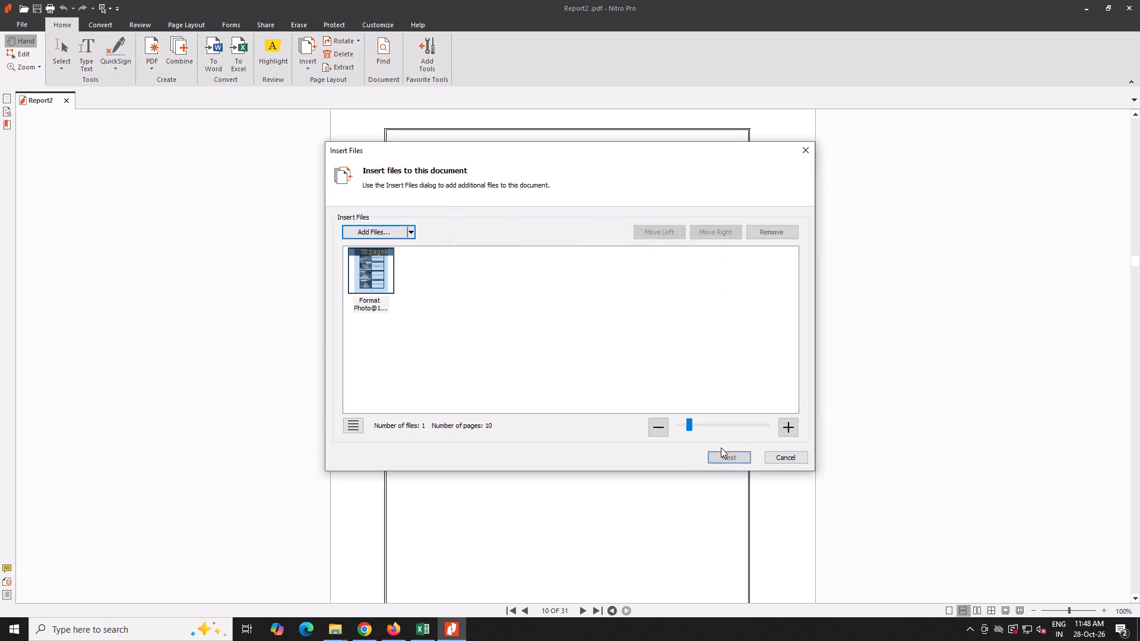
click(730, 453)
click(602, 304)
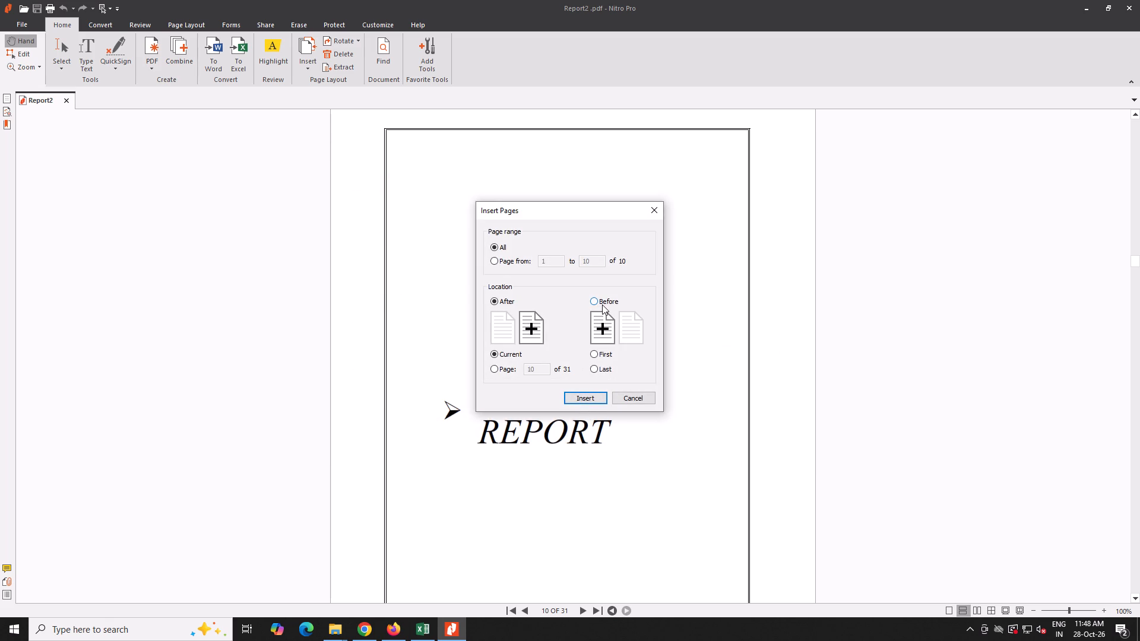
click(584, 389)
click(584, 395)
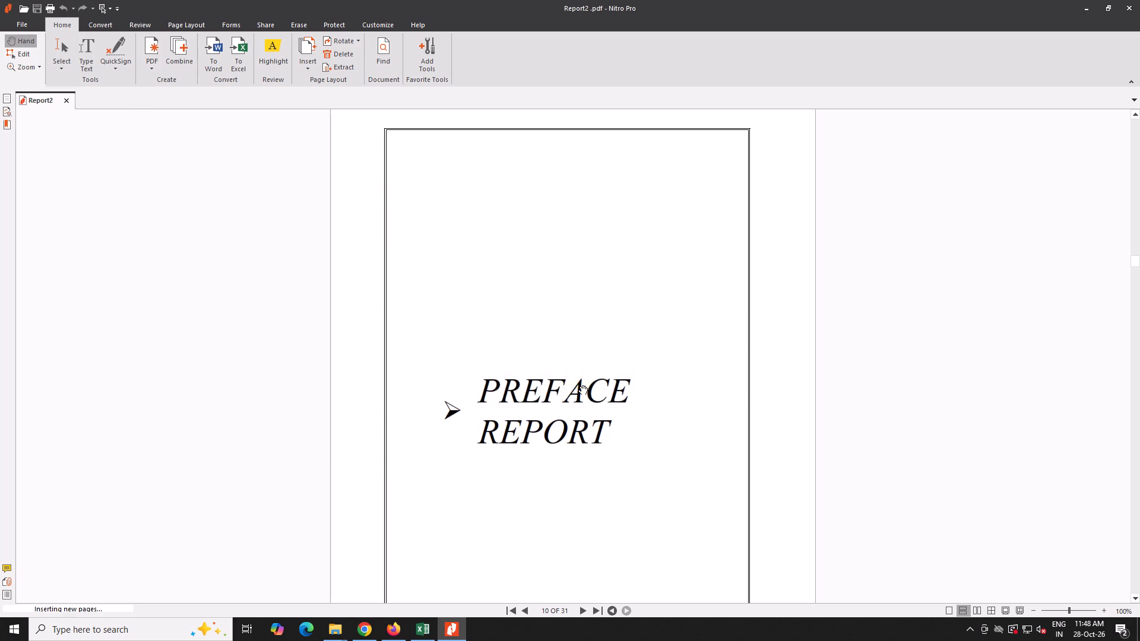
Insert the SOIL test NH60A to Shibrampur 1 PDF before the Traffic Census & Pavement Design divider page.
scroll(579, 385, down, 14)
double_click(577, 608)
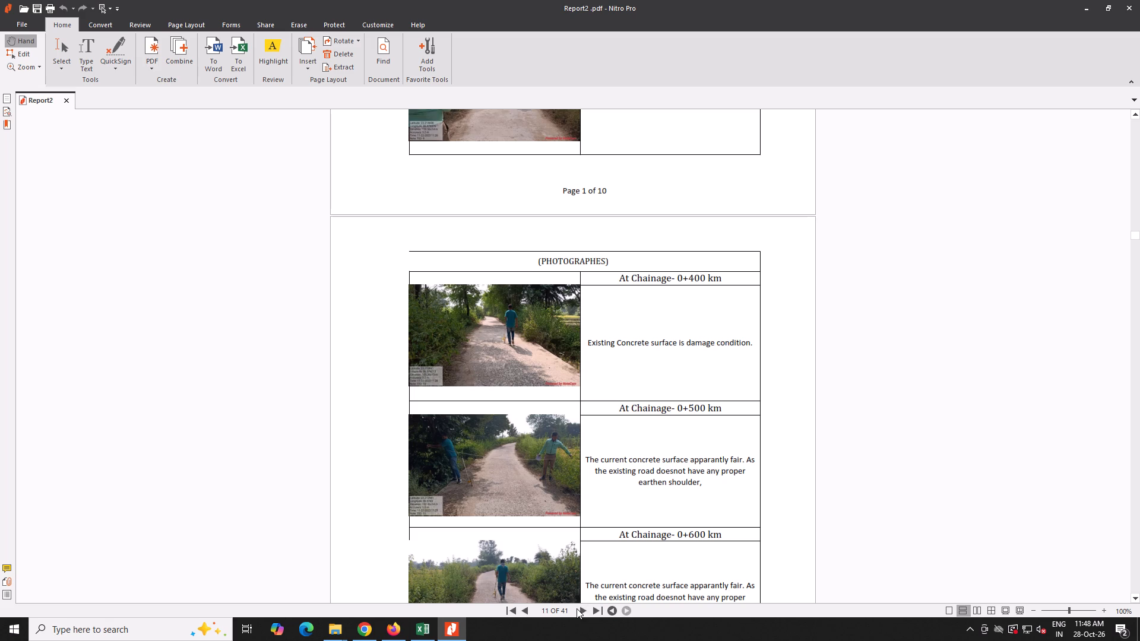
triple_click(580, 611)
triple_click(580, 611)
triple_click(580, 611)
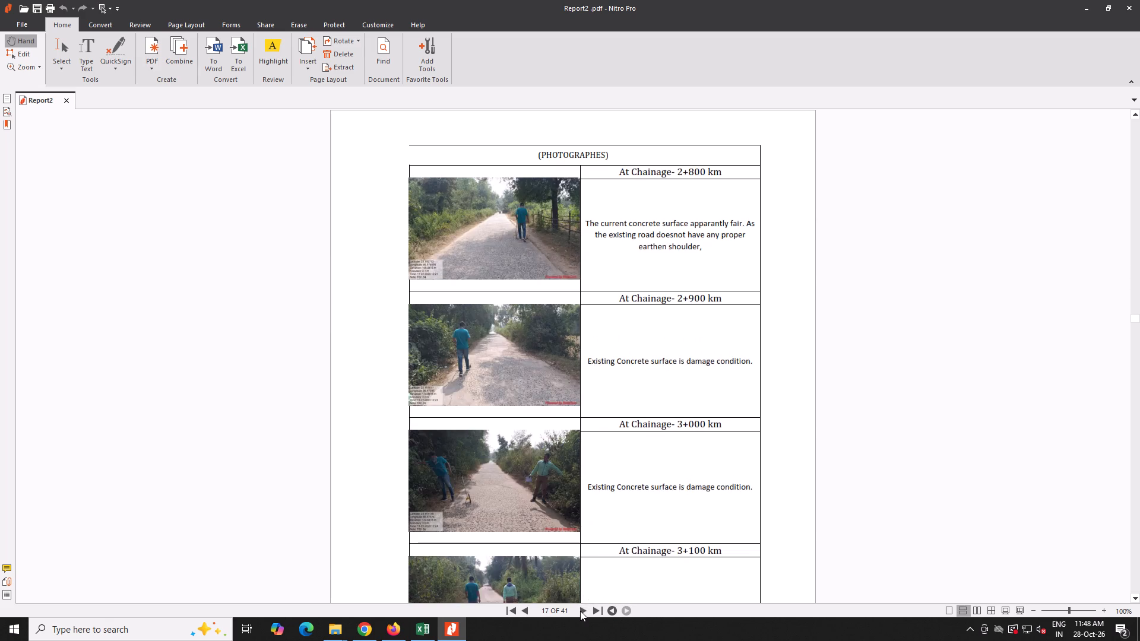
click(580, 611)
triple_click(580, 611)
triple_click(580, 611)
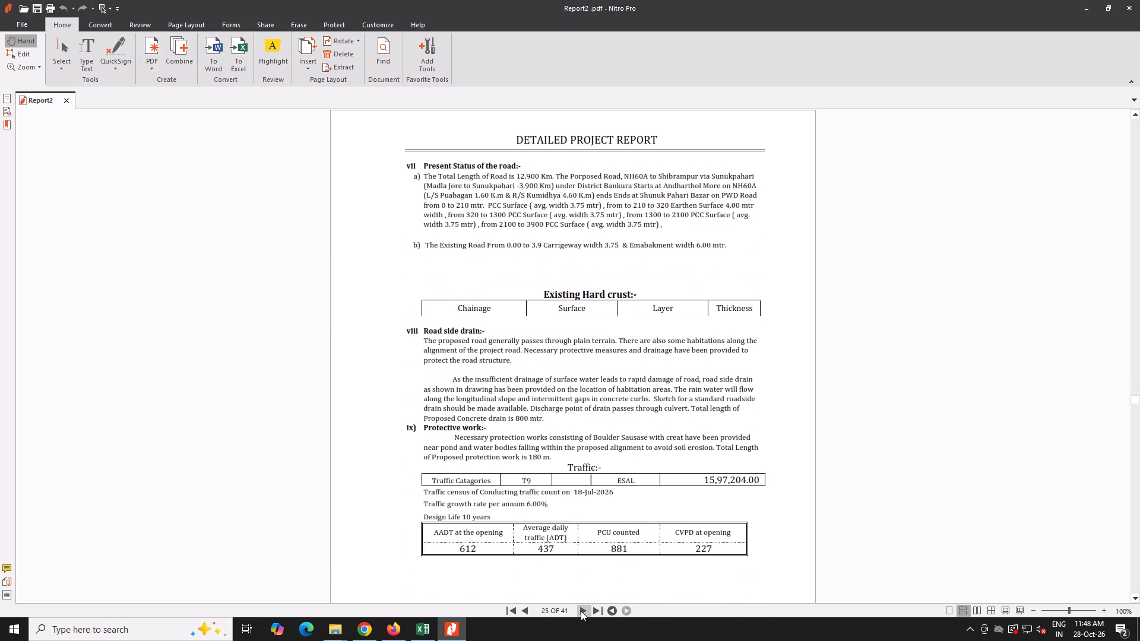
triple_click(582, 611)
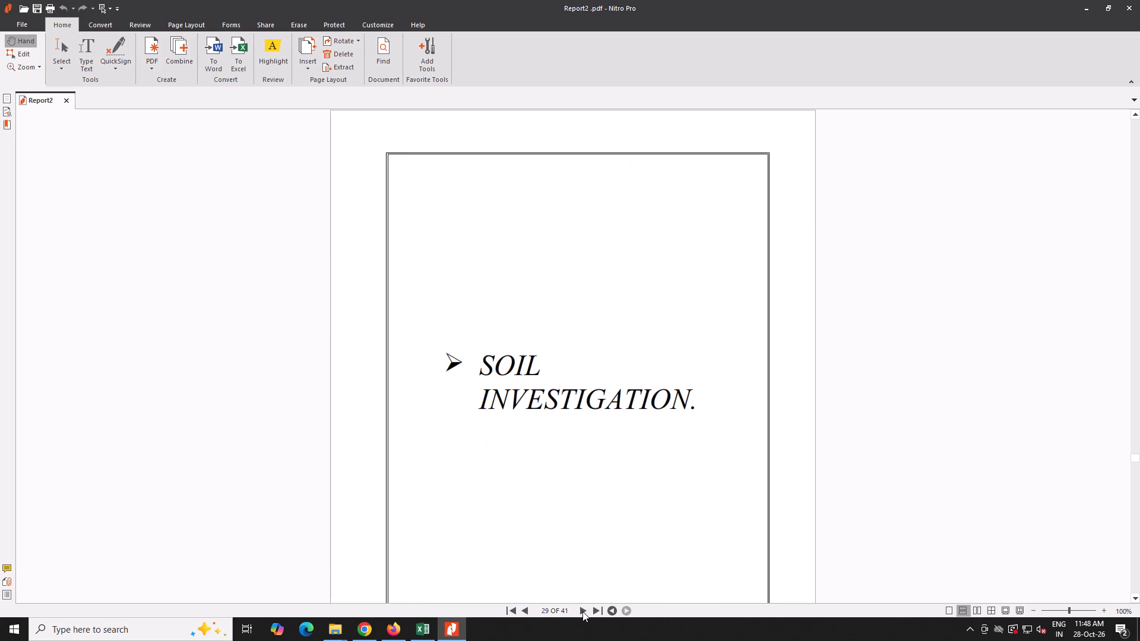
click(308, 69)
click(326, 81)
click(387, 233)
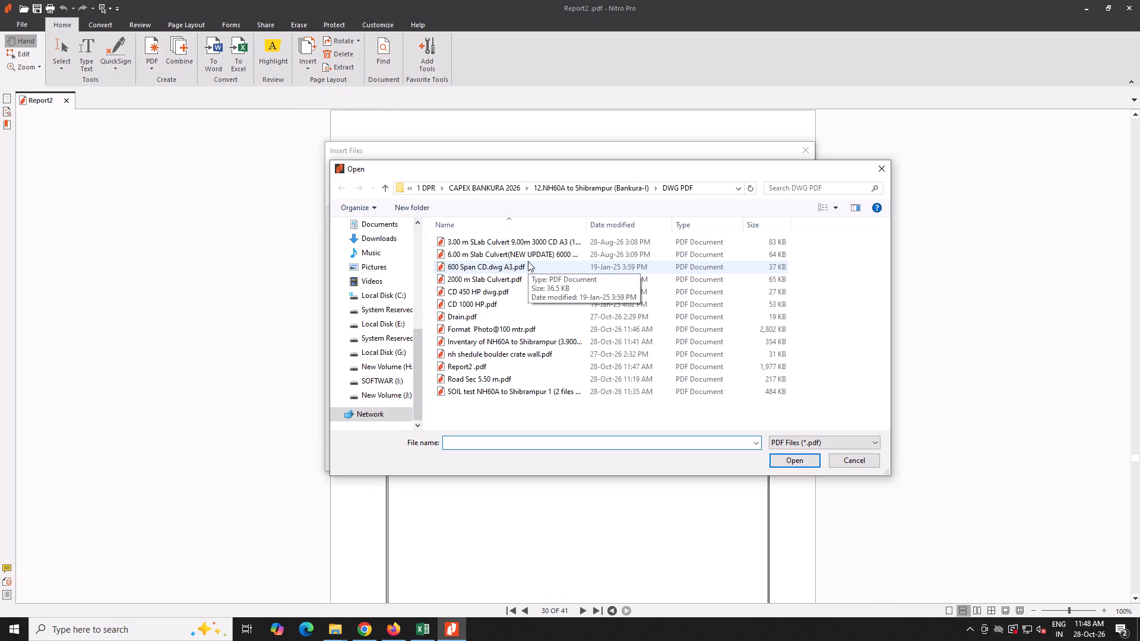
double_click(537, 393)
click(730, 462)
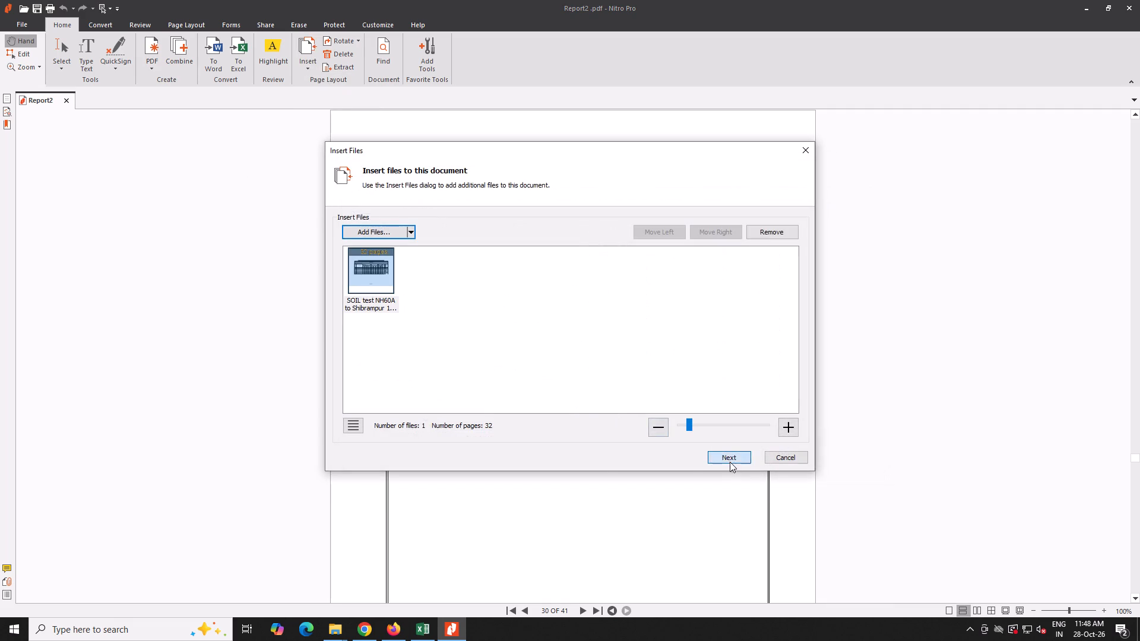
click(598, 399)
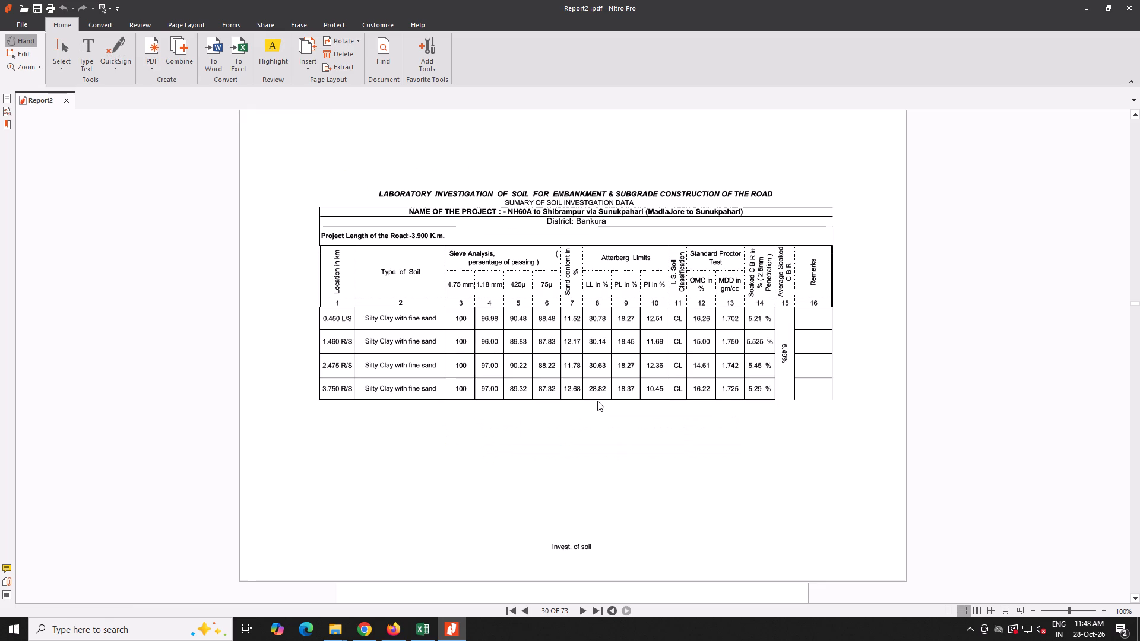
Examine the inserted soil test pages, checking the project and district headings on the Proctor and CBR sheets.
scroll(603, 396, down, 7)
double_click(585, 604)
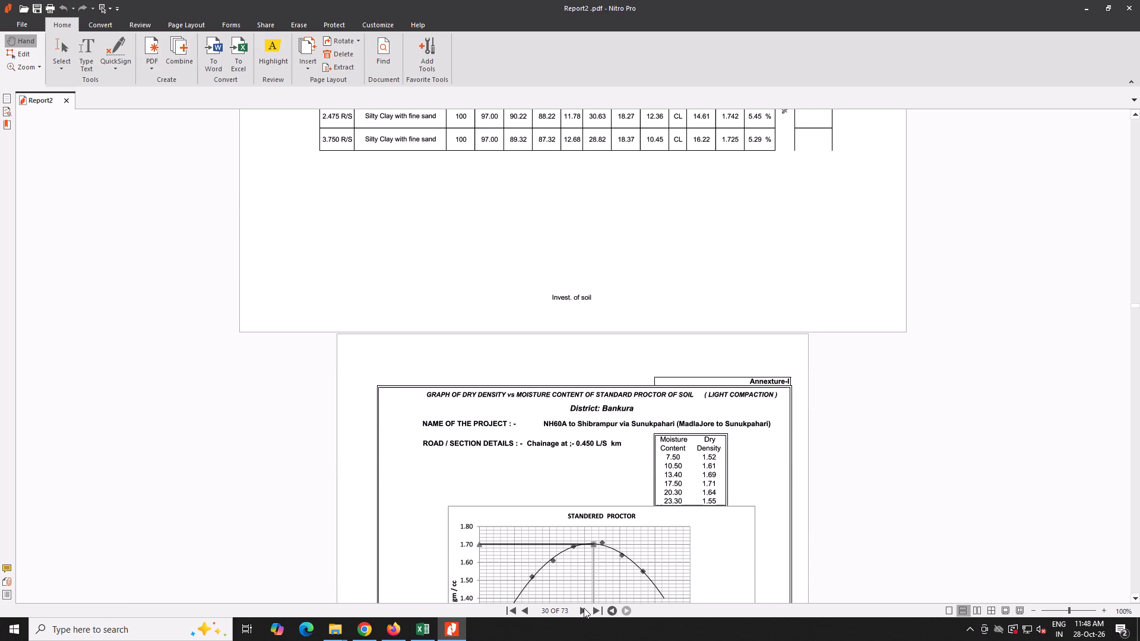
triple_click(583, 608)
triple_click(582, 609)
triple_click(582, 608)
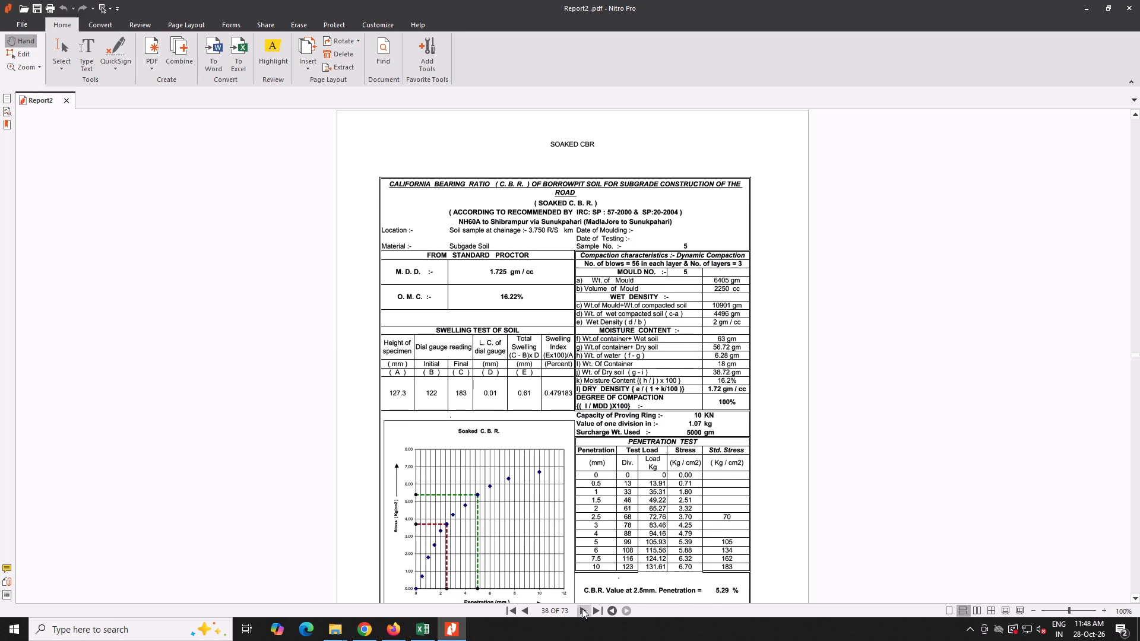
triple_click(582, 608)
triple_click(582, 608)
triple_click(582, 608)
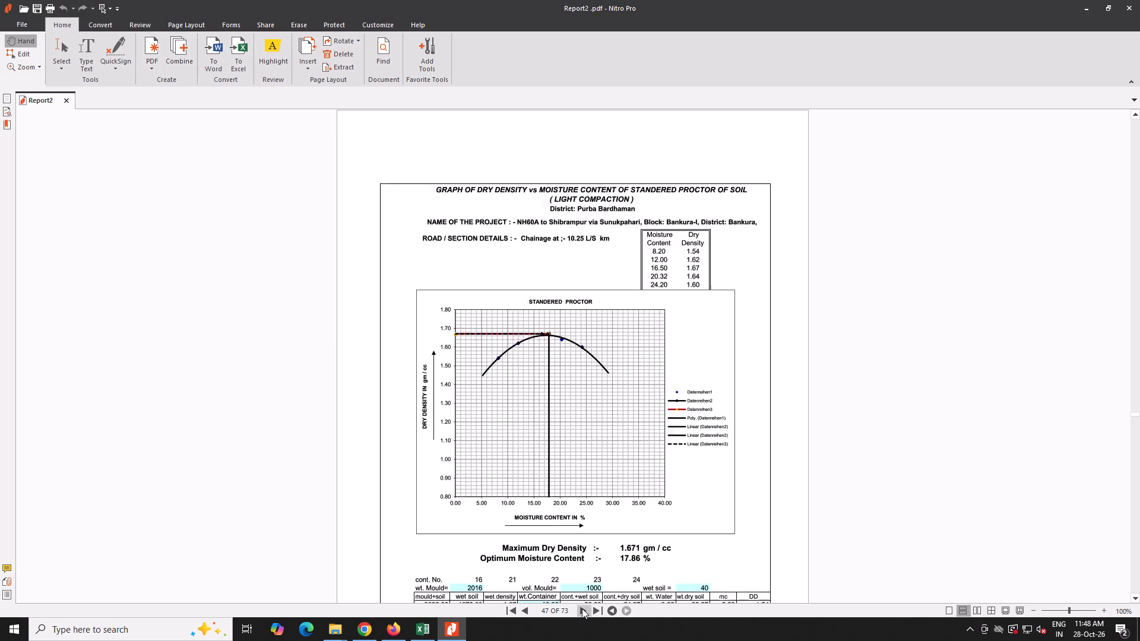
triple_click(582, 608)
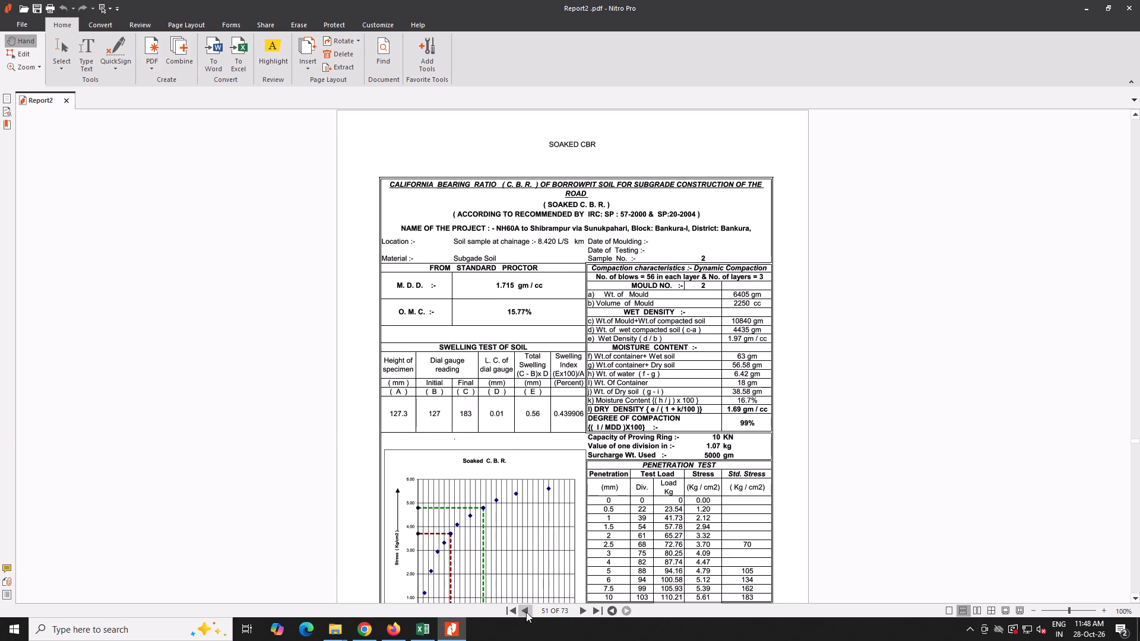
Delete the "District: Purba Bardhaman" line from the Proctor graph page for chainage 11.25 R/S km.
double_click(527, 611)
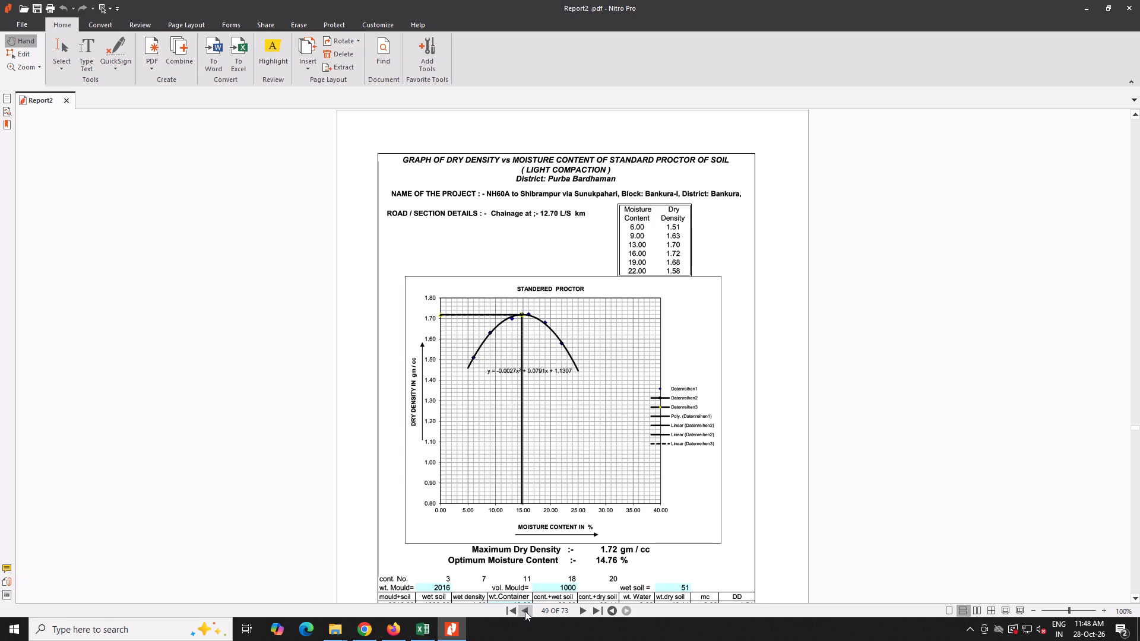
click(525, 611)
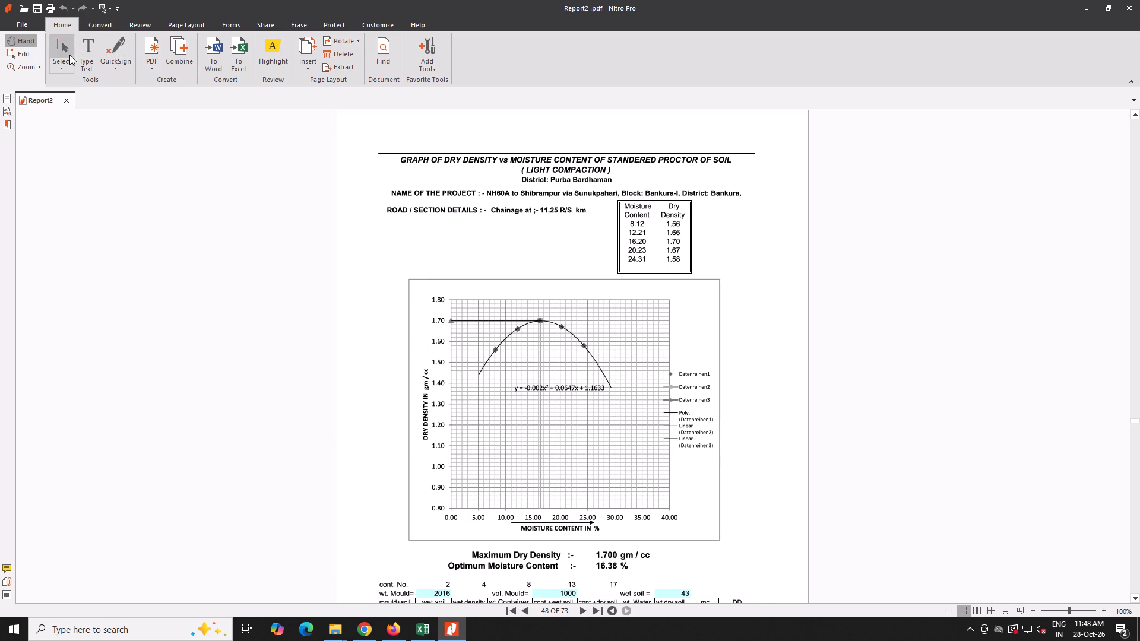
click(18, 56)
click(611, 182)
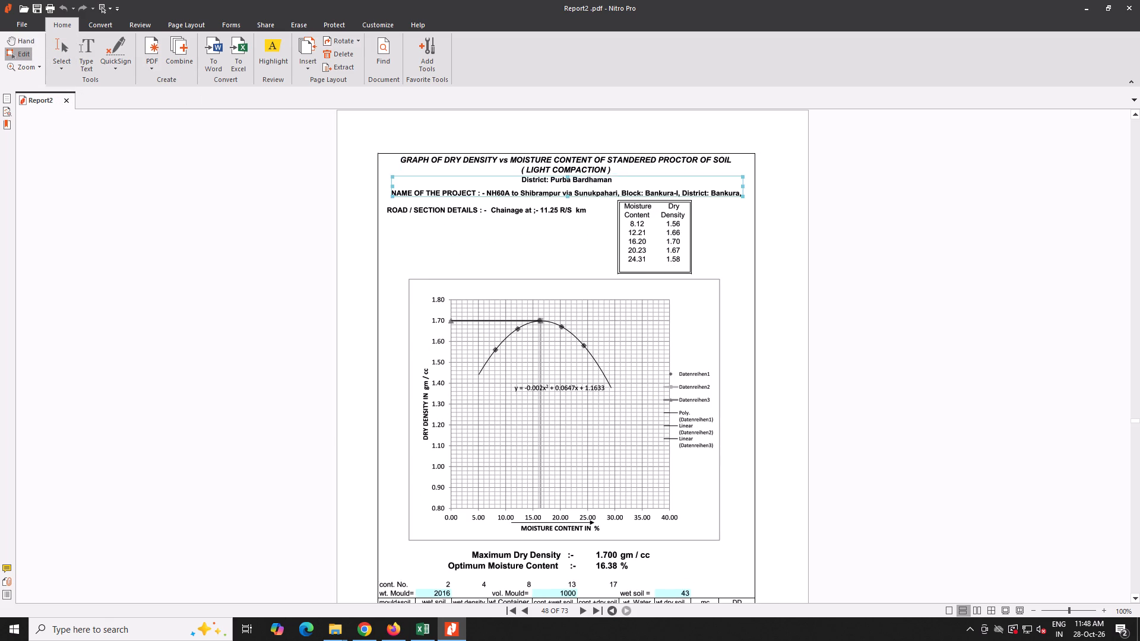
drag(616, 179, 503, 179)
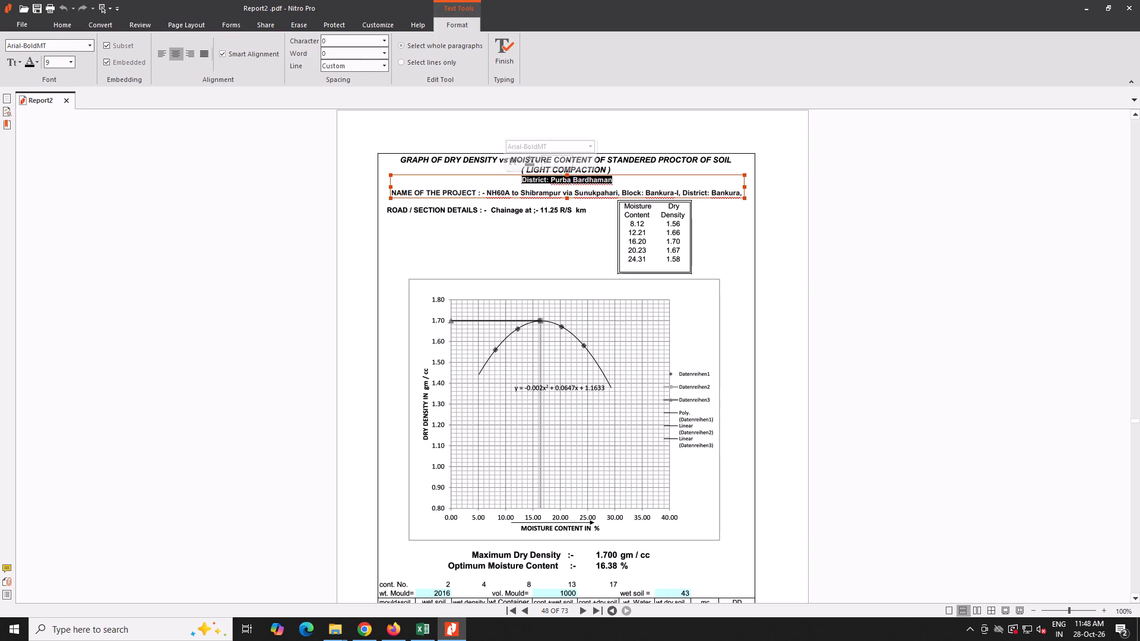
key(Delete)
click(914, 265)
Delete the "District: Purba Bardhaman" line from the Proctor graph page for chainage 10.25 L/S km.
scroll(816, 353, up, 1)
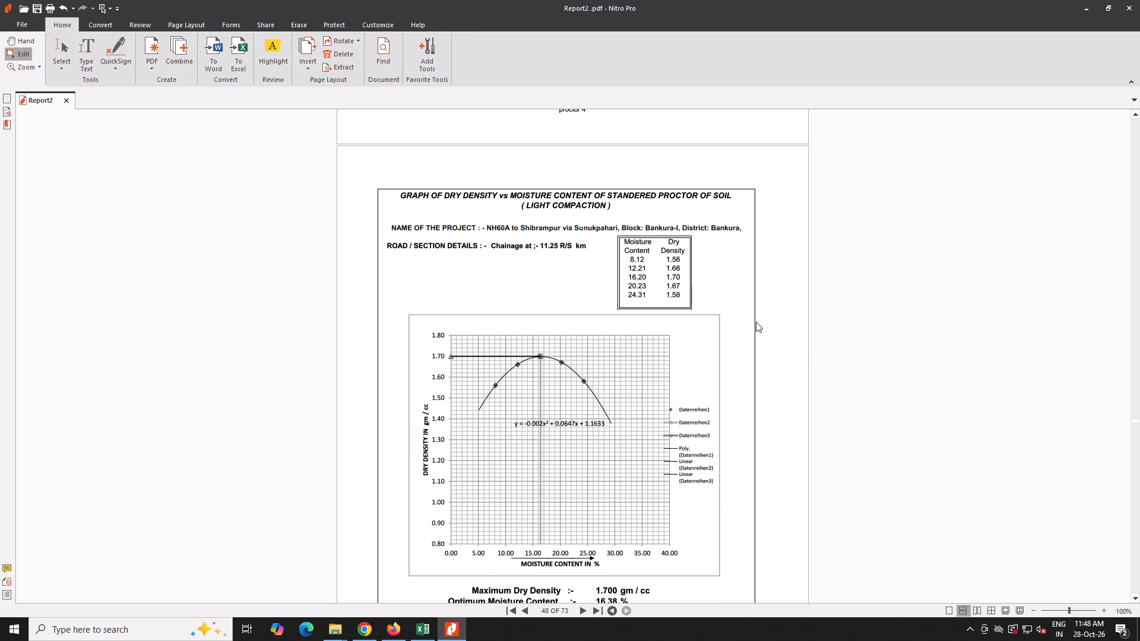
scroll(756, 322, up, 2)
scroll(750, 320, up, 19)
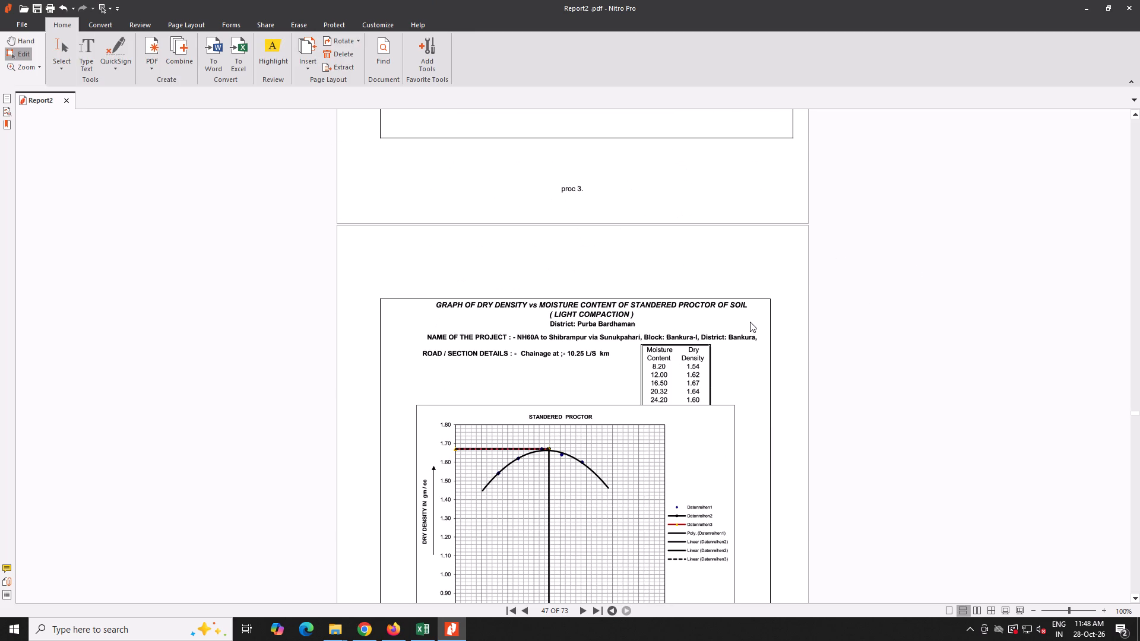
click(602, 322)
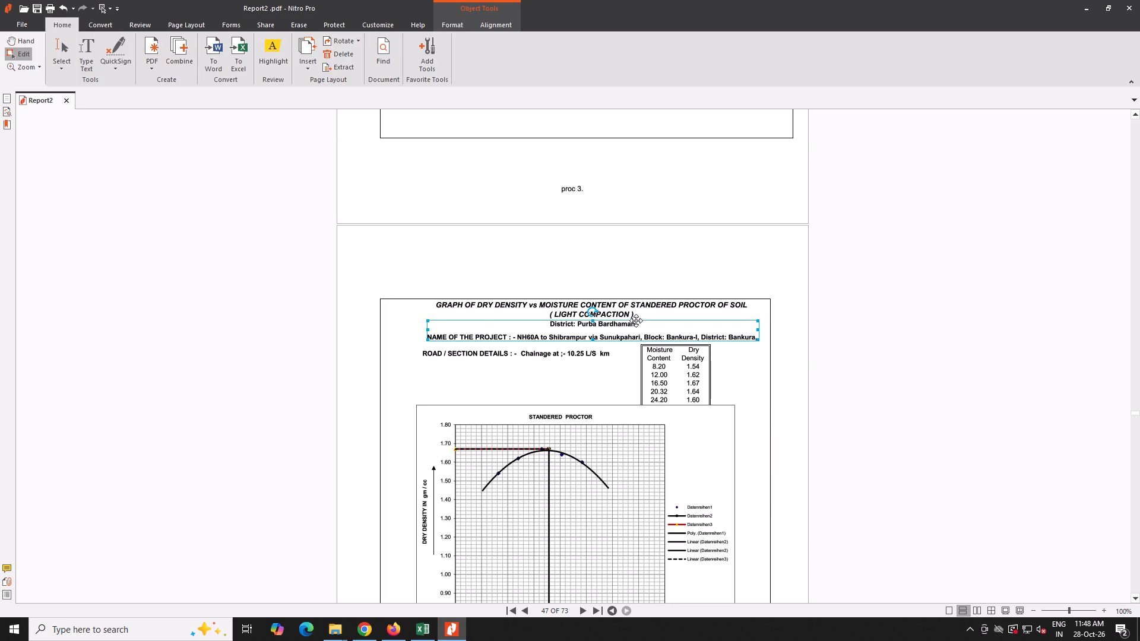
drag(638, 323, 645, 325)
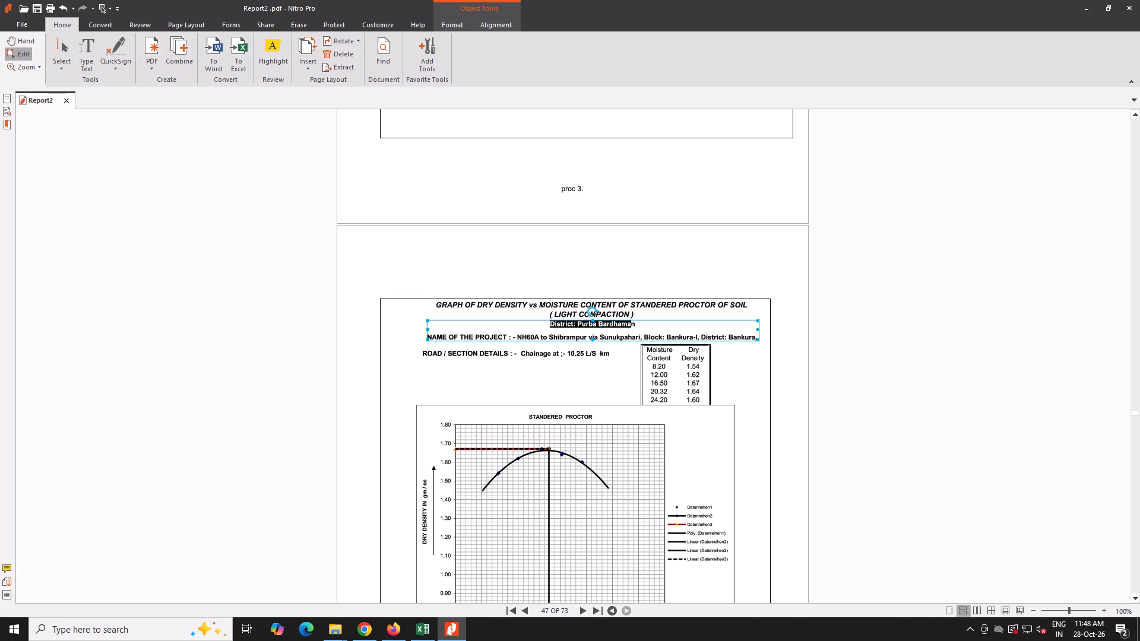
drag(645, 325, 651, 325)
key(Delete)
click(607, 335)
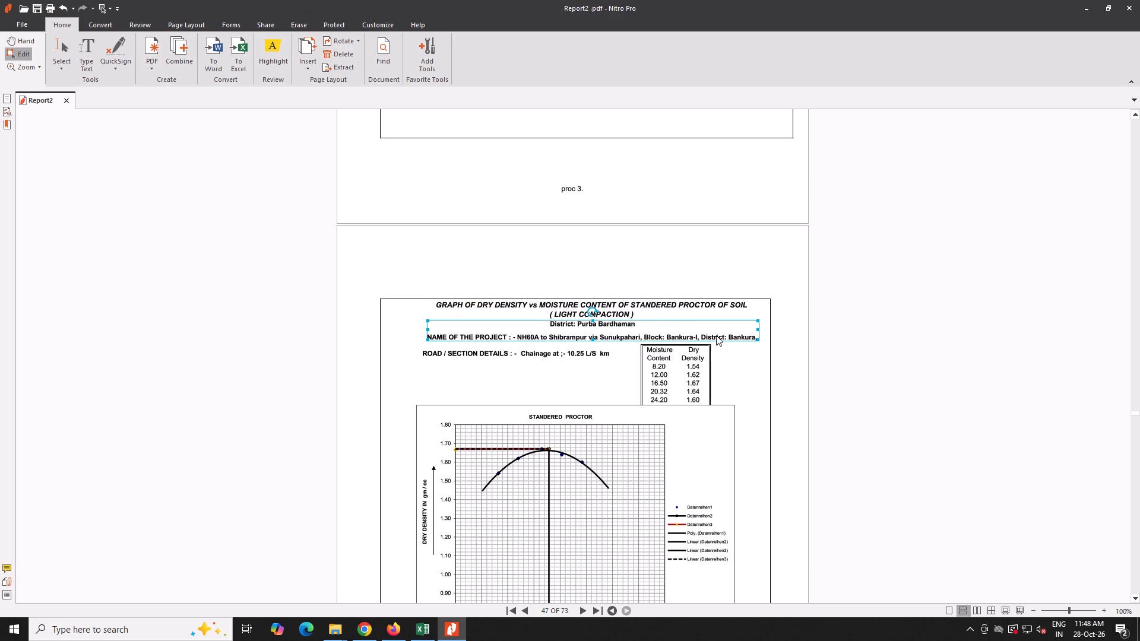
key(Delete)
click(821, 320)
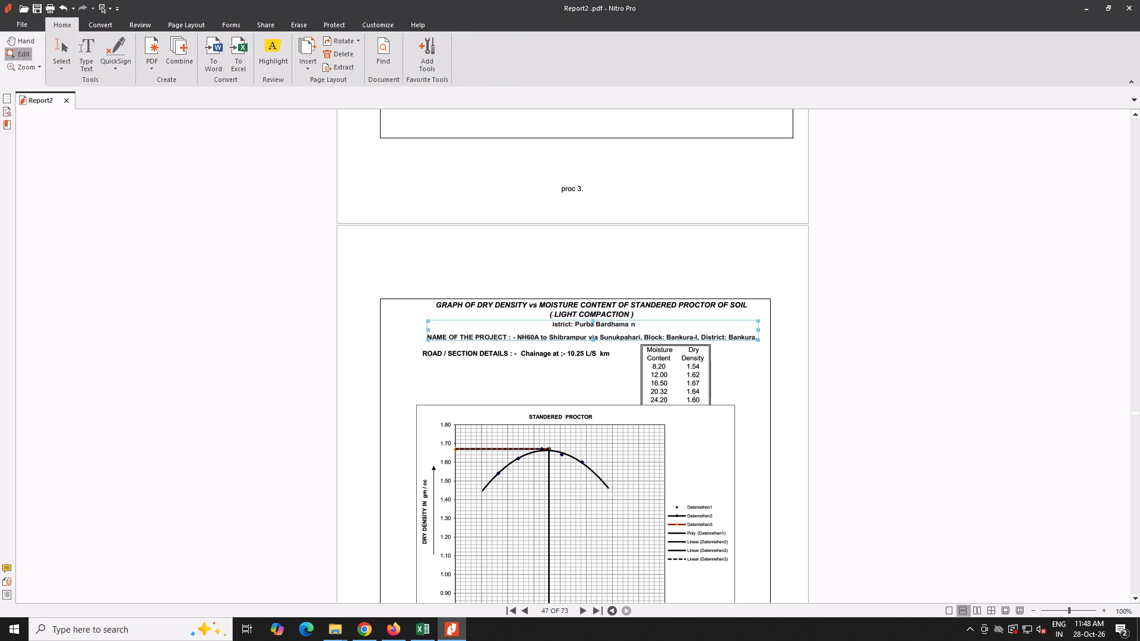
drag(632, 324, 640, 323)
drag(641, 323, 555, 318)
key(Delete)
click(856, 269)
Delete the "District: Purba Bardhaman" line from the Proctor graph page for chainage 9.45 R/S km.
scroll(775, 269, up, 20)
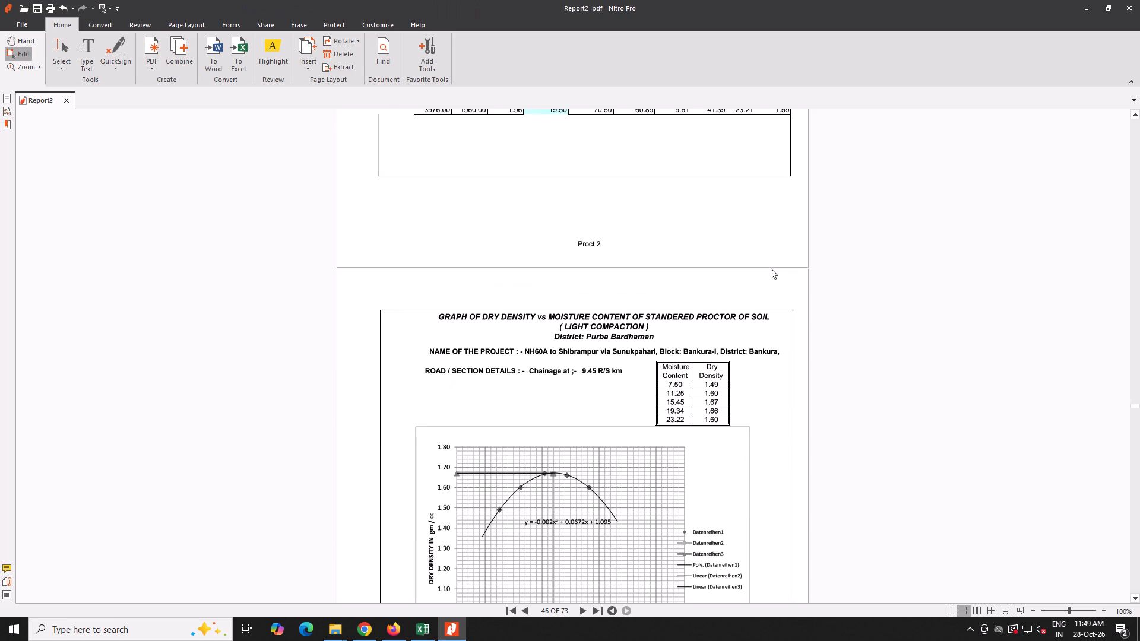
click(627, 337)
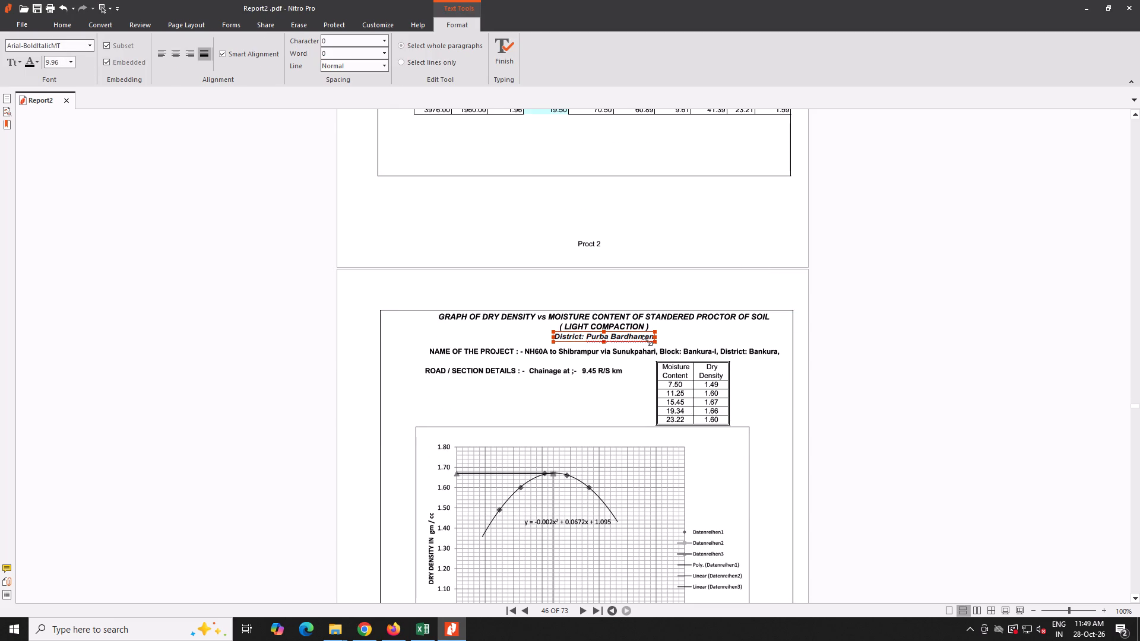
click(647, 341)
key(Delete)
click(650, 340)
click(755, 334)
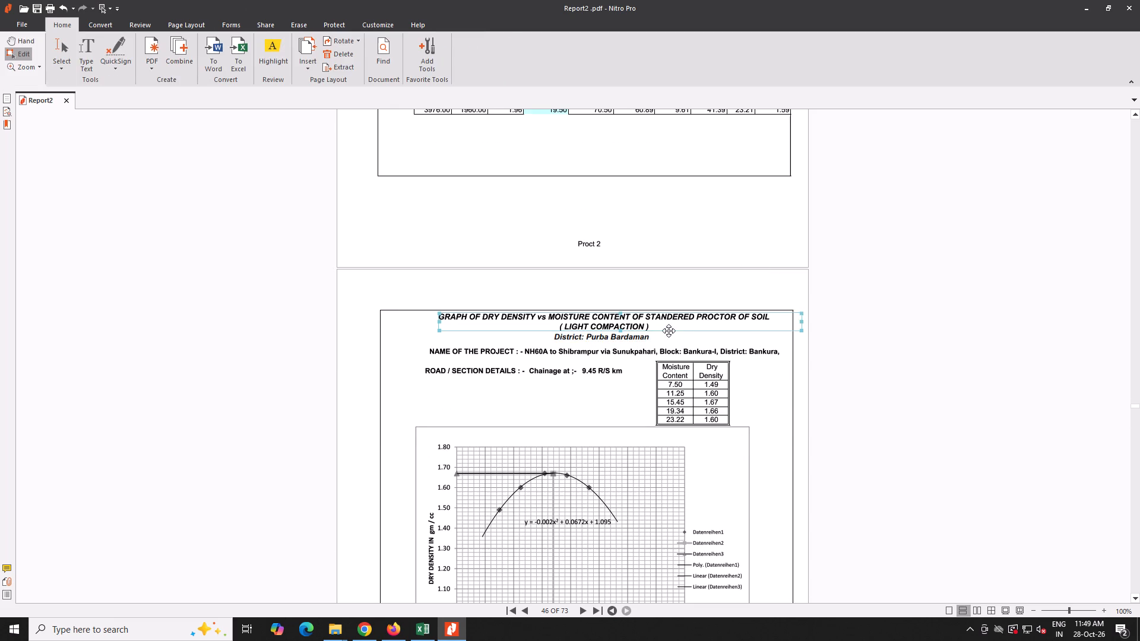
click(648, 337)
key(Delete)
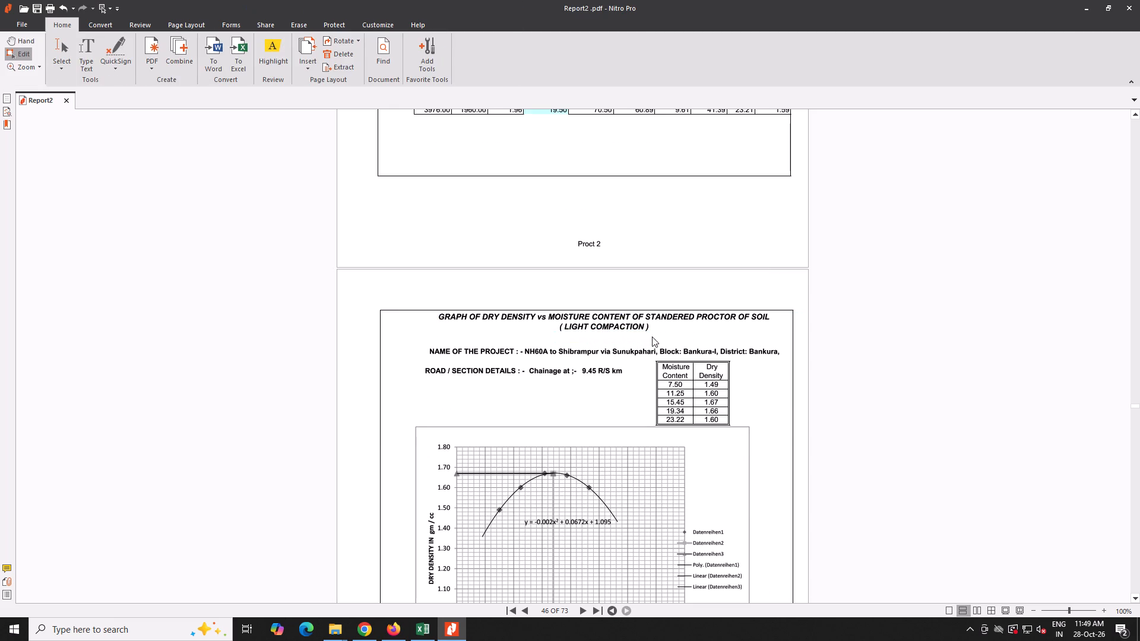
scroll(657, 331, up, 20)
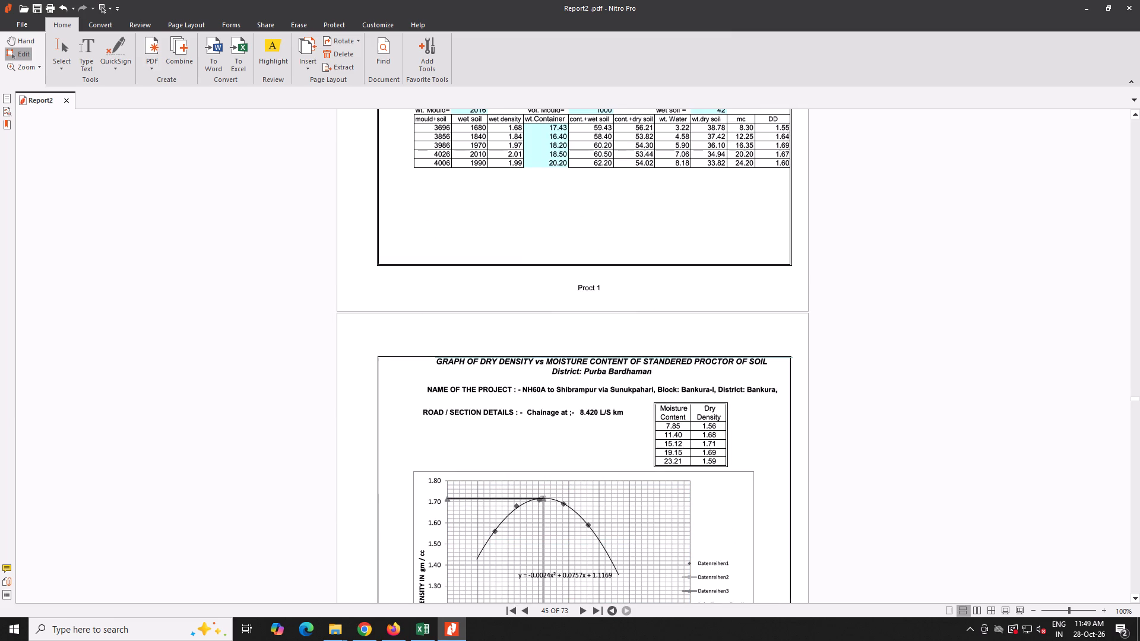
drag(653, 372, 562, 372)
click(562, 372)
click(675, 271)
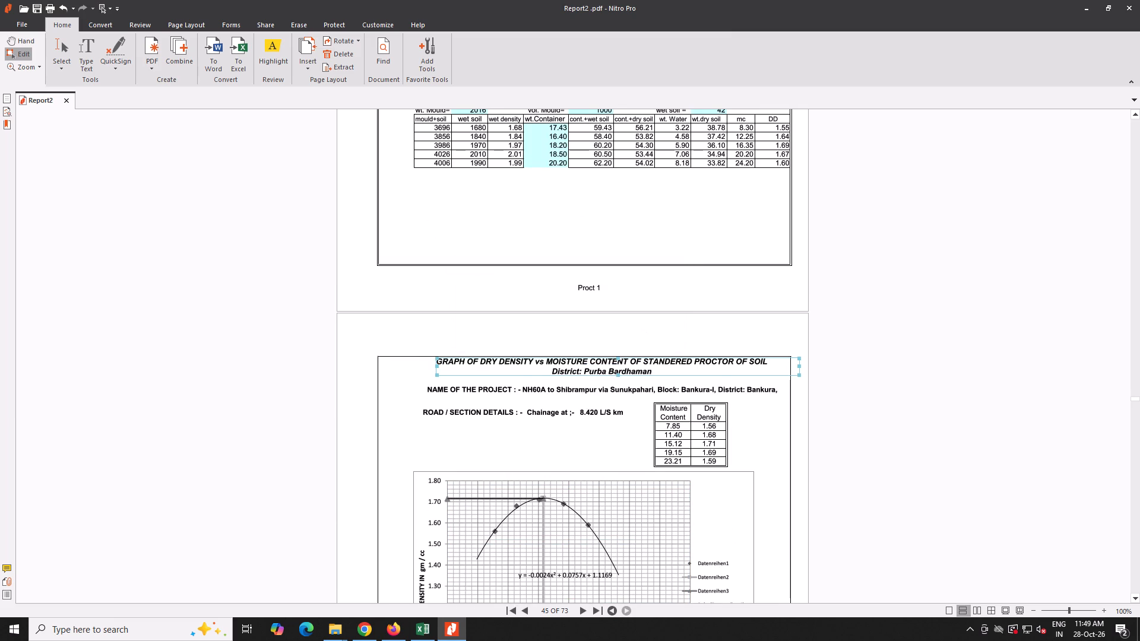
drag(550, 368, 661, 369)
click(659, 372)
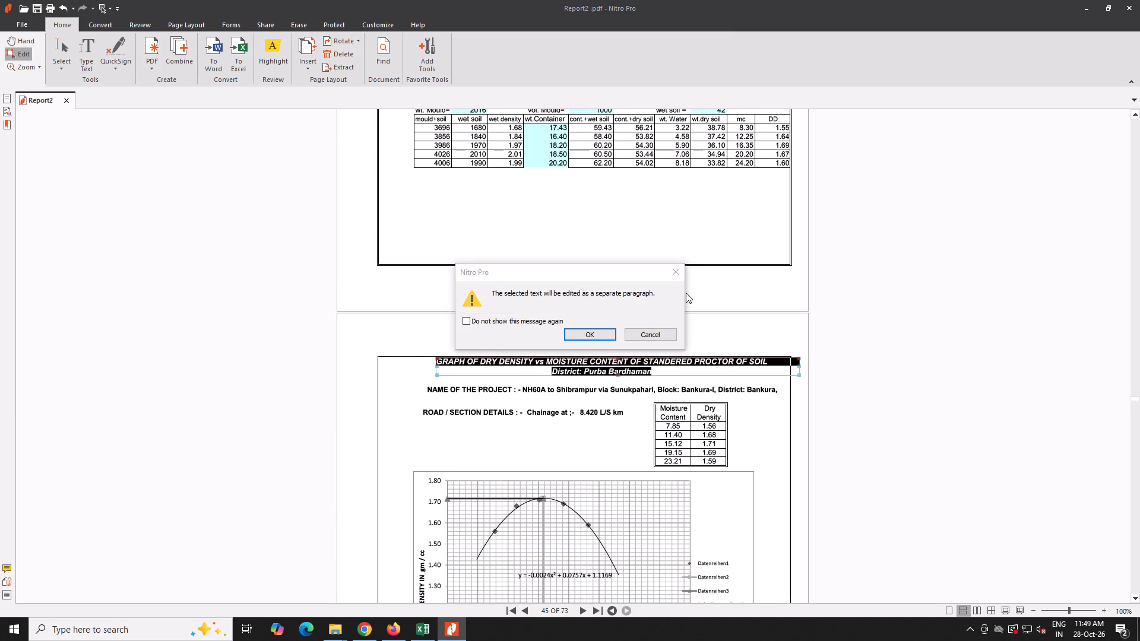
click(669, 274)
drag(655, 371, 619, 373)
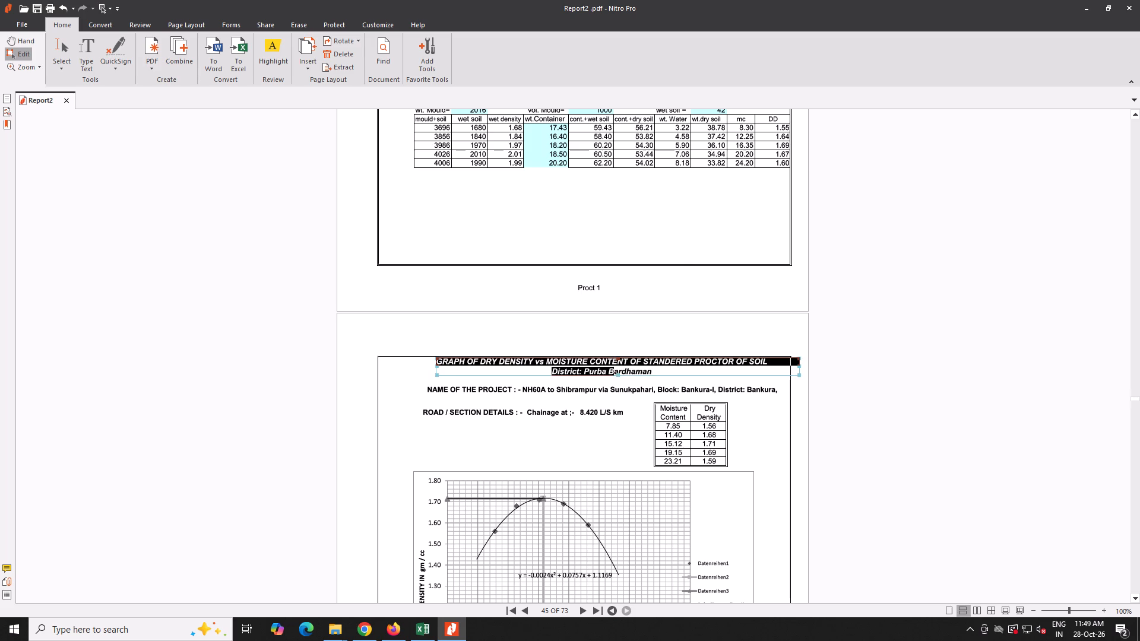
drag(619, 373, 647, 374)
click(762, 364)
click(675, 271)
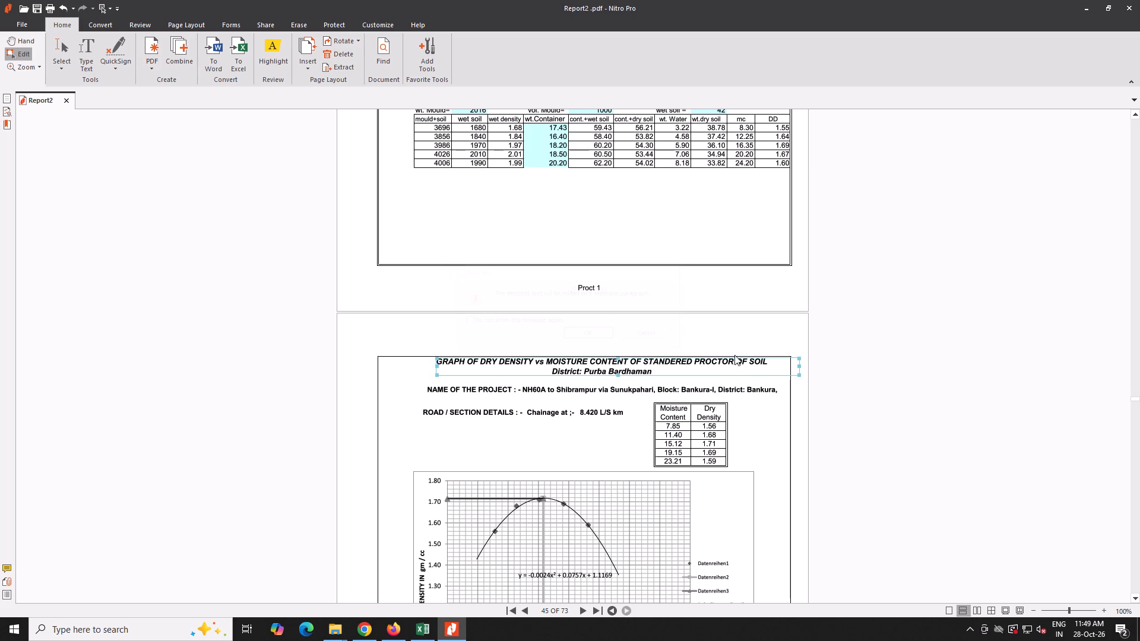
Delete the "District: Purba Bardhaman" line from the Proctor graph page for chainage 8.420 L/S km.
drag(768, 364, 670, 373)
key(Delete)
click(588, 334)
drag(650, 372, 541, 365)
key(Delete)
click(893, 327)
White out the "District: Purba Bardhaman" line on the Proctor graph page for chainage 7.760 R/S km.
scroll(808, 299, up, 9)
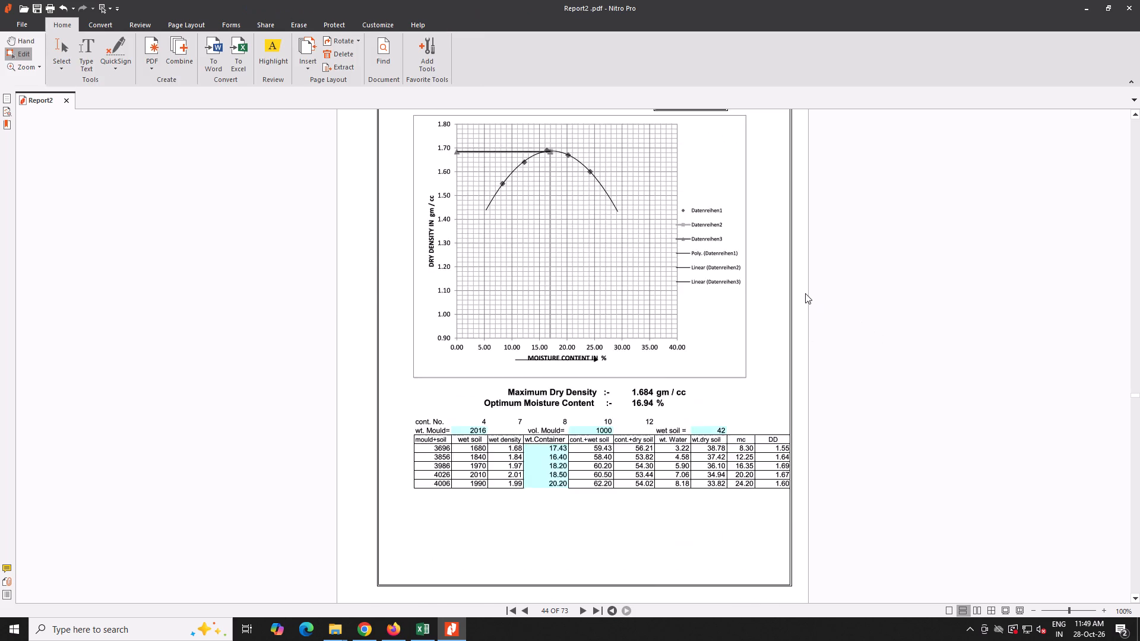
scroll(805, 293, up, 9)
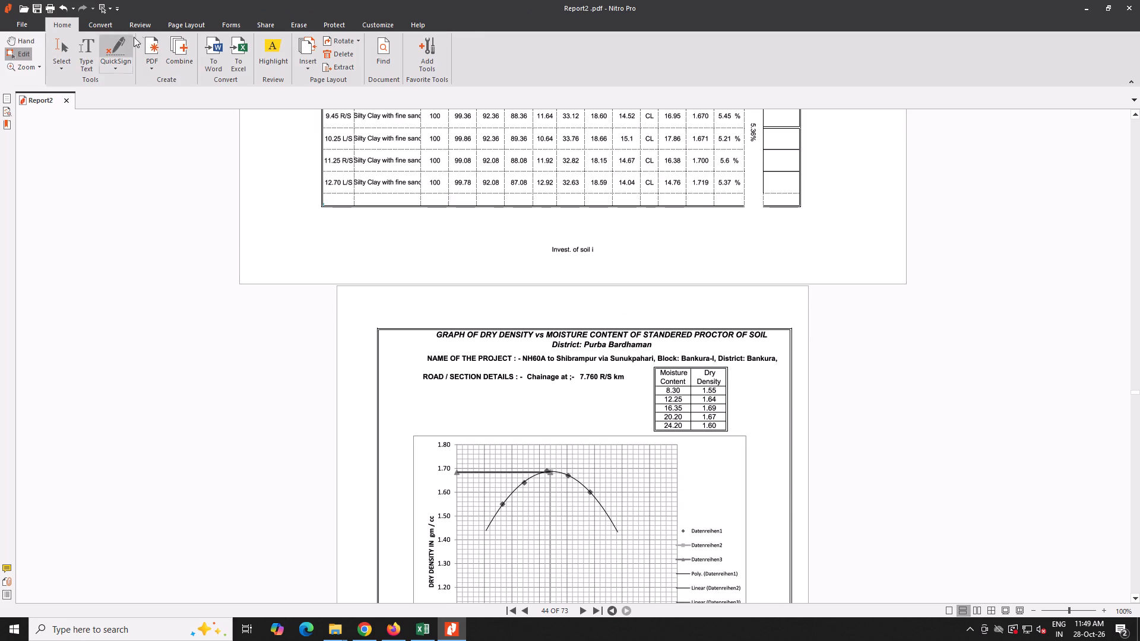
drag(304, 27, 299, 27)
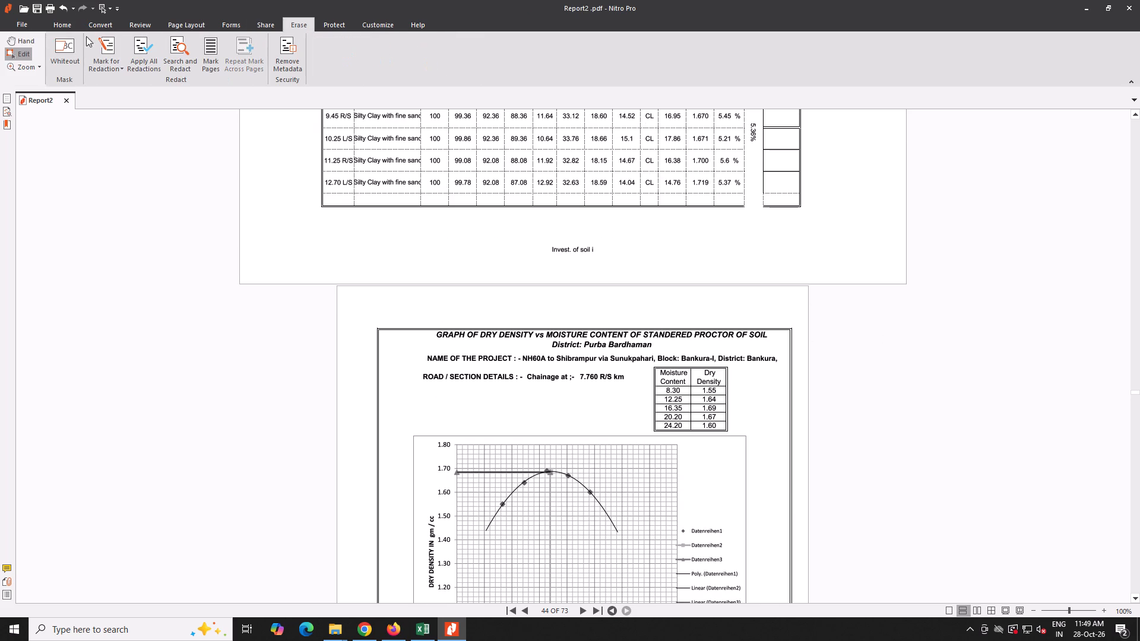
drag(64, 46, 72, 49)
drag(549, 342, 603, 345)
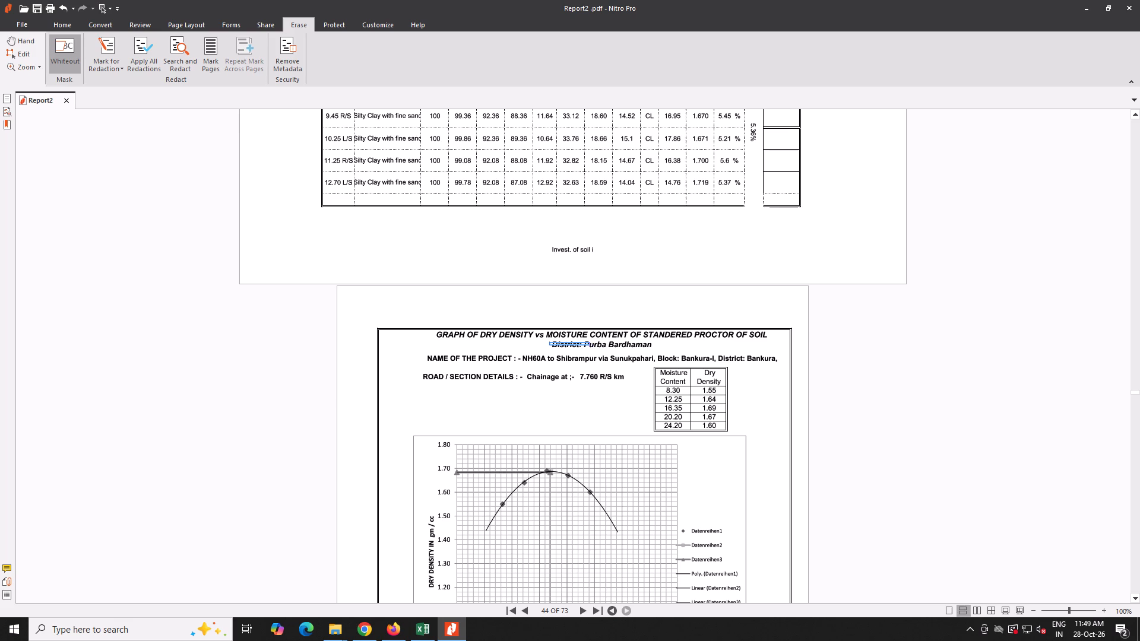
drag(603, 345, 655, 348)
scroll(651, 348, up, 4)
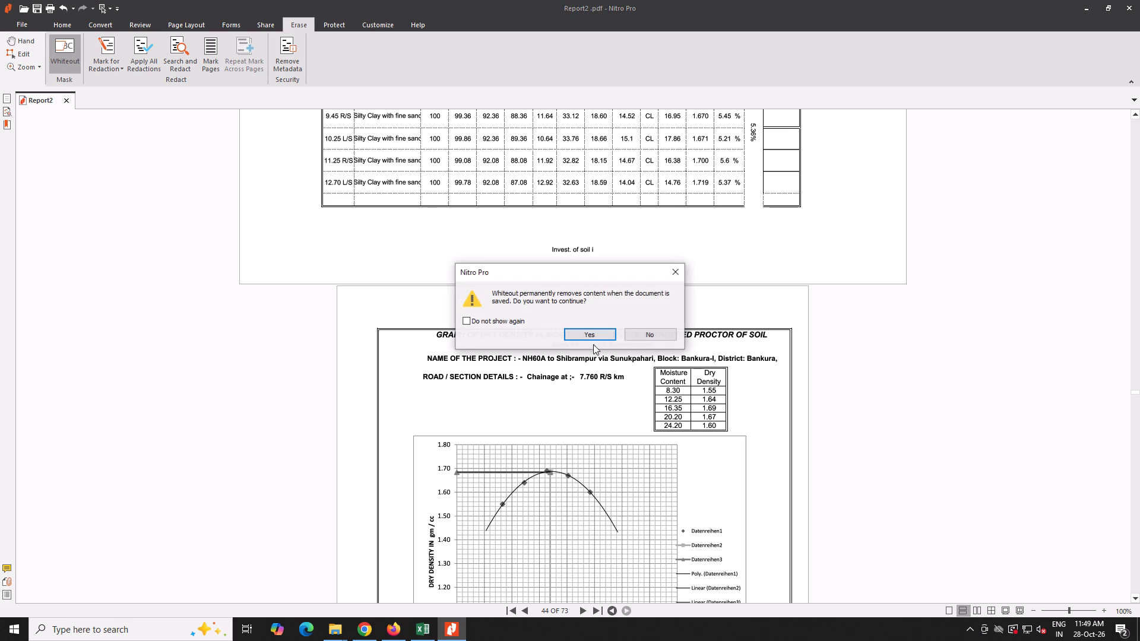
click(596, 333)
White out the "District: Purba Bardhaman" line on the Proctor graph page for chainage 12.70 L/S km.
scroll(596, 333, up, 10)
scroll(596, 333, down, 5)
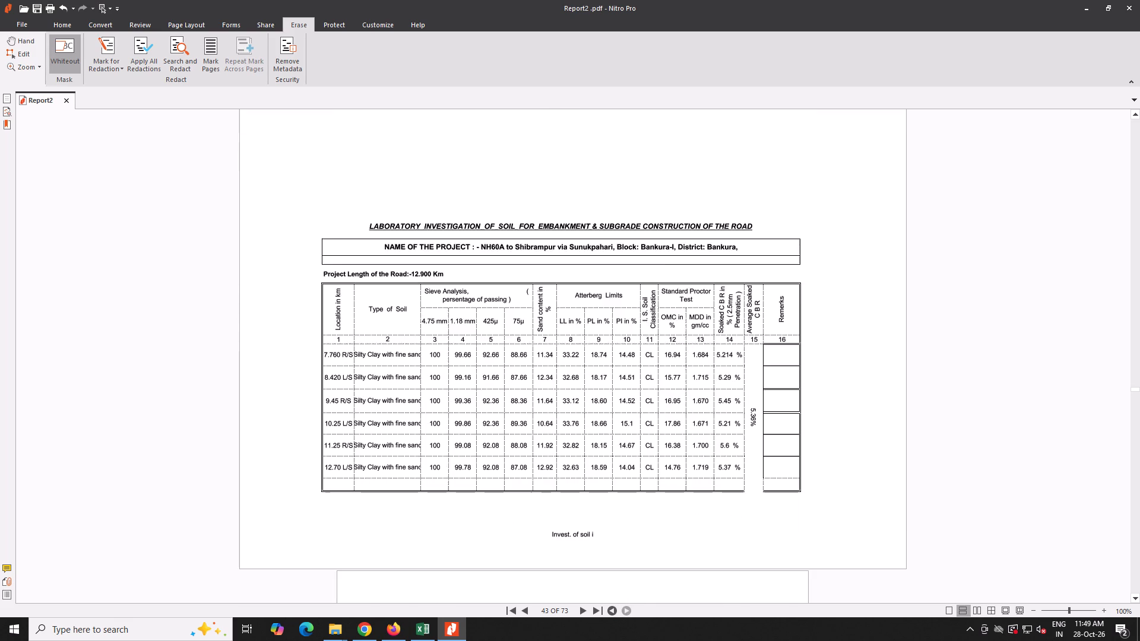
scroll(596, 333, down, 20)
scroll(596, 333, down, 20)
scroll(596, 333, down, 5)
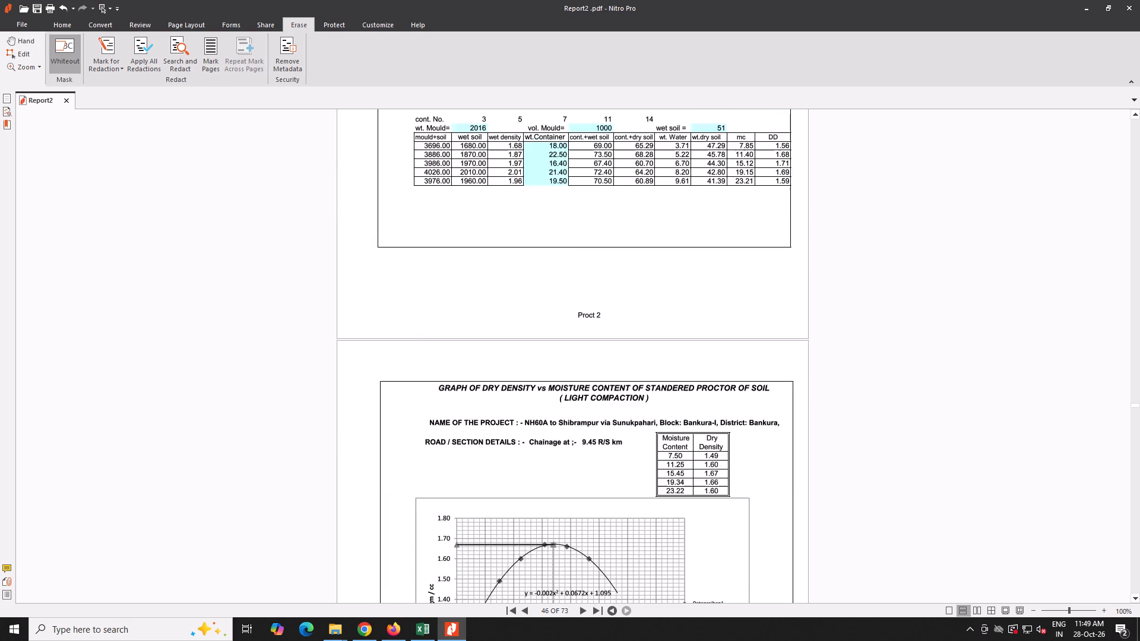
scroll(598, 342, down, 20)
scroll(598, 342, down, 20)
scroll(598, 342, down, 2)
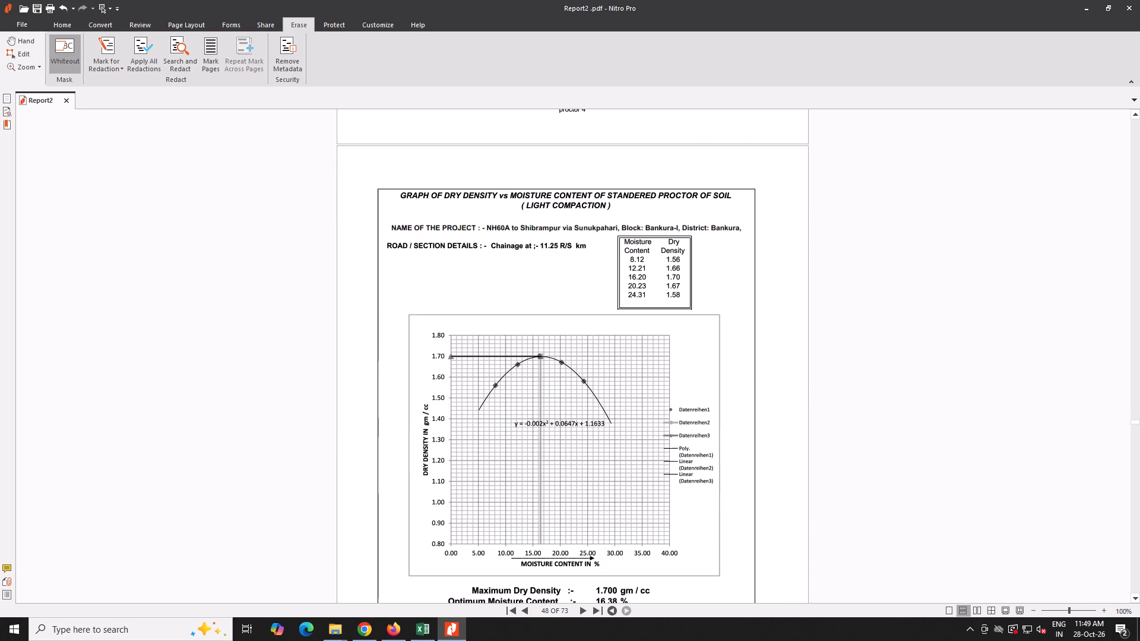
scroll(604, 339, down, 15)
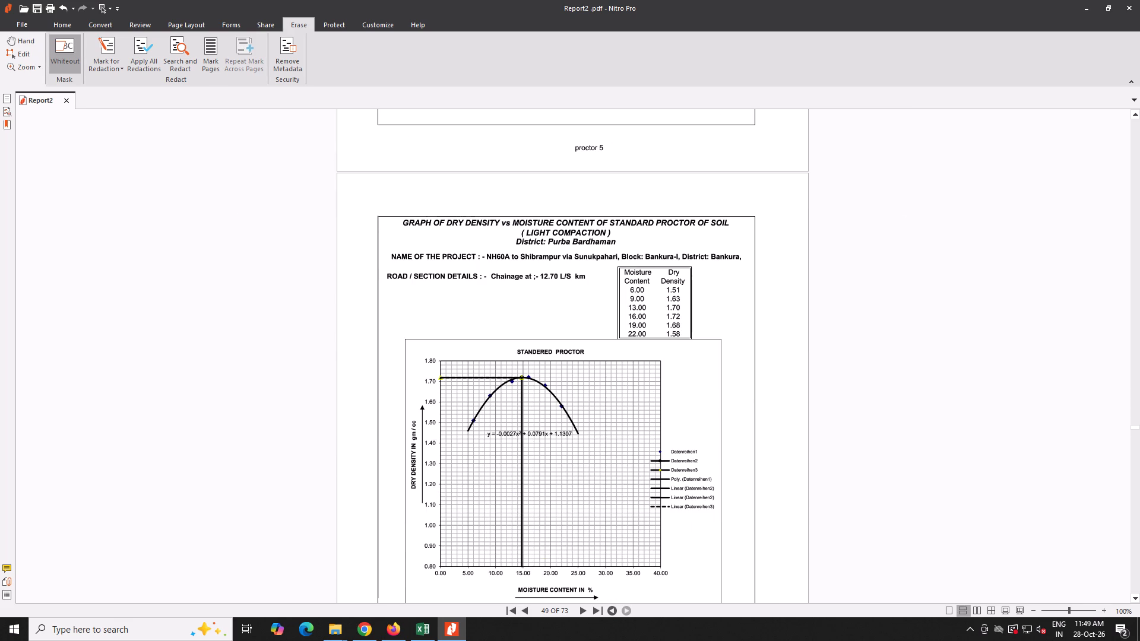
drag(512, 240, 628, 245)
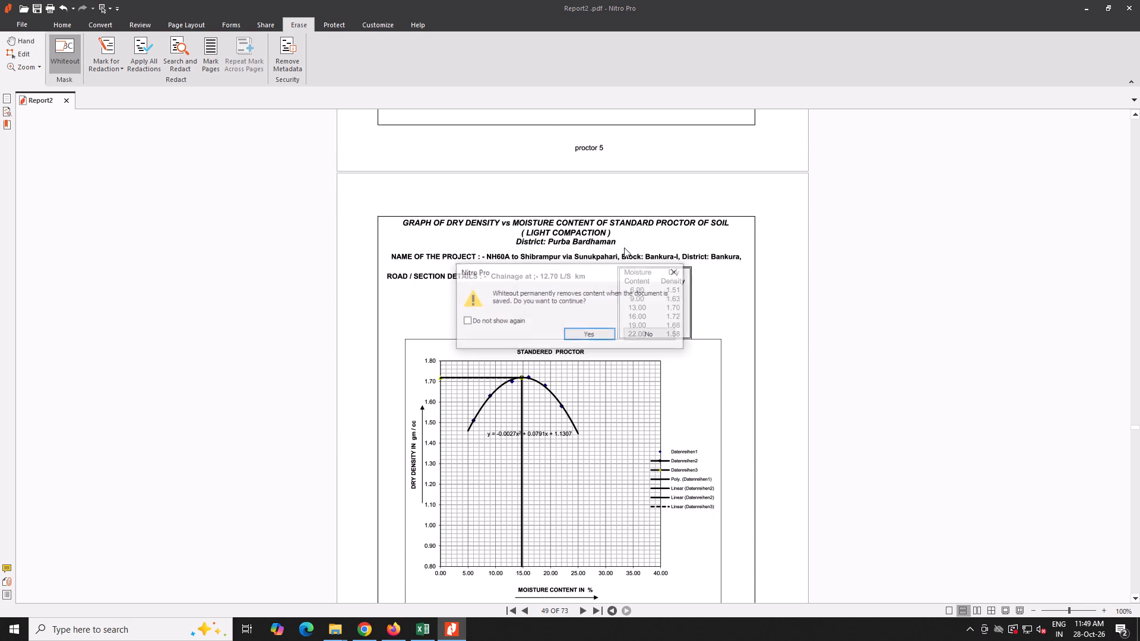
scroll(624, 247, down, 1)
click(582, 340)
Examine the soaked CBR sheets that follow the Proctor pages for wrong district headings.
scroll(578, 331, down, 11)
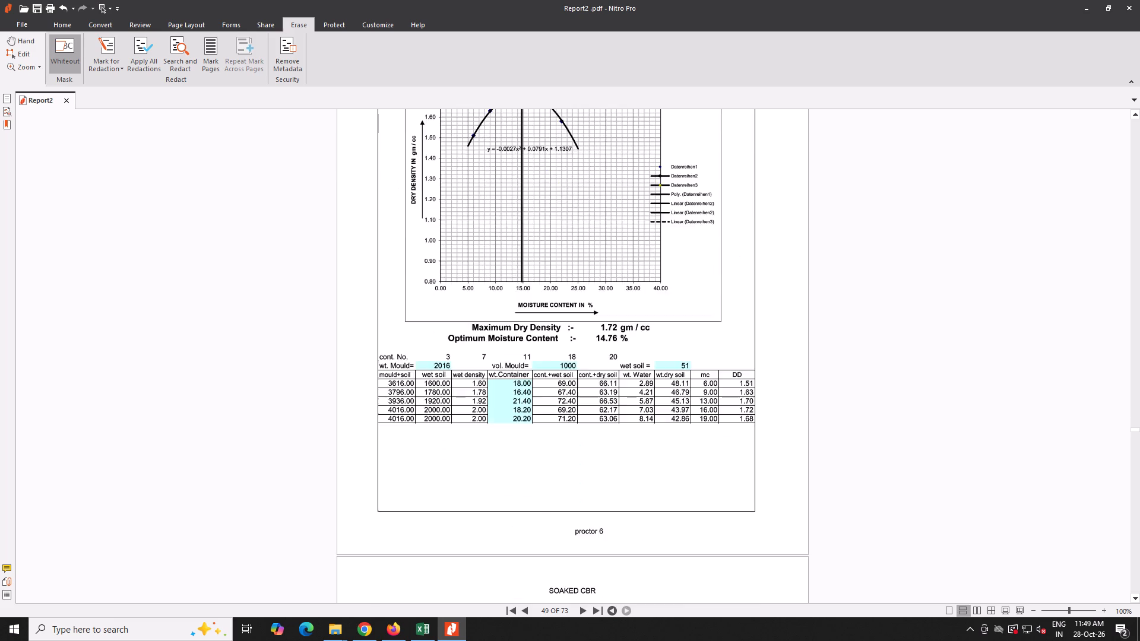
scroll(578, 319, down, 13)
scroll(553, 294, down, 12)
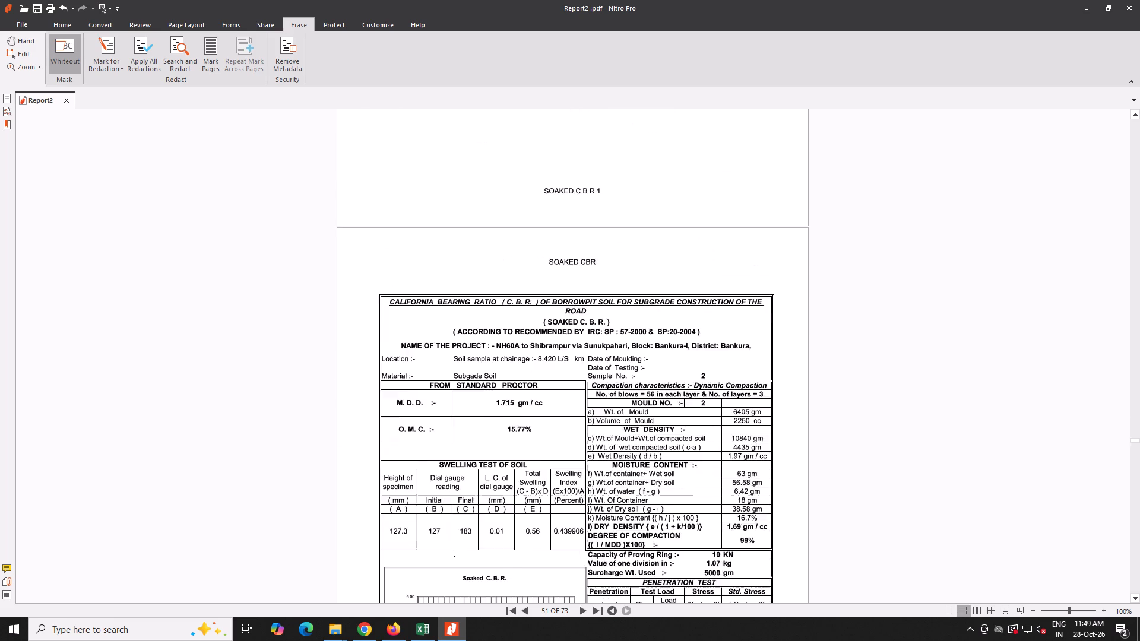
scroll(553, 296, down, 19)
scroll(576, 302, down, 7)
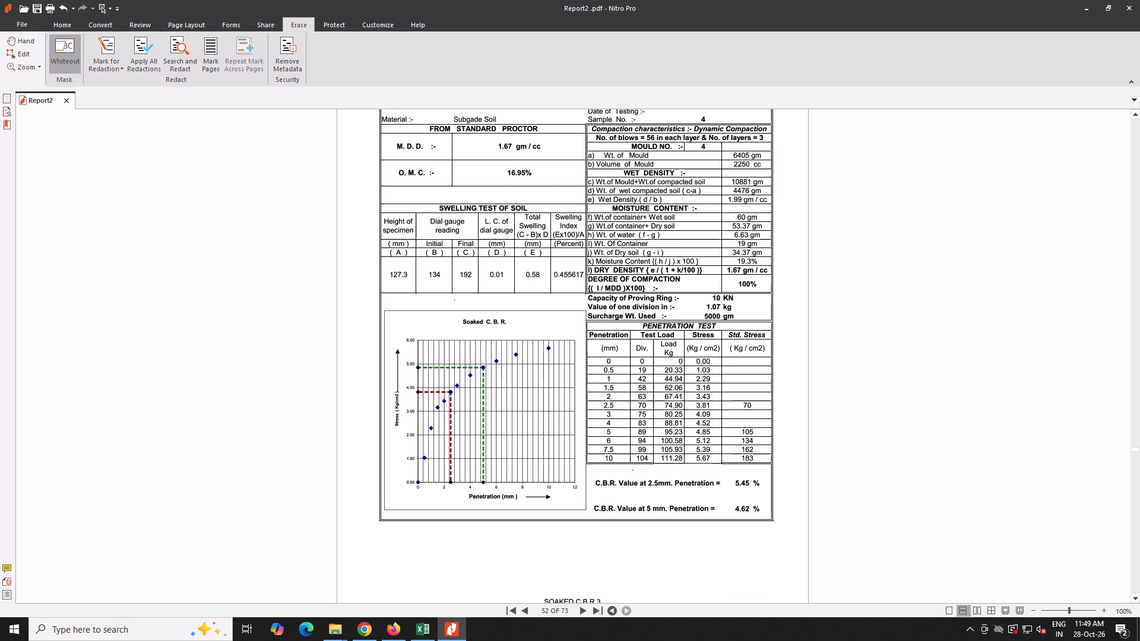
scroll(578, 302, down, 7)
scroll(578, 301, down, 17)
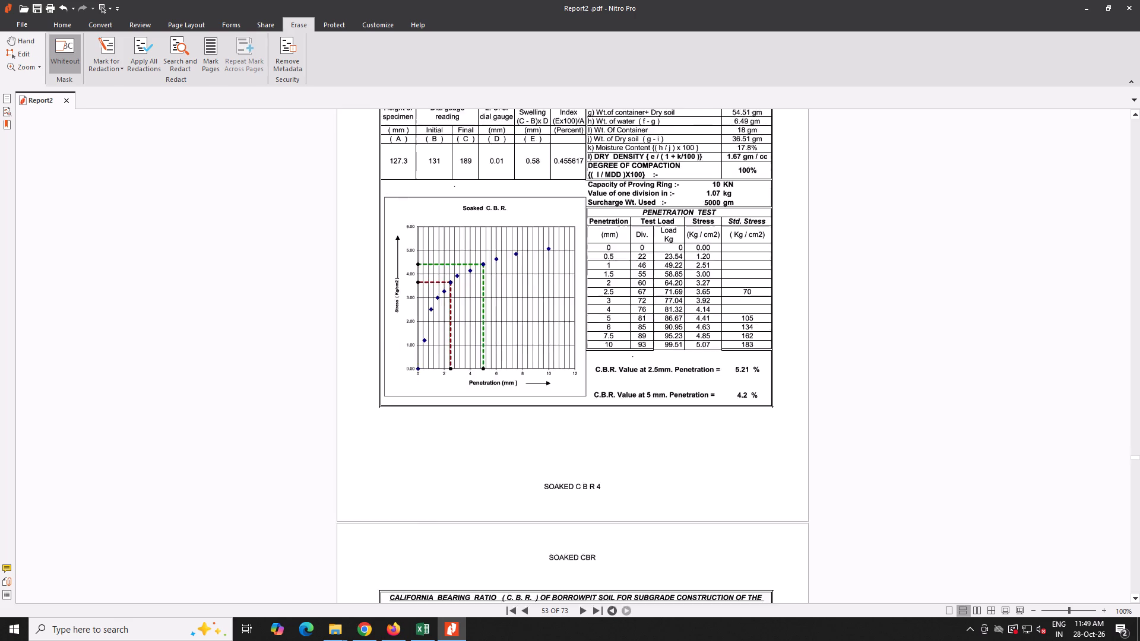
scroll(577, 300, down, 20)
scroll(577, 300, down, 13)
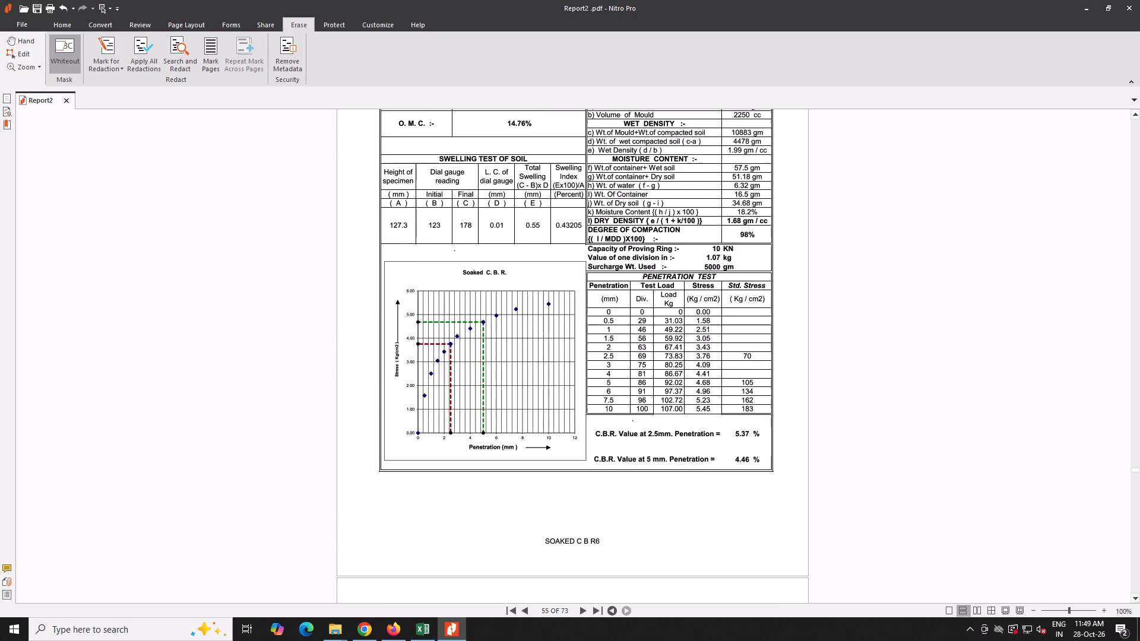
White out the "BARDHAMAN" heading on the liquid limit graph page for chainage 9.45 R/S km.
scroll(574, 291, down, 20)
scroll(574, 291, down, 19)
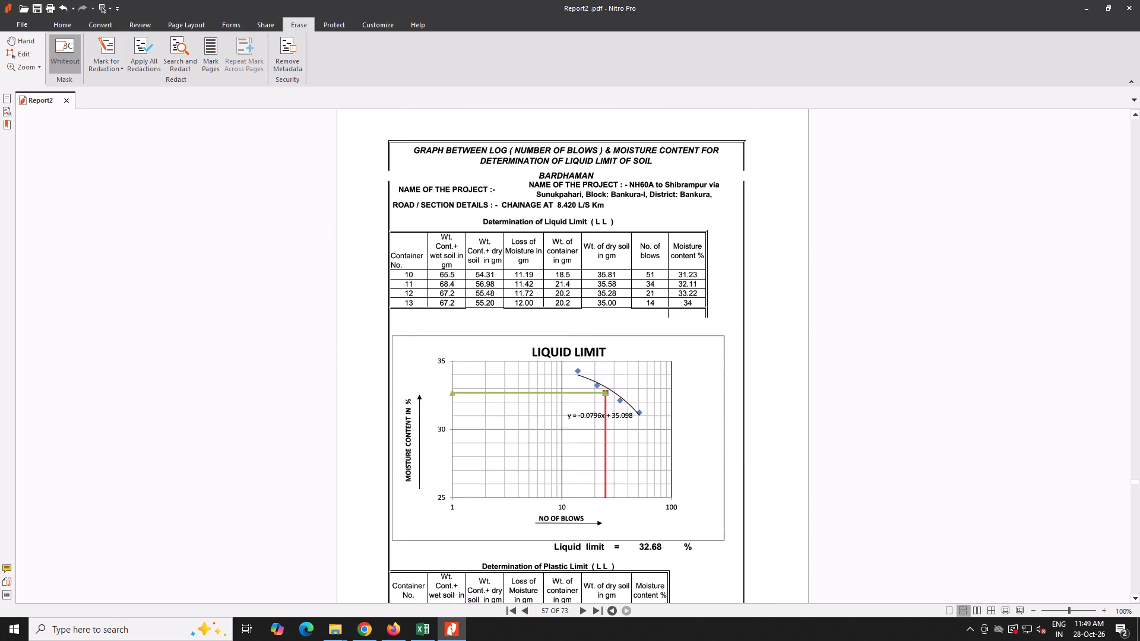
scroll(574, 300, down, 14)
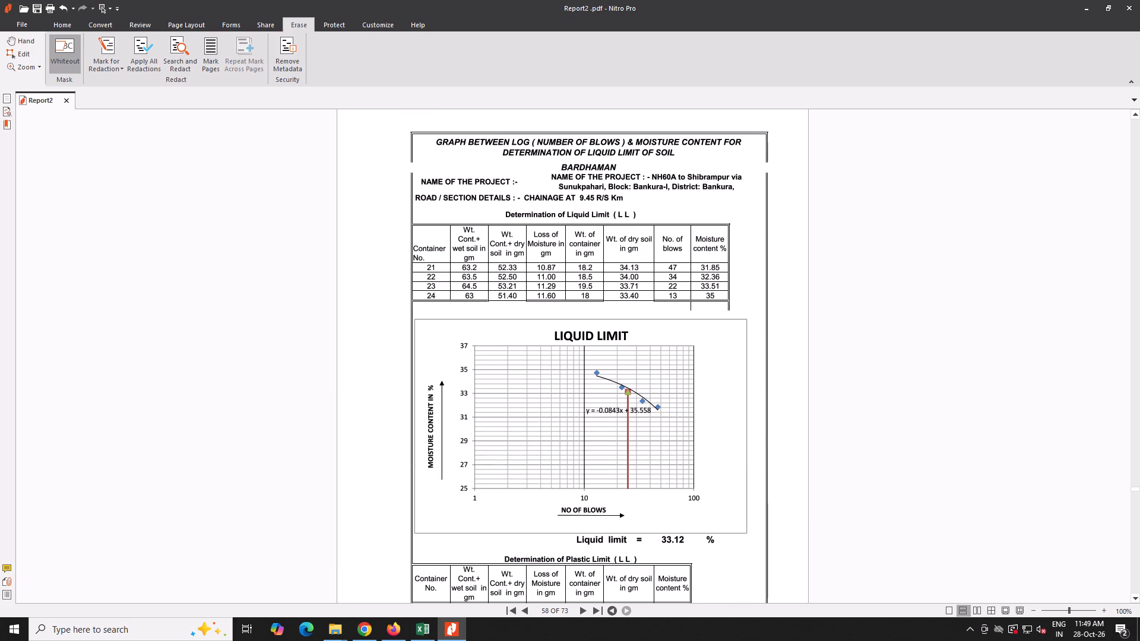
drag(556, 161, 623, 172)
scroll(618, 205, down, 6)
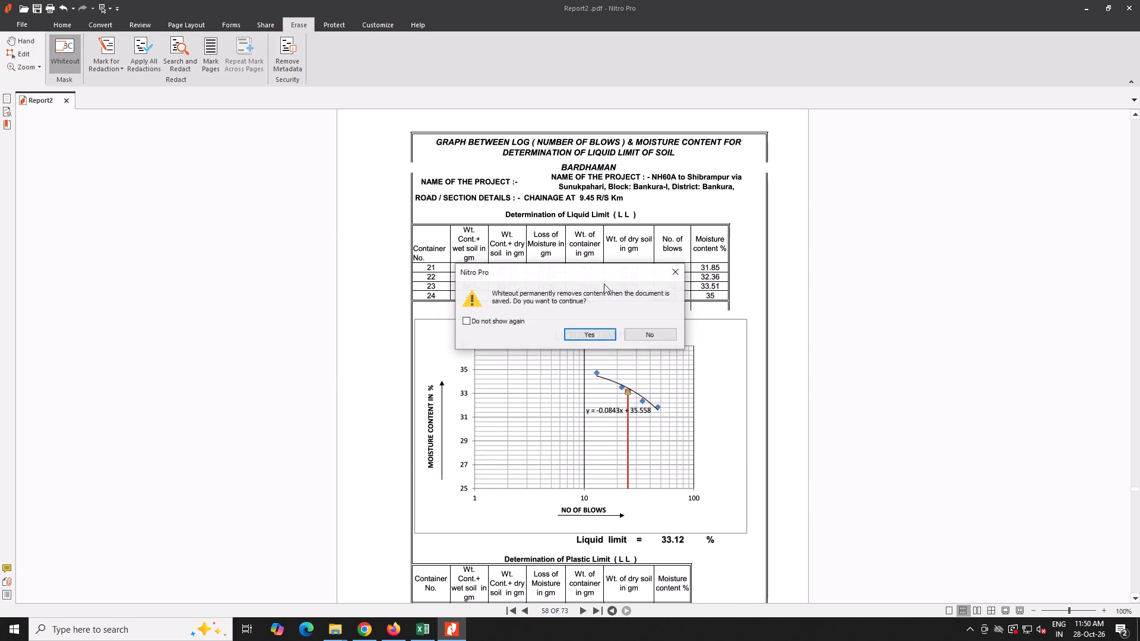
click(593, 332)
scroll(594, 323, down, 14)
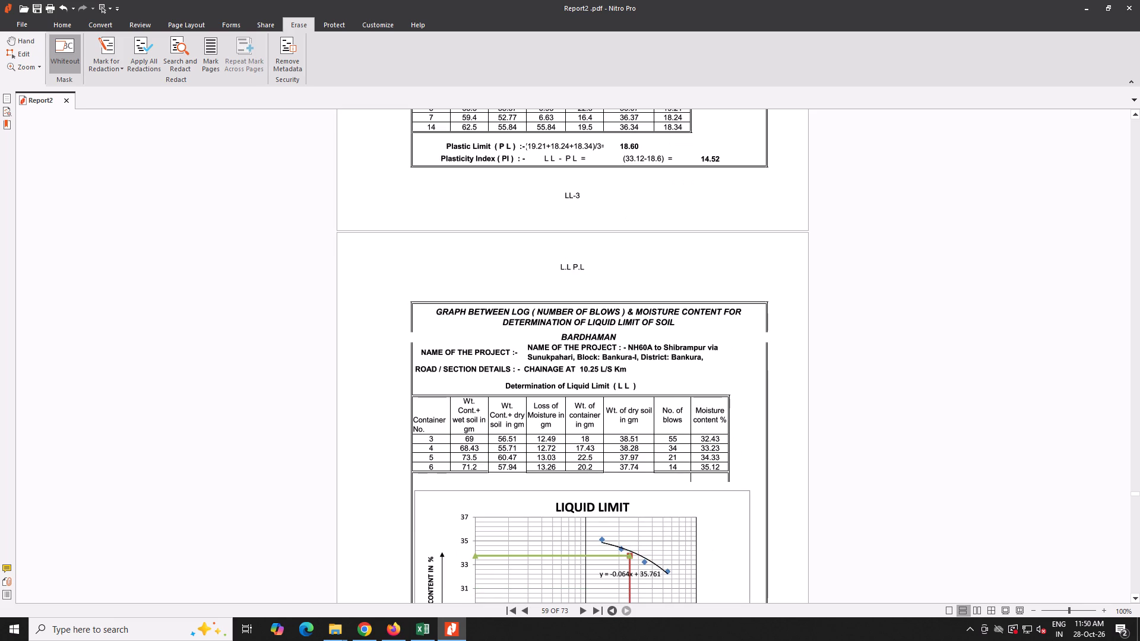
White out the "BARDHAMAN" heading on the liquid limit graph page for chainage 10.25 L/S km.
drag(558, 330, 620, 338)
scroll(617, 328, down, 6)
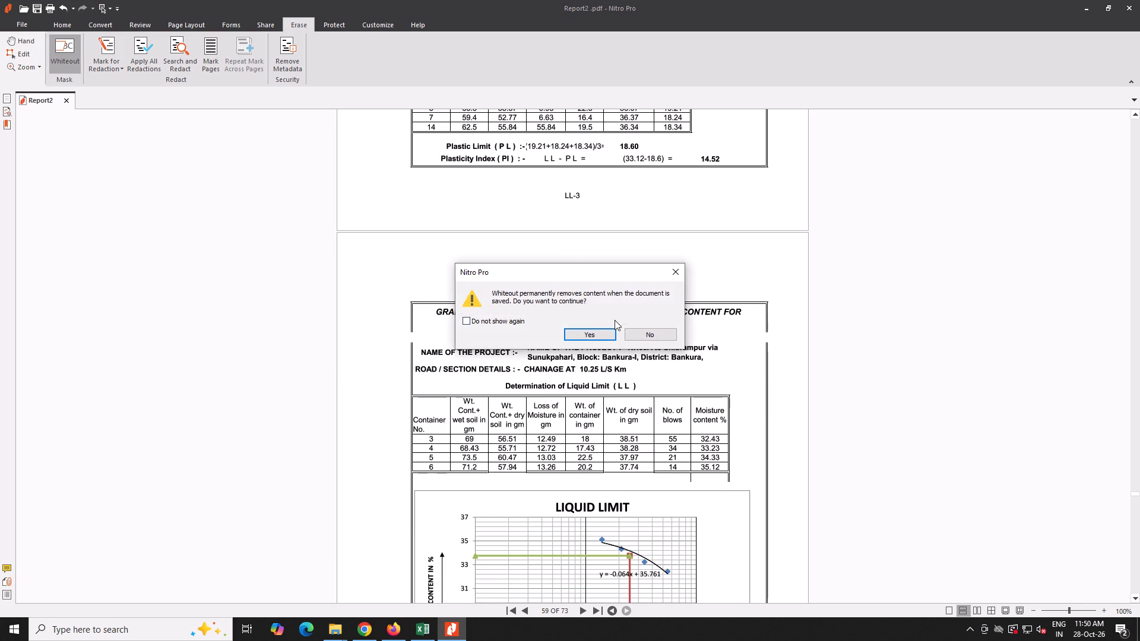
click(591, 336)
White out the "BARDHAMAN" heading on the liquid limit graph page for chainage 11.25 R/S km.
scroll(592, 329, down, 20)
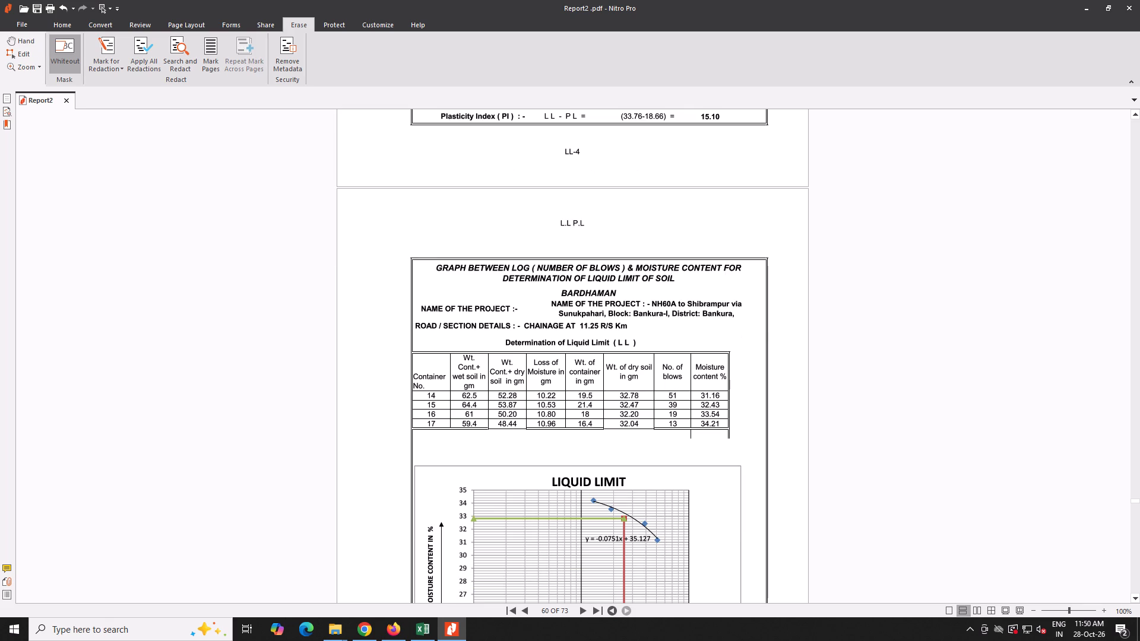
drag(562, 287, 618, 297)
scroll(618, 297, down, 5)
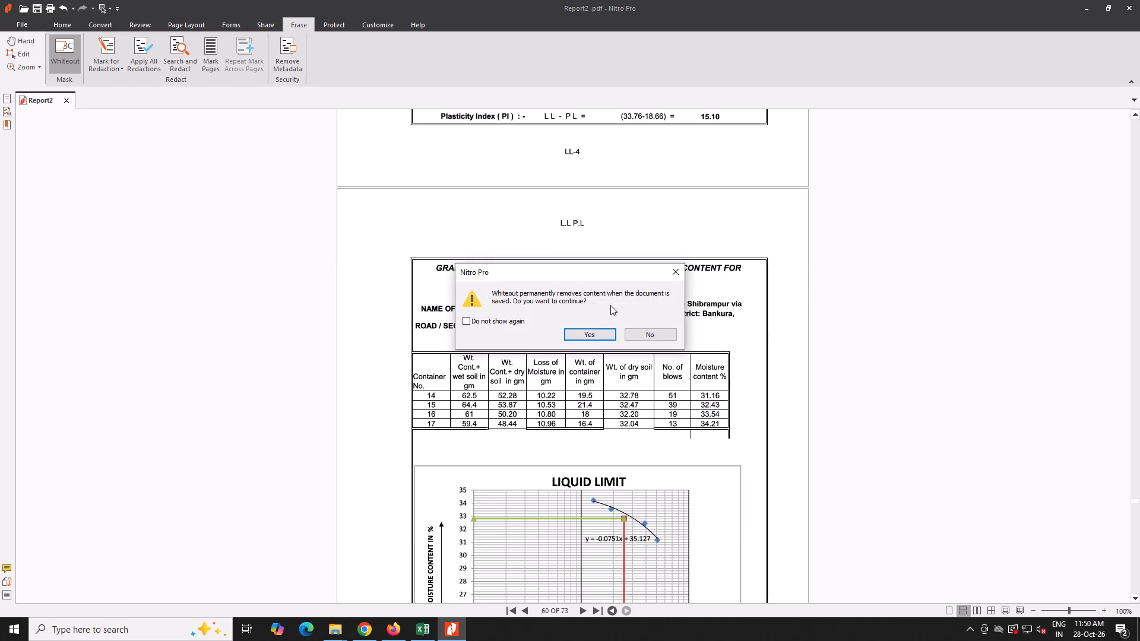
click(597, 338)
Examine the last liquid limit page and the traffic volume and pavement design pages for wrong district headings.
scroll(595, 332, down, 17)
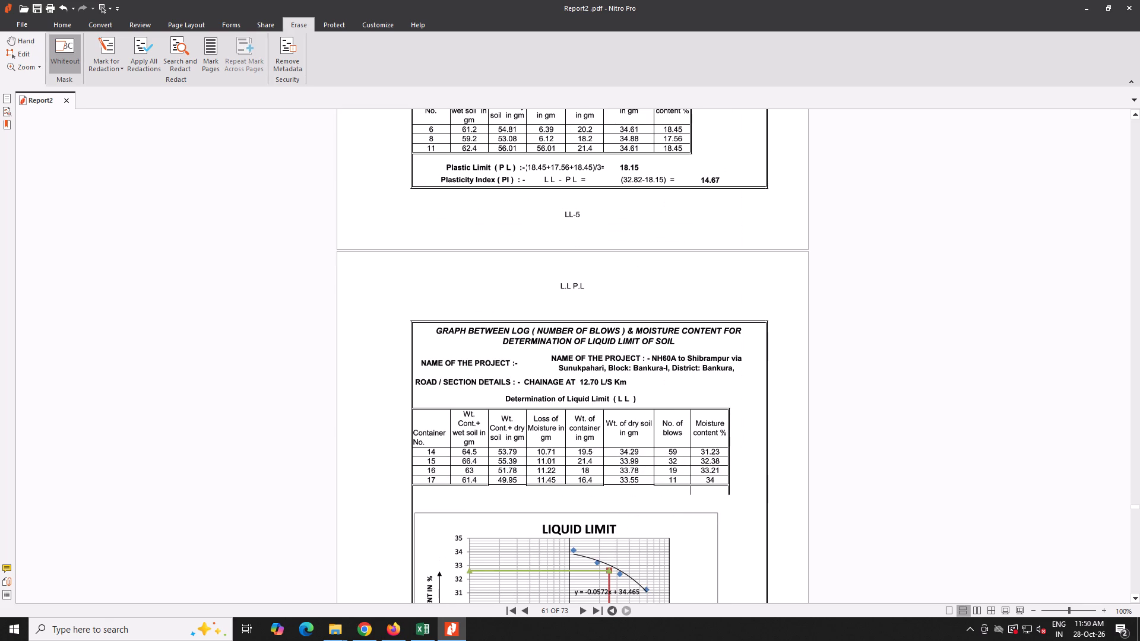
scroll(568, 339, down, 20)
scroll(568, 339, down, 10)
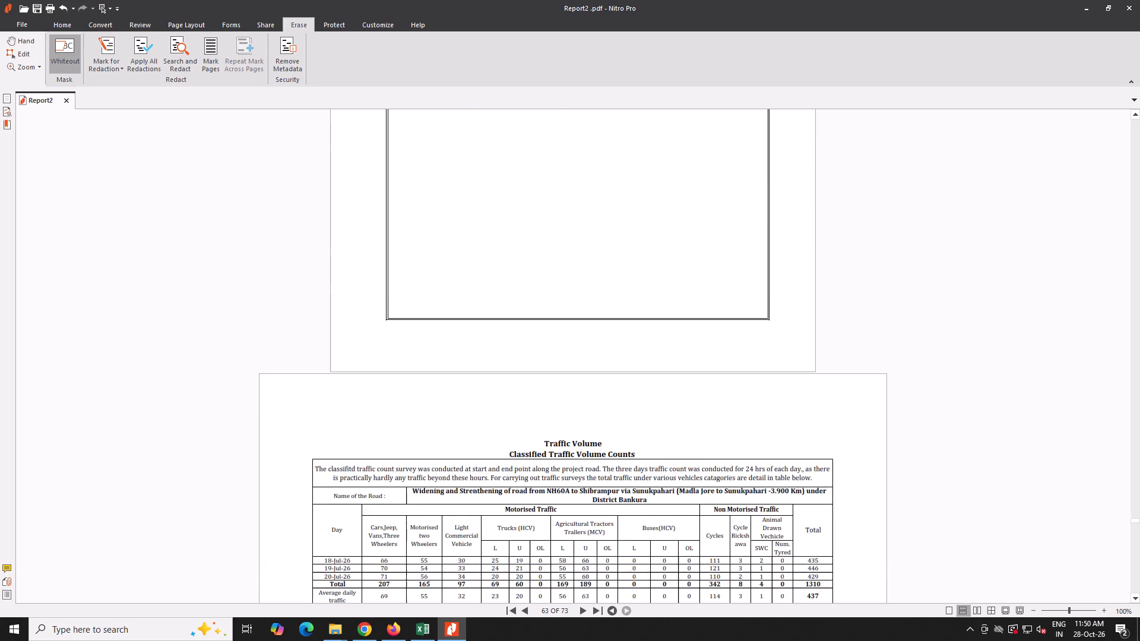
scroll(577, 324, down, 20)
scroll(577, 324, down, 15)
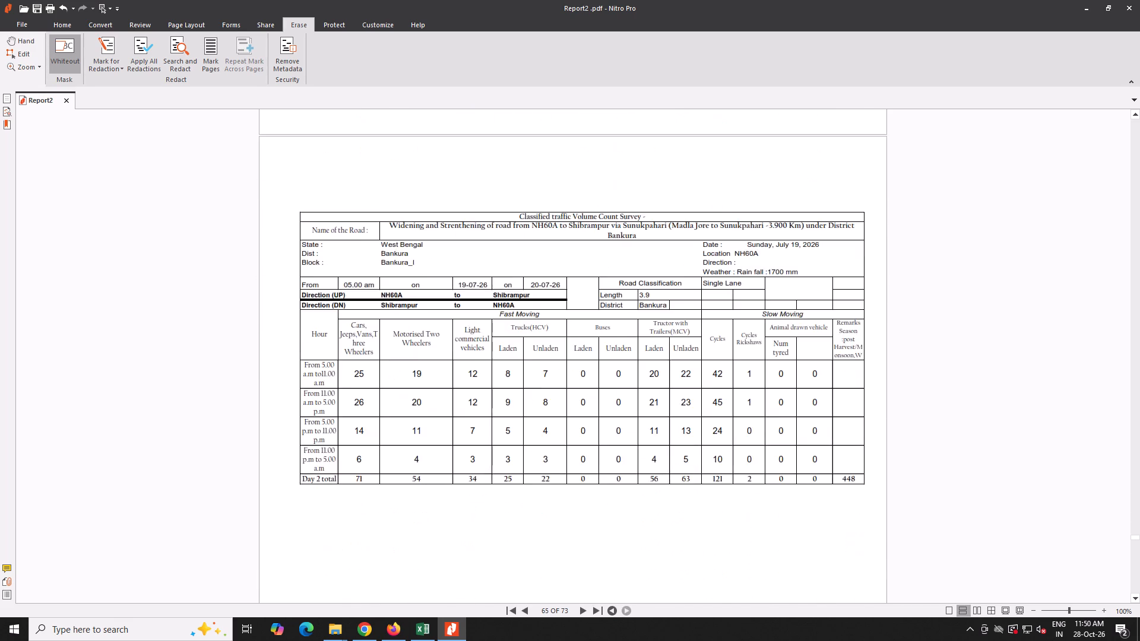
scroll(582, 328, down, 20)
scroll(582, 328, down, 4)
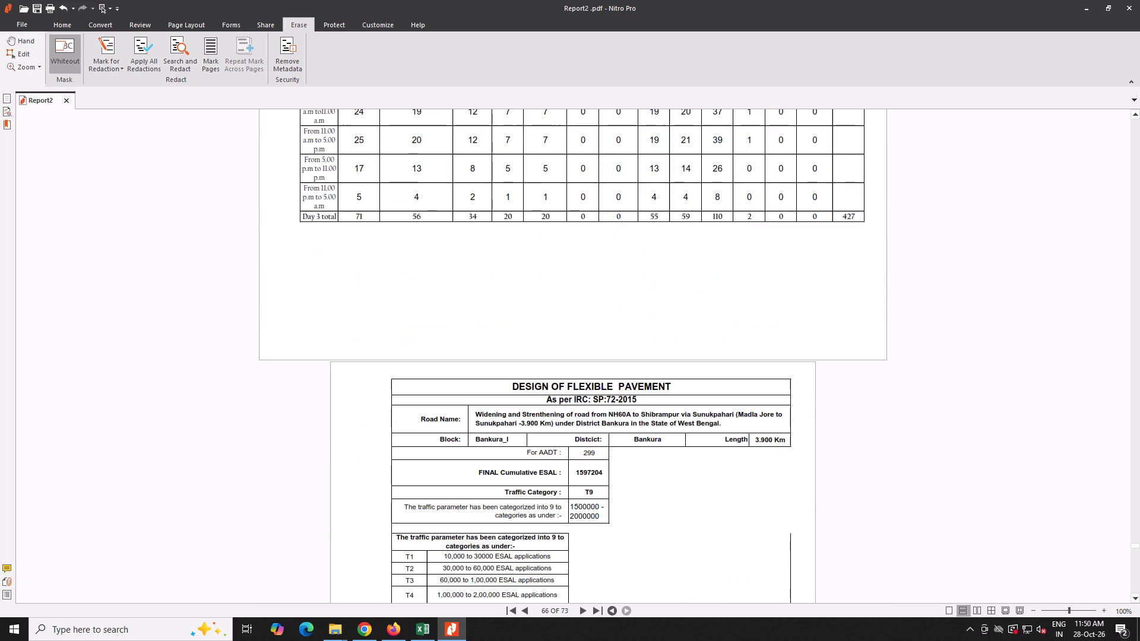
scroll(574, 336, down, 6)
scroll(576, 330, down, 18)
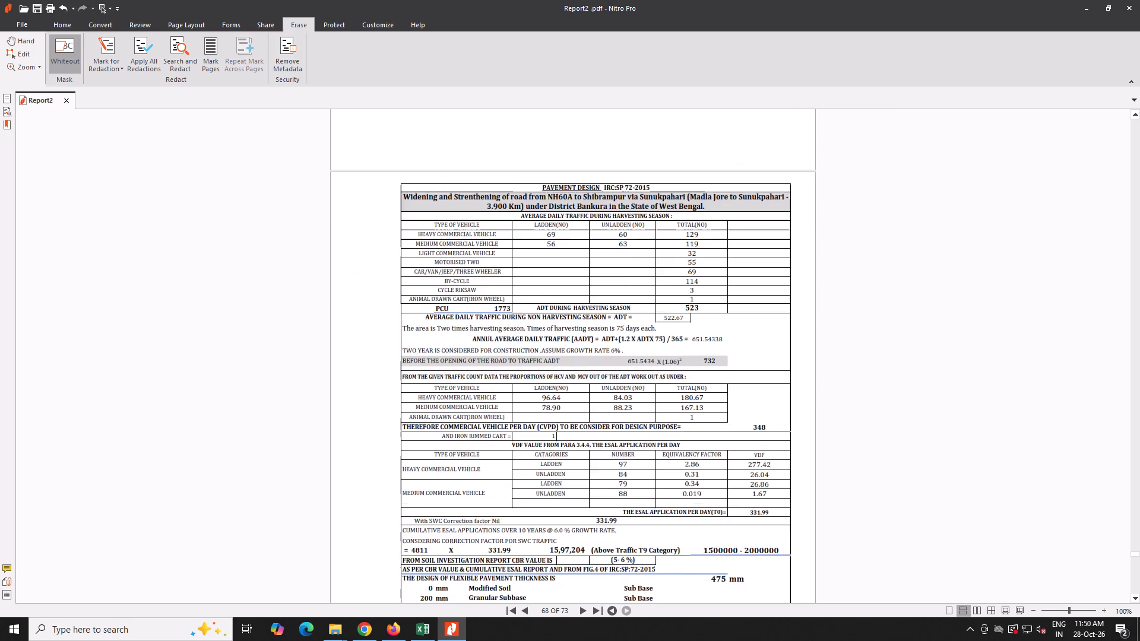
scroll(575, 333, down, 16)
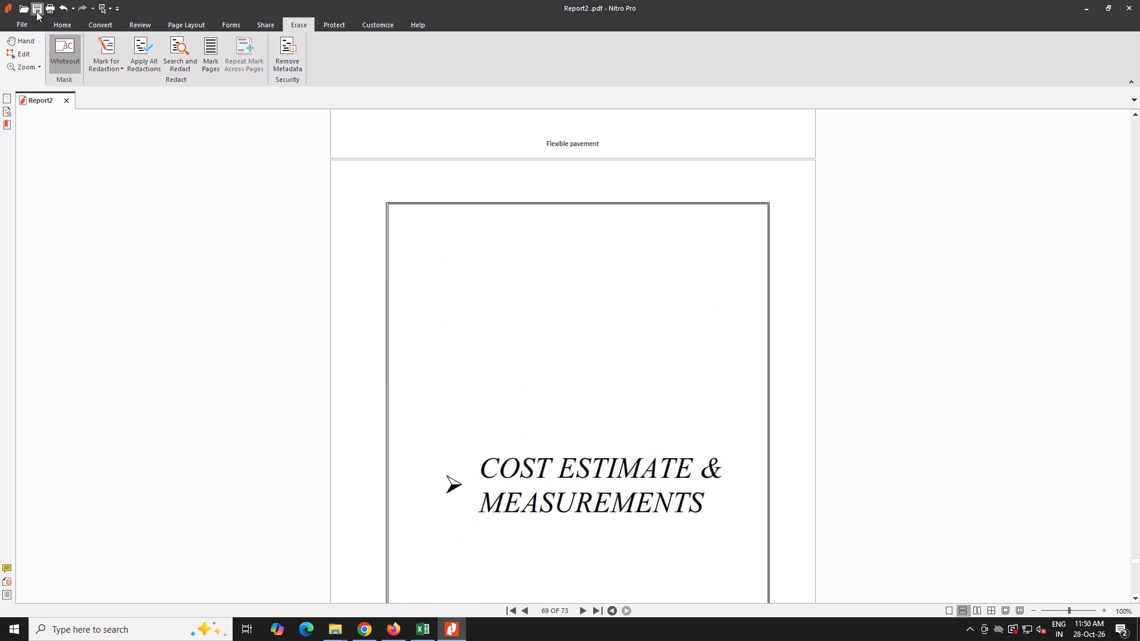
Leave the Whiteout tool and save the report.
click(27, 44)
click(37, 4)
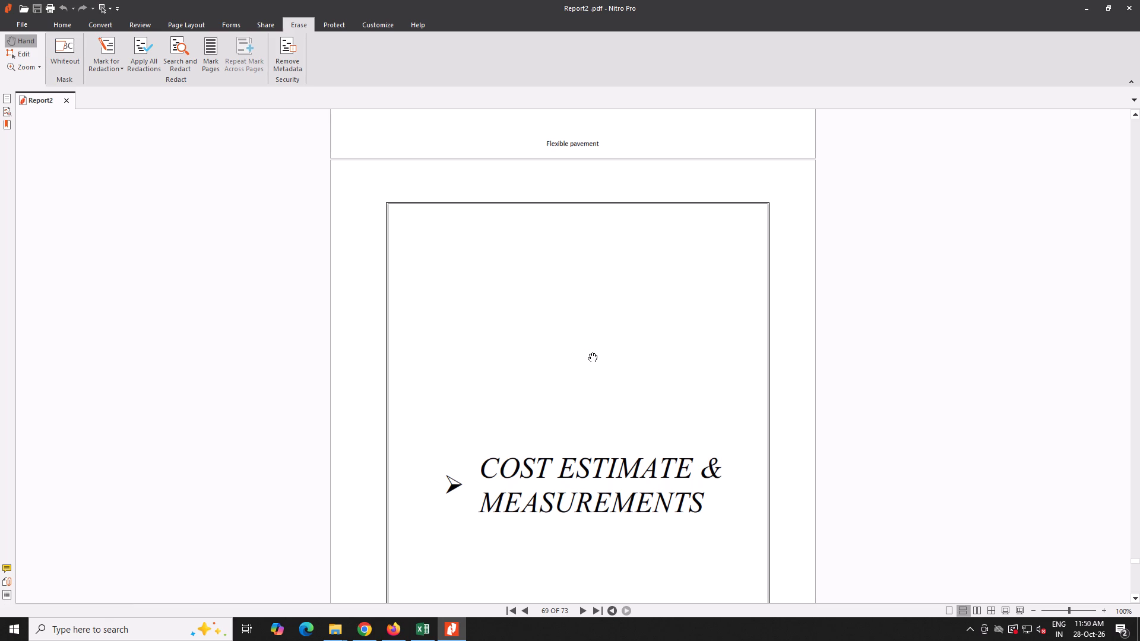
Add the 3.00 m, 6.00 m and 2000 m slab culvert, 600 Span, CD 450 HP, CD 1000 HP, Drain, crate wall and Road Sec PDFs for insertion.
click(594, 608)
click(62, 26)
click(298, 62)
click(322, 85)
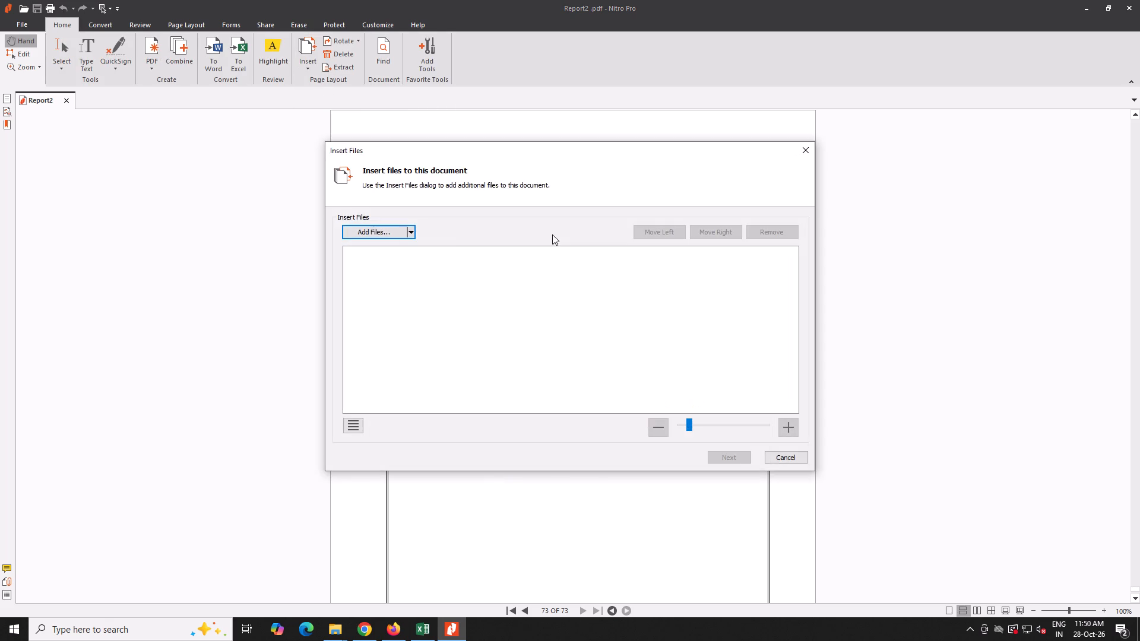
click(395, 233)
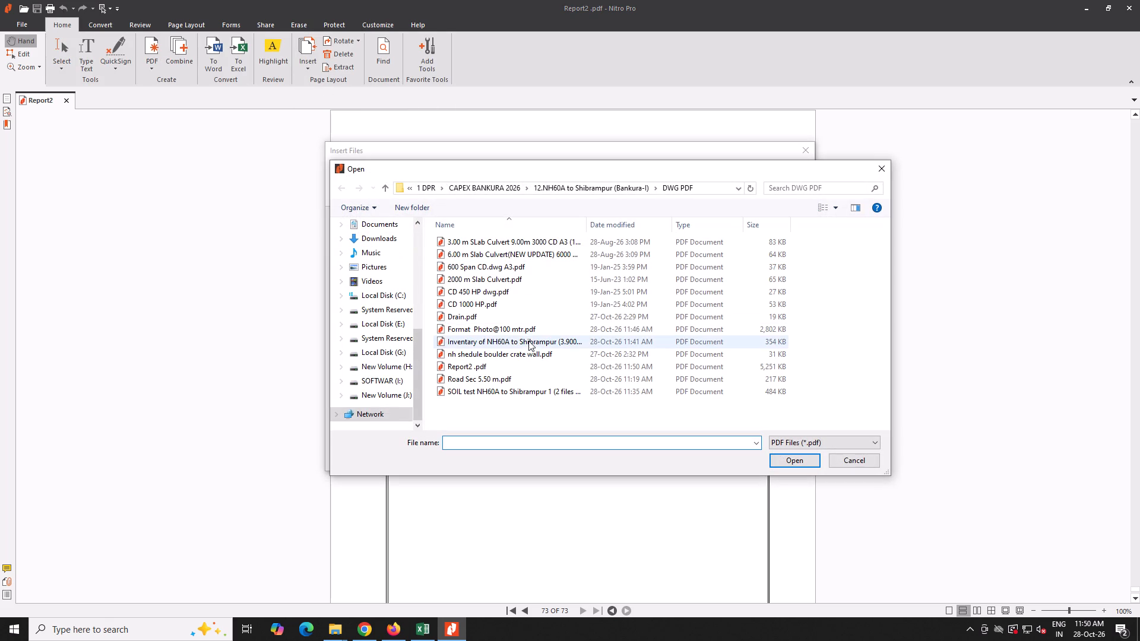
click(508, 238)
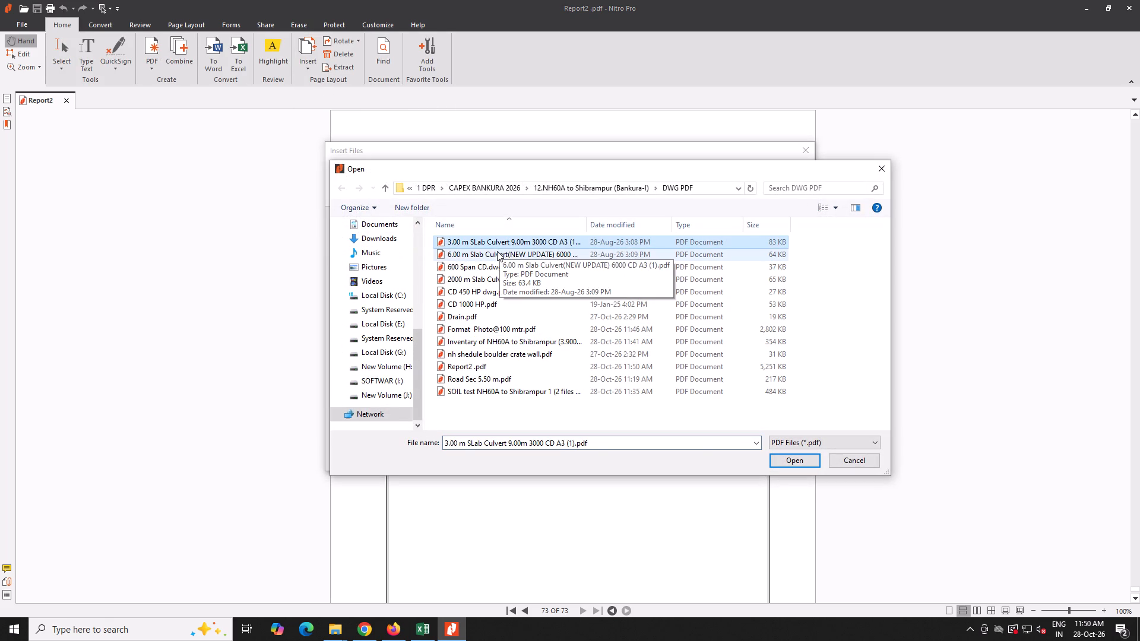
ctrl+click(497, 251)
ctrl+click(492, 266)
ctrl+click(490, 281)
ctrl+click(484, 291)
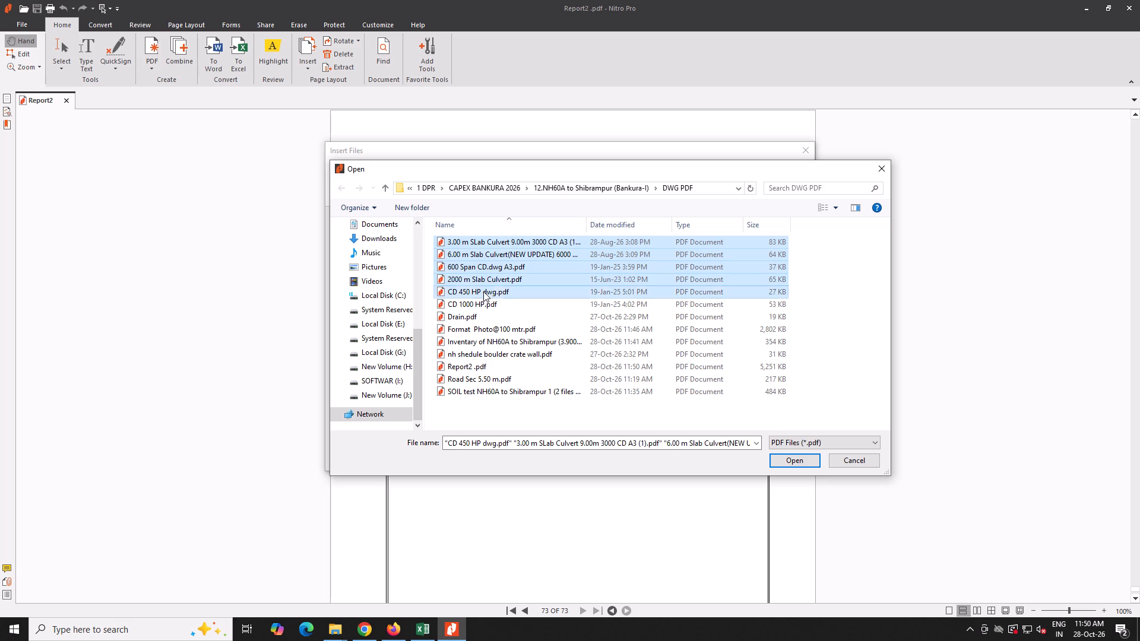
ctrl+click(481, 301)
ctrl+click(476, 317)
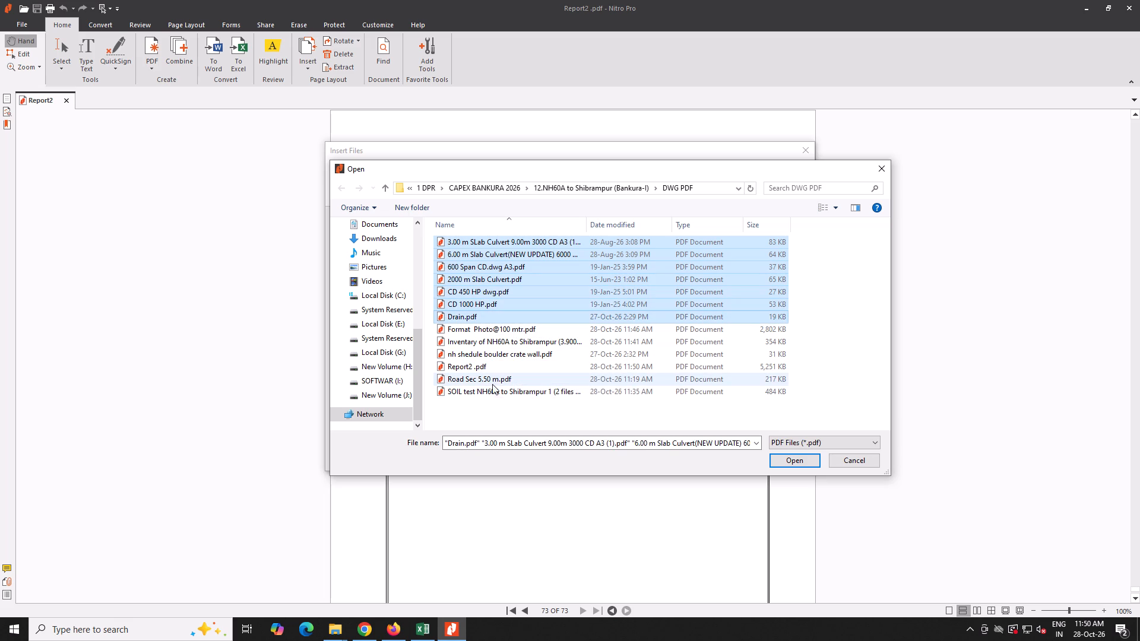
ctrl+click(499, 357)
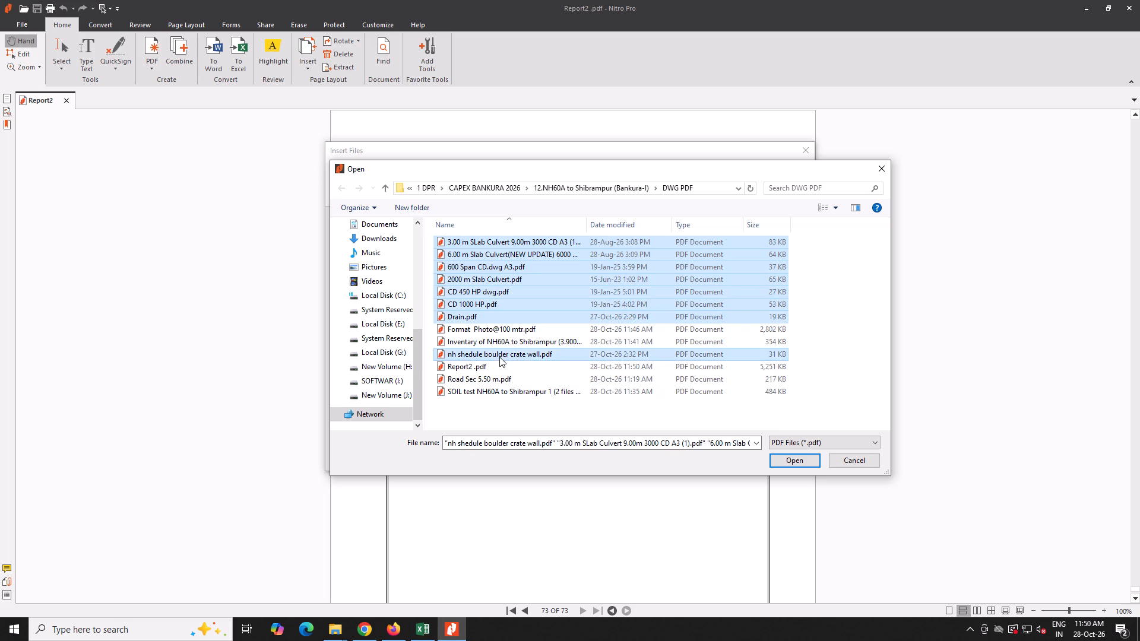
ctrl+click(499, 381)
click(796, 461)
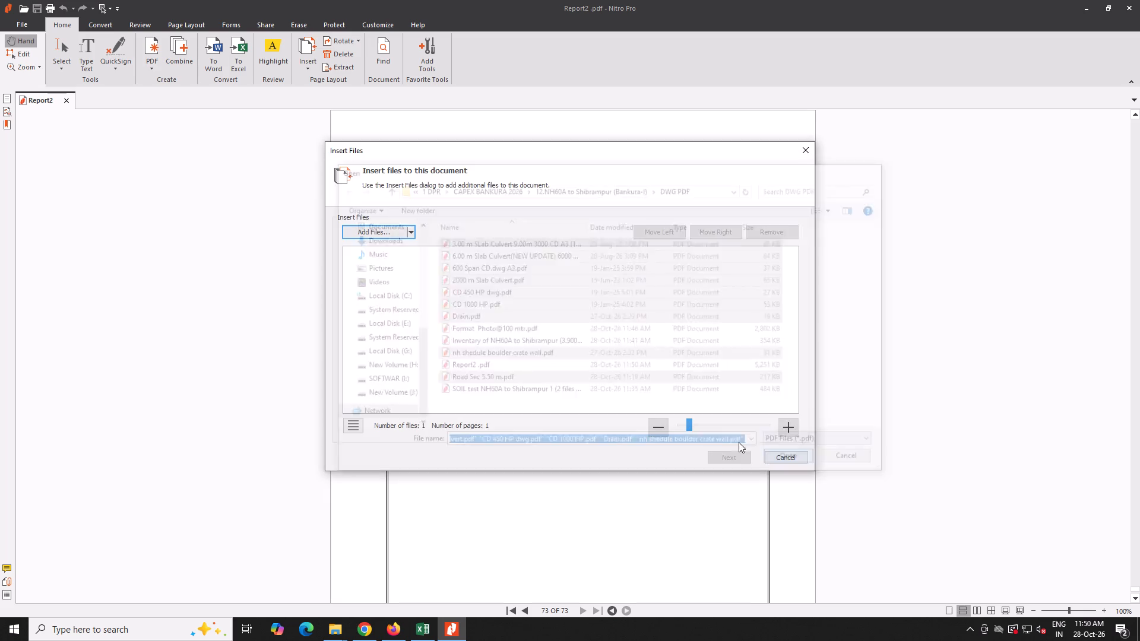
click(587, 370)
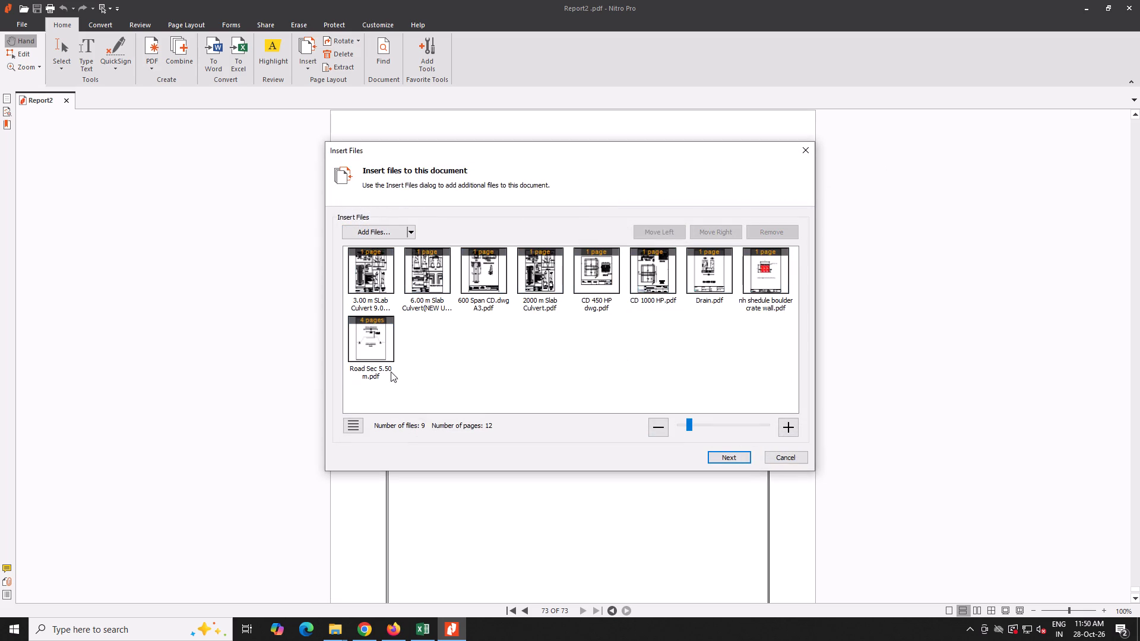
Put Road Sec 5.50 m.pdf first in the file order and insert all drawings after the Drawings & Alignment divider page.
click(378, 358)
drag(372, 351, 354, 287)
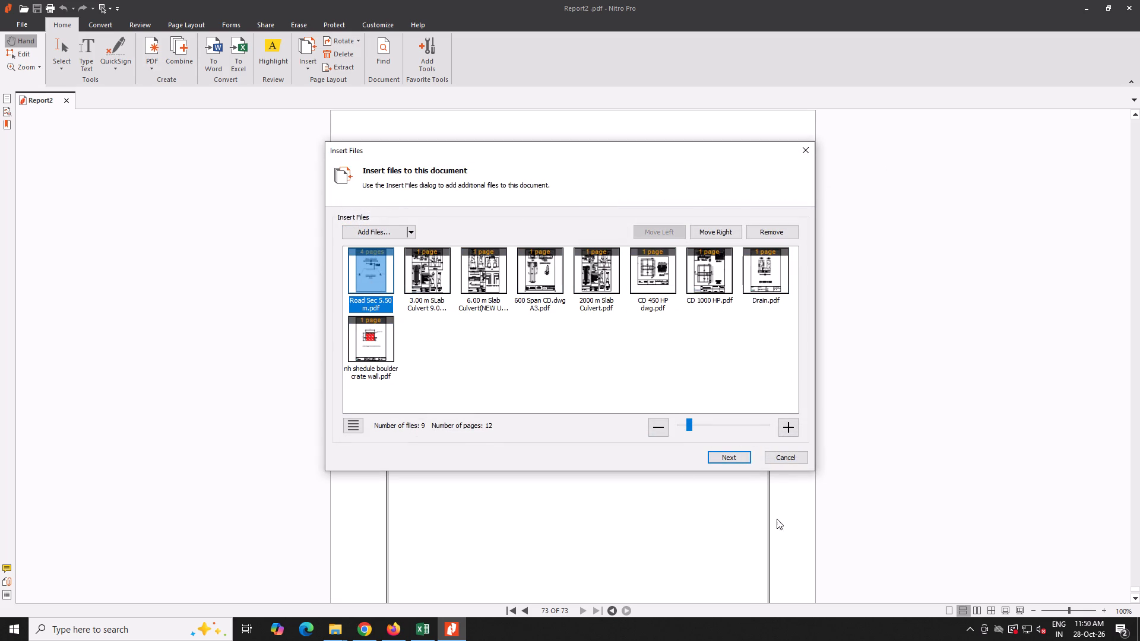
click(739, 458)
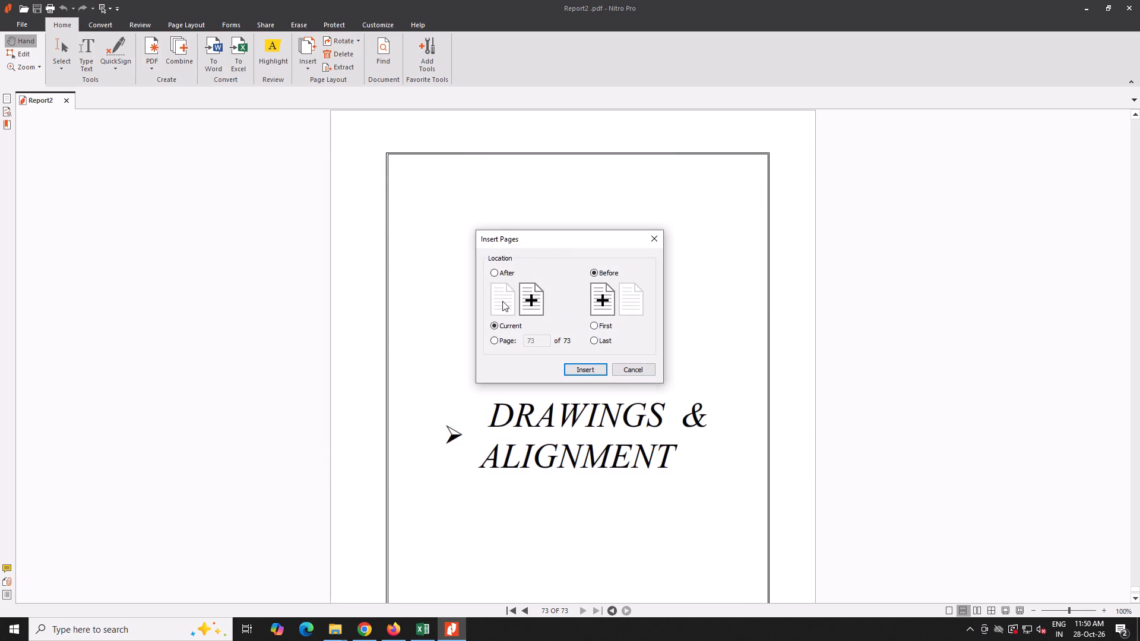
click(498, 273)
click(585, 367)
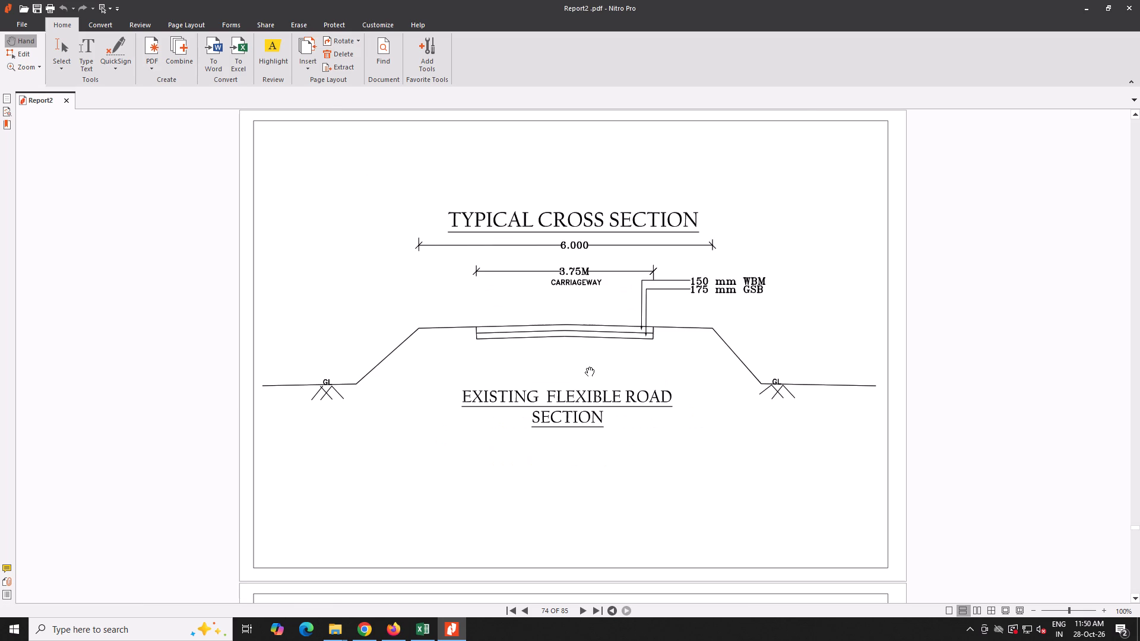
Insert all pages of the Inventary of NH60A to Shibrampur PDF before the Soil Investigation divider page.
click(511, 608)
scroll(554, 548, down, 3)
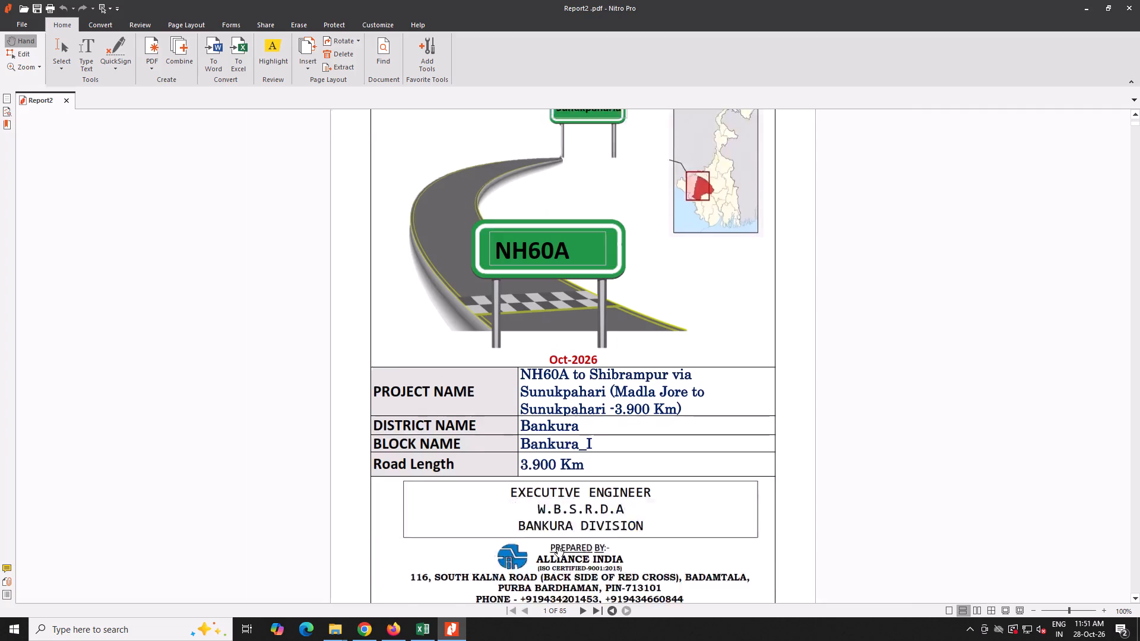
scroll(555, 548, down, 17)
triple_click(581, 611)
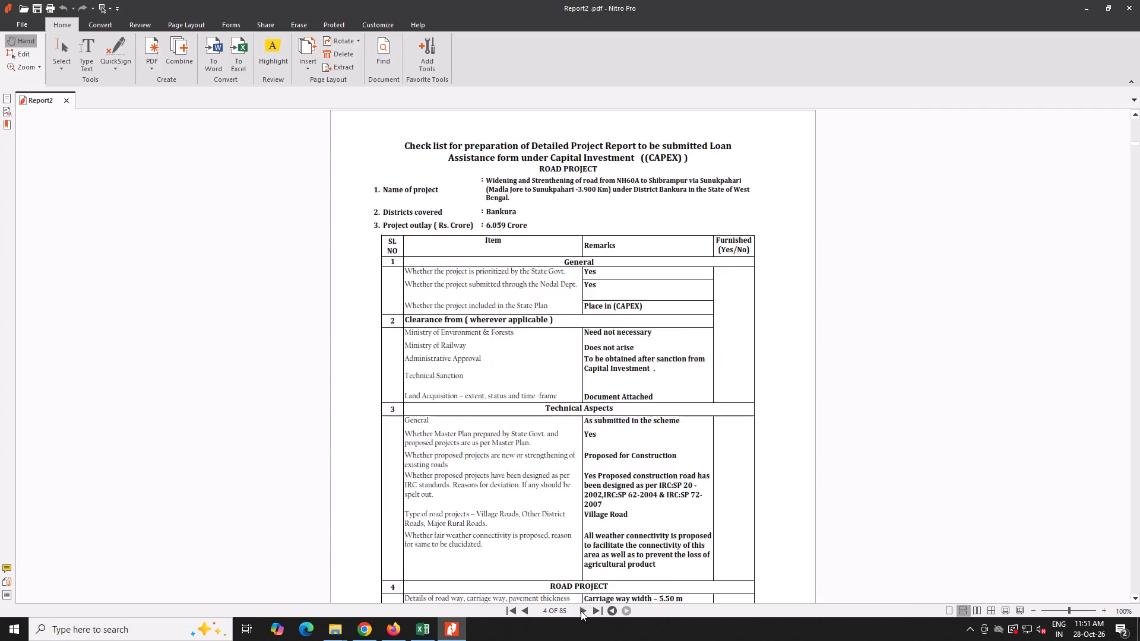
triple_click(581, 611)
triple_click(581, 611)
triple_click(581, 611)
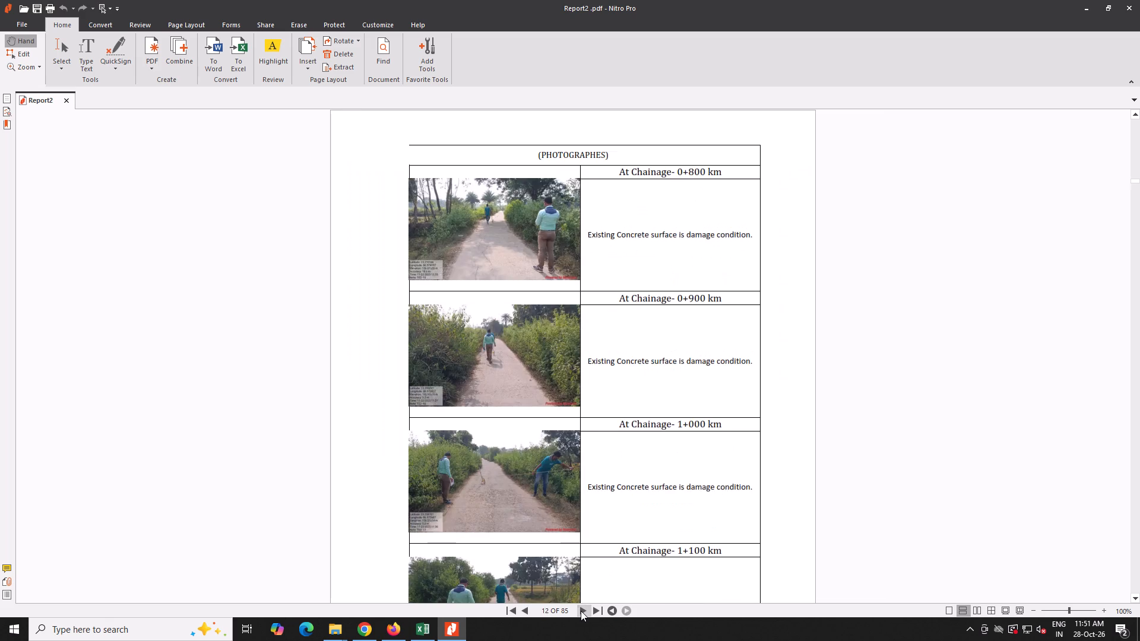
triple_click(581, 611)
triple_click(581, 611)
click(581, 611)
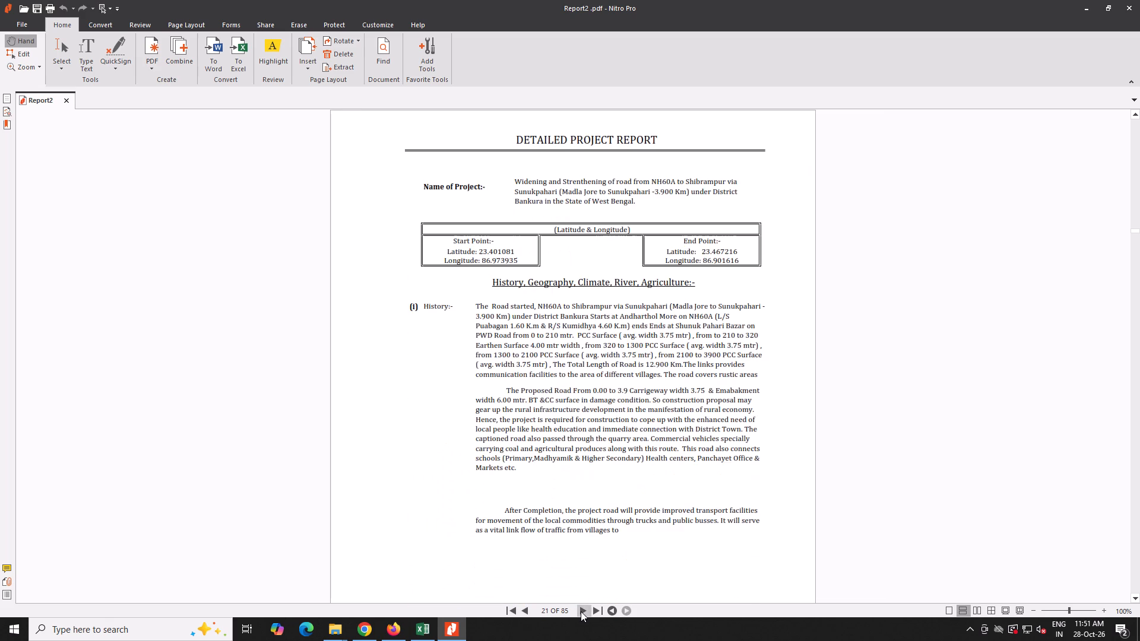
triple_click(581, 611)
triple_click(581, 611)
click(581, 611)
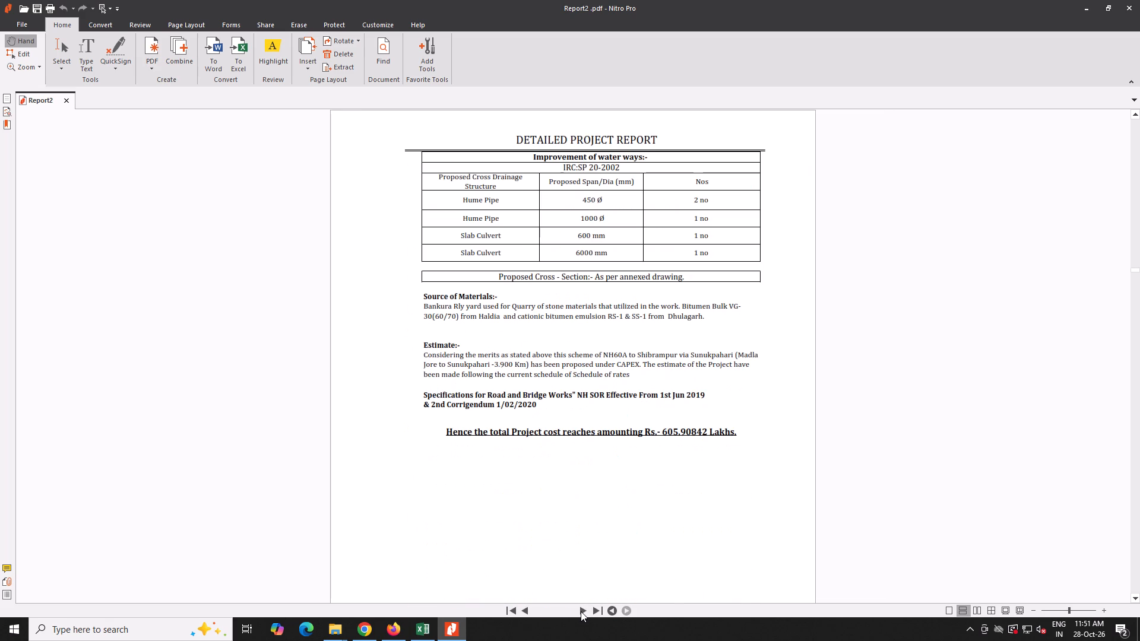
click(581, 611)
click(319, 64)
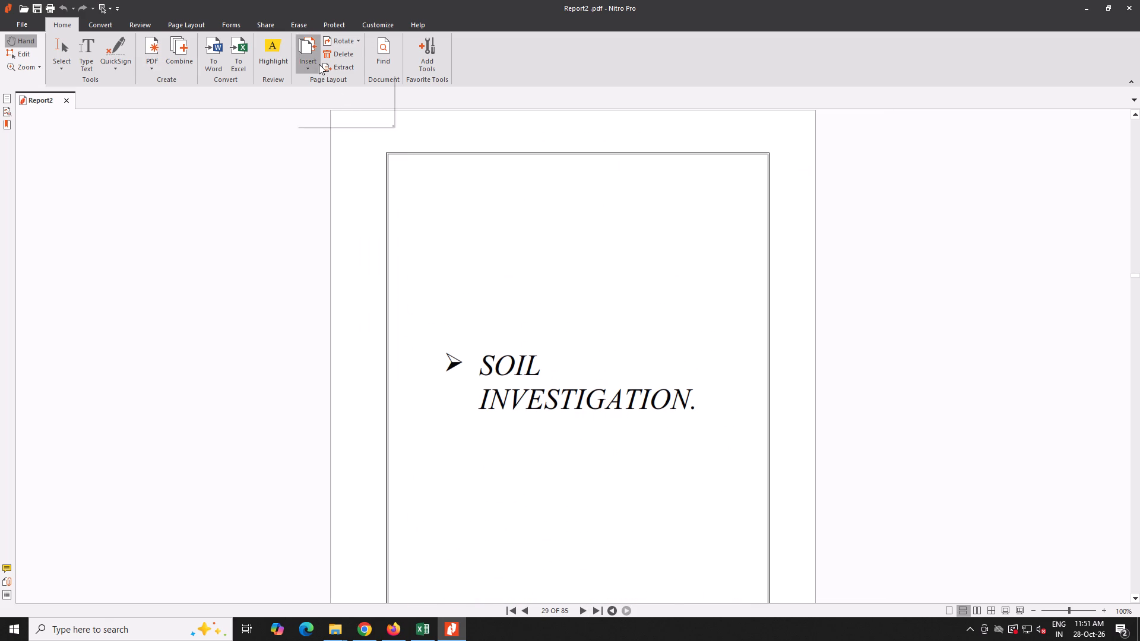
click(320, 84)
click(373, 231)
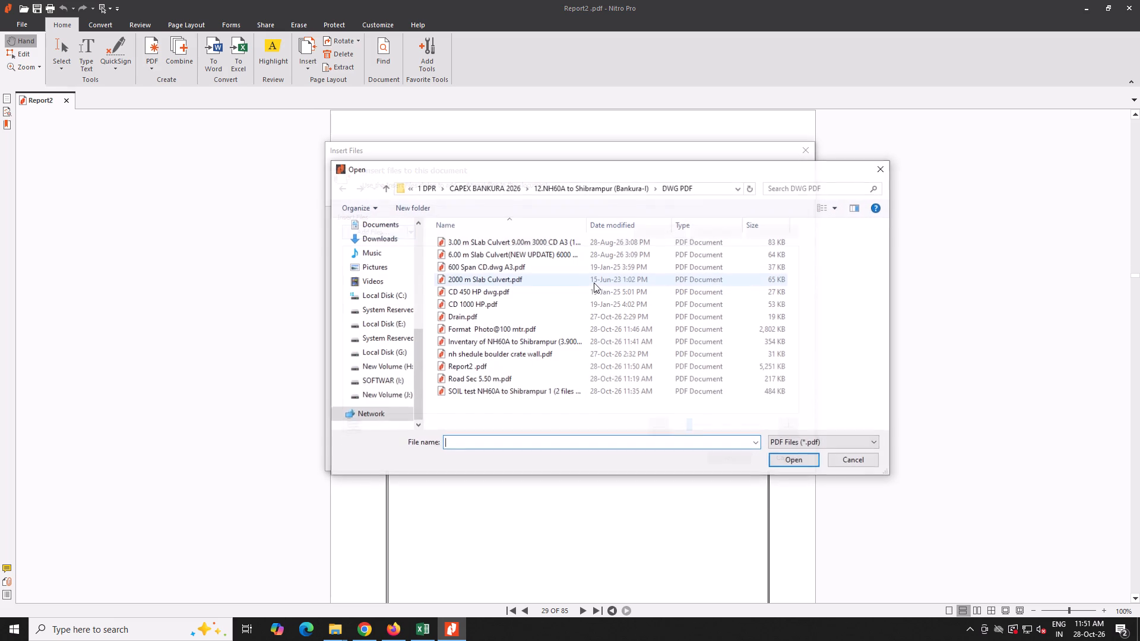
double_click(563, 342)
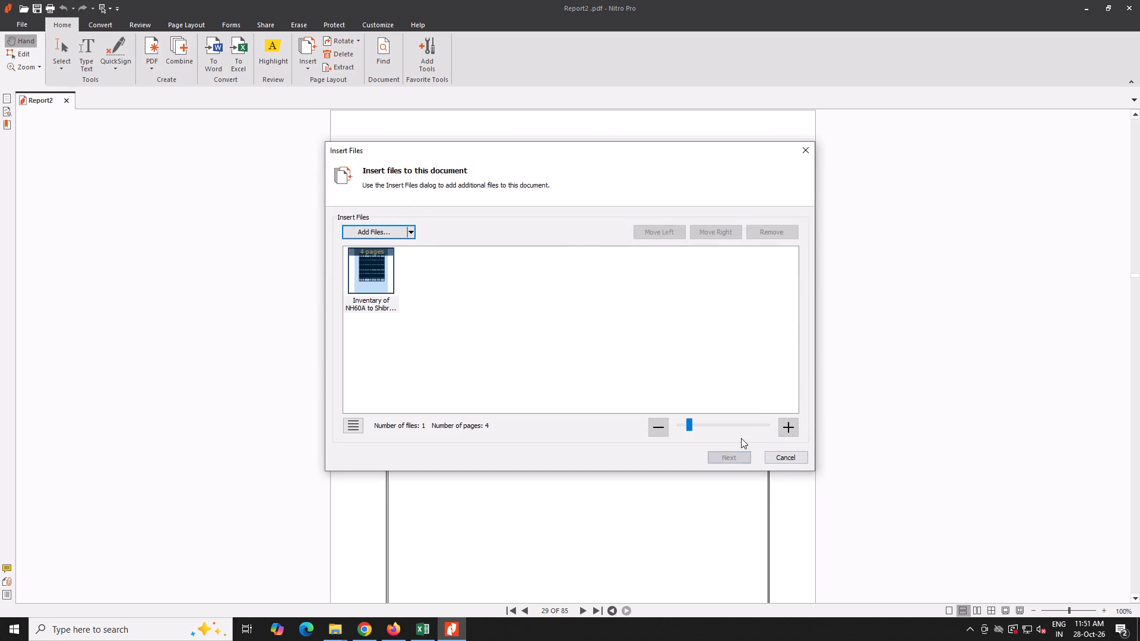
drag(582, 148, 590, 127)
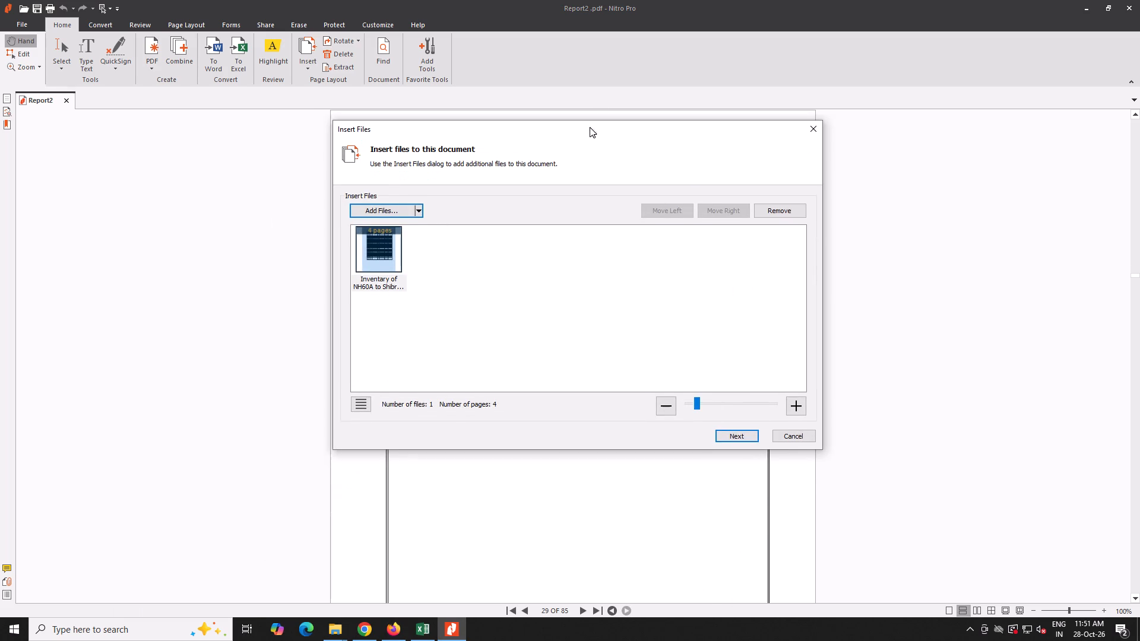
drag(590, 127, 590, 126)
click(739, 437)
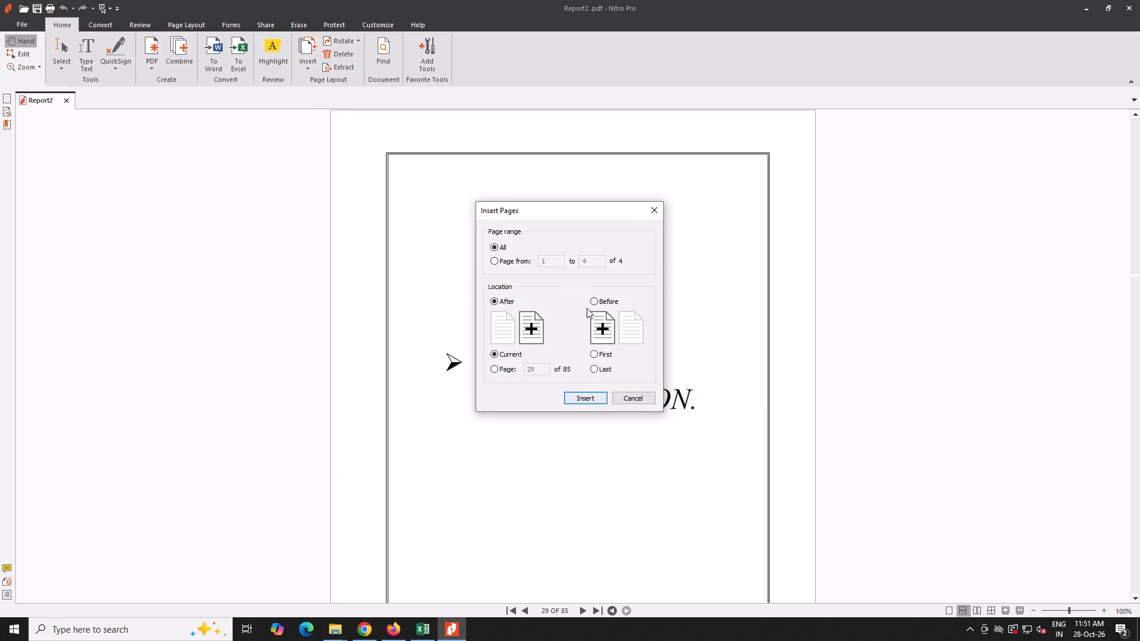
click(603, 302)
click(596, 396)
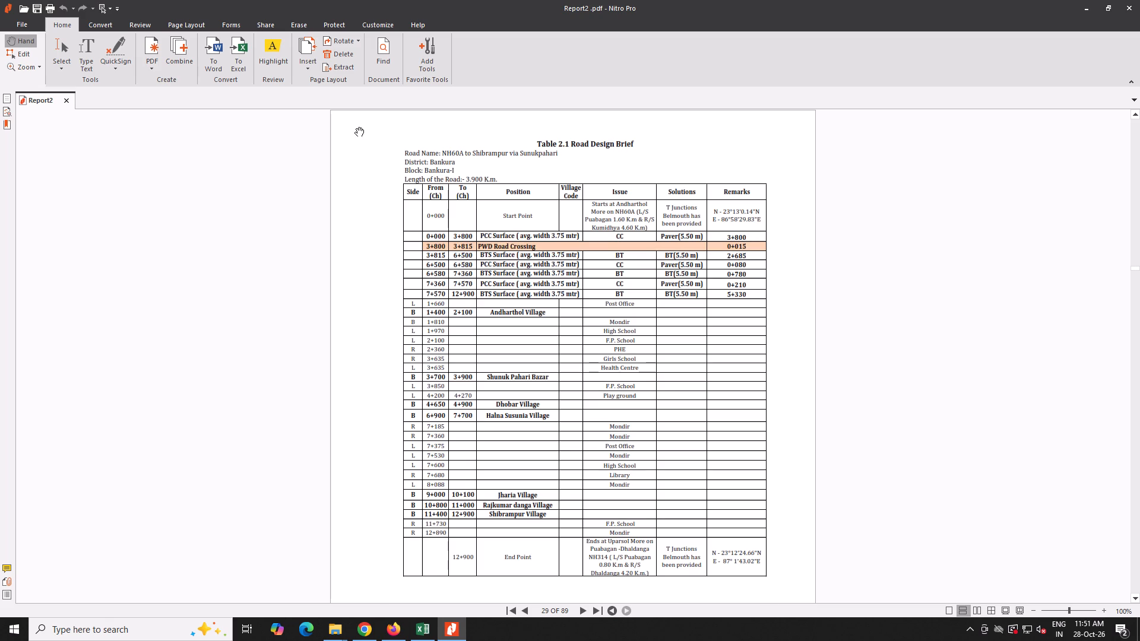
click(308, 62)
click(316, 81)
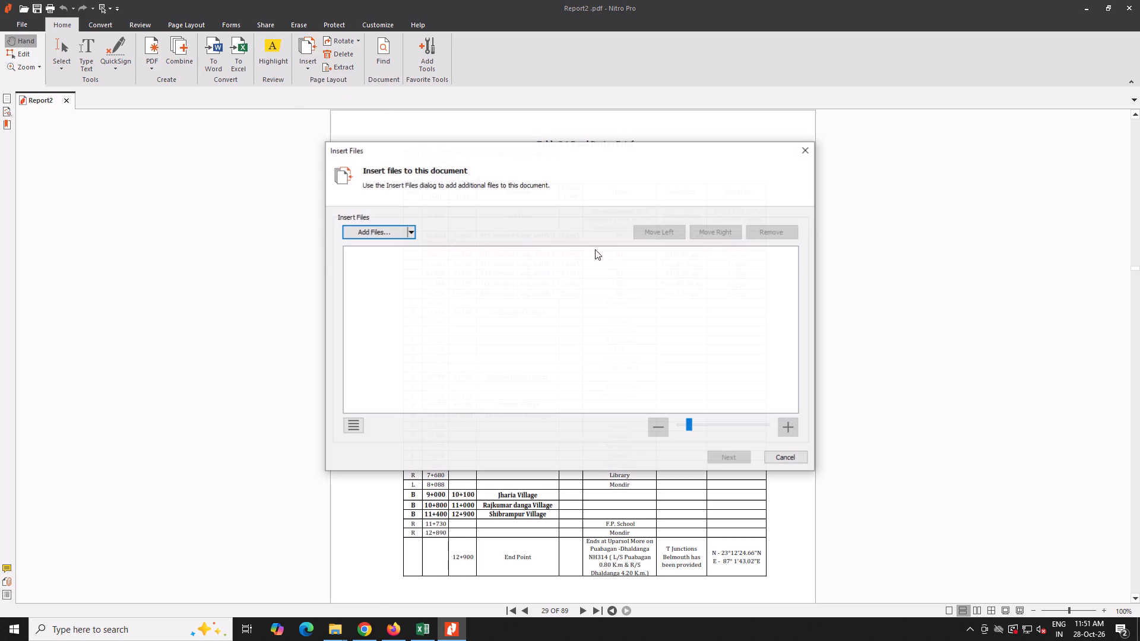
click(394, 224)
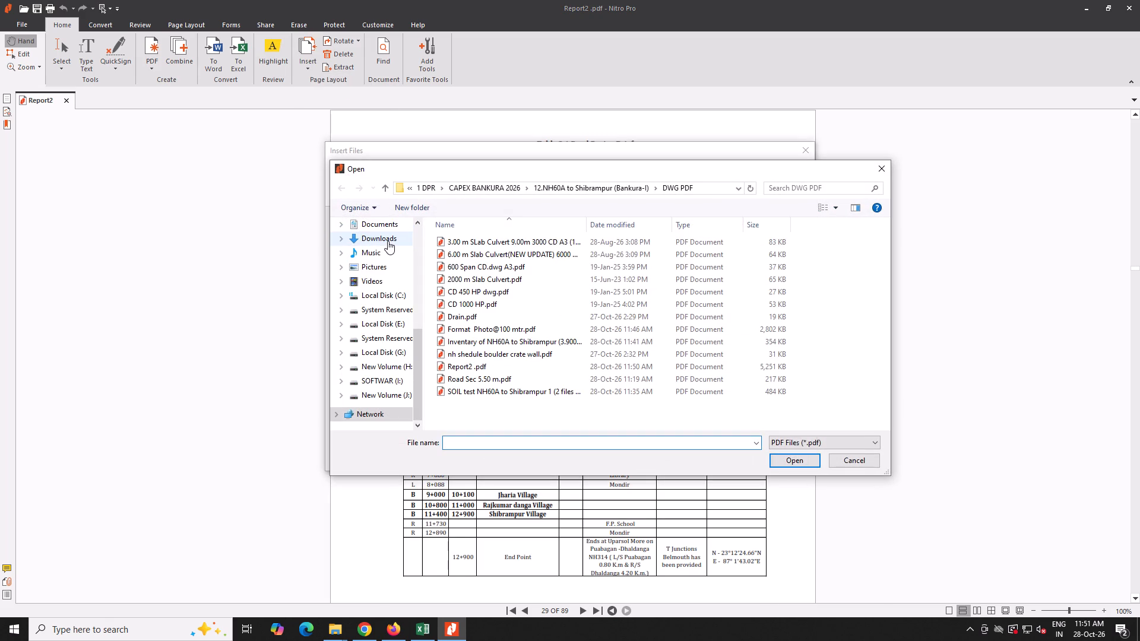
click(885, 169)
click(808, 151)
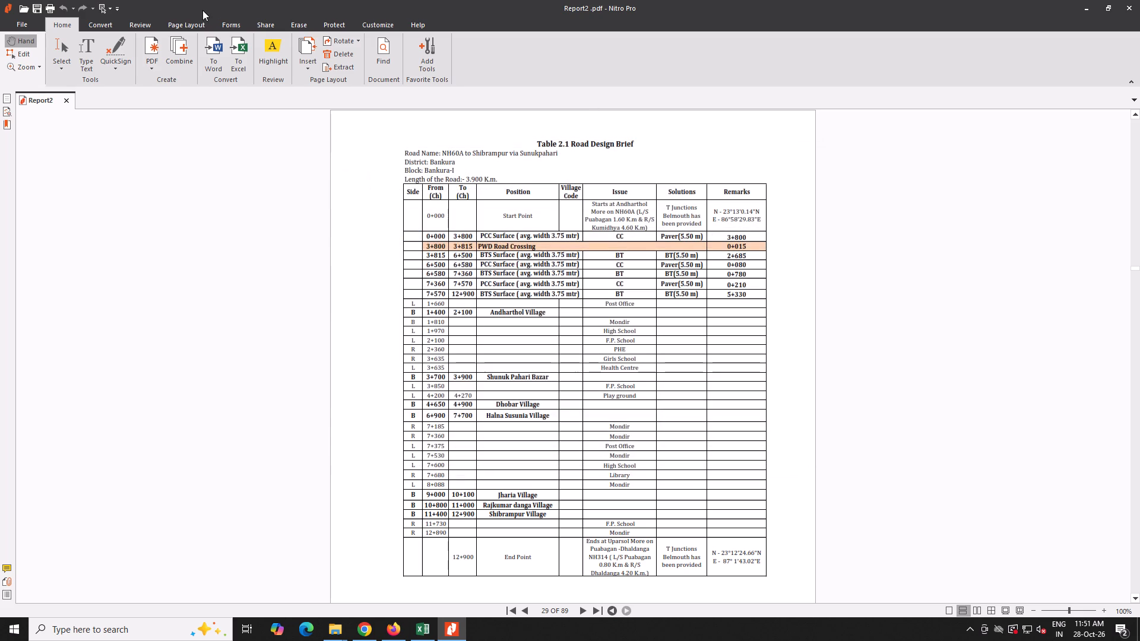
Save the report with the newly inserted pages.
click(38, 7)
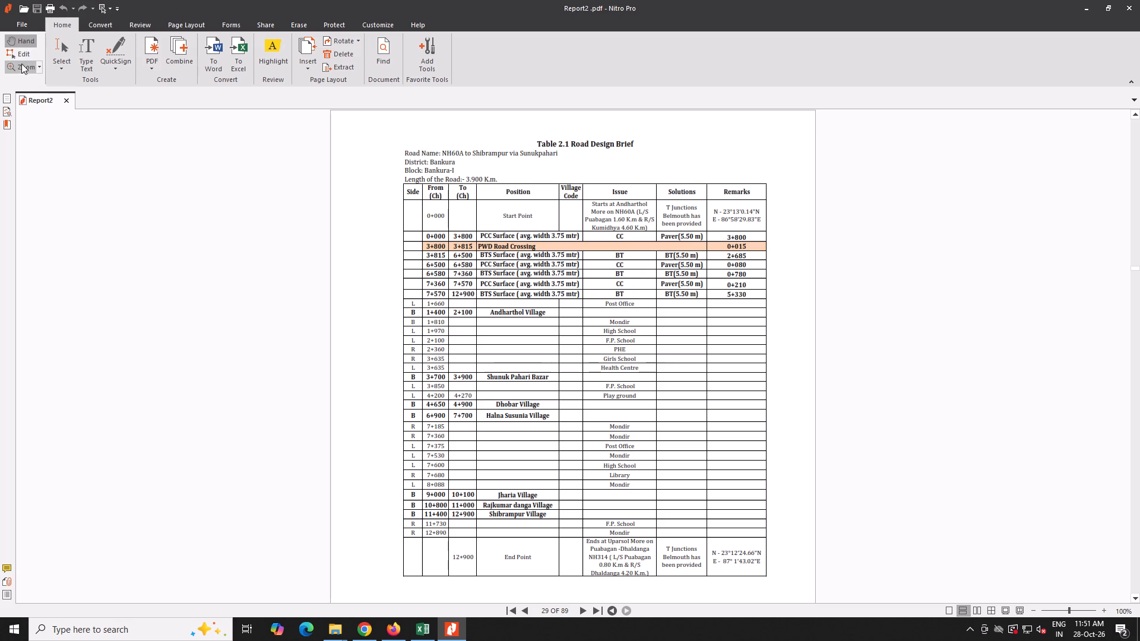
Cut the road name "NH60A to Shibrampur via Sunukpahari" from the Table 2.1 heading for reuse, and undo its removal from the page.
click(19, 55)
click(448, 152)
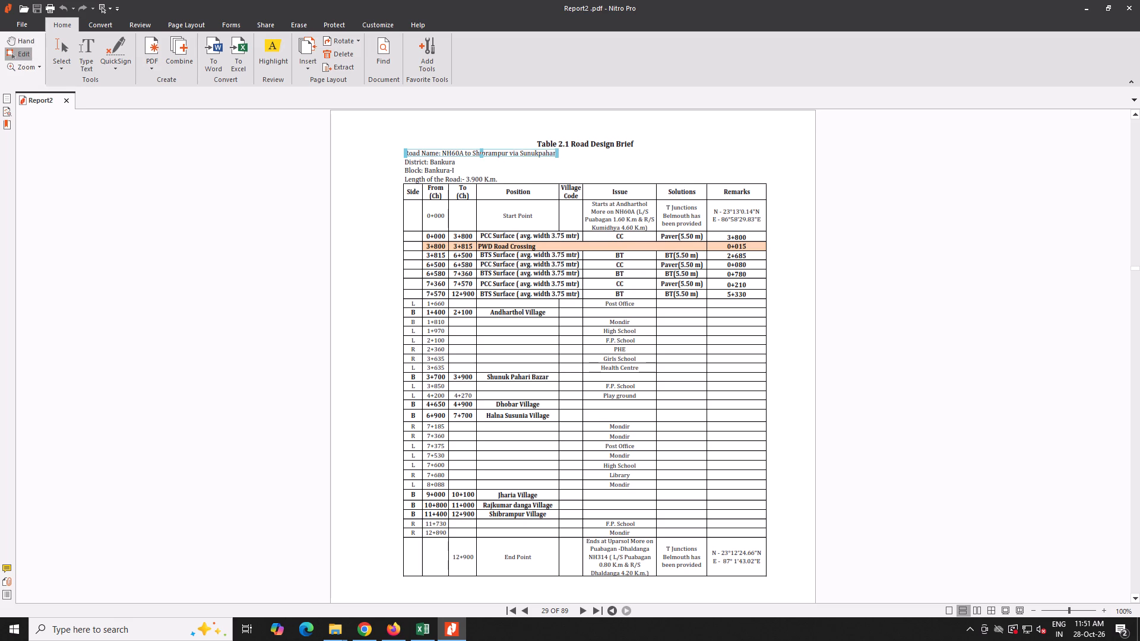
drag(442, 152, 563, 154)
right_click(540, 150)
click(580, 205)
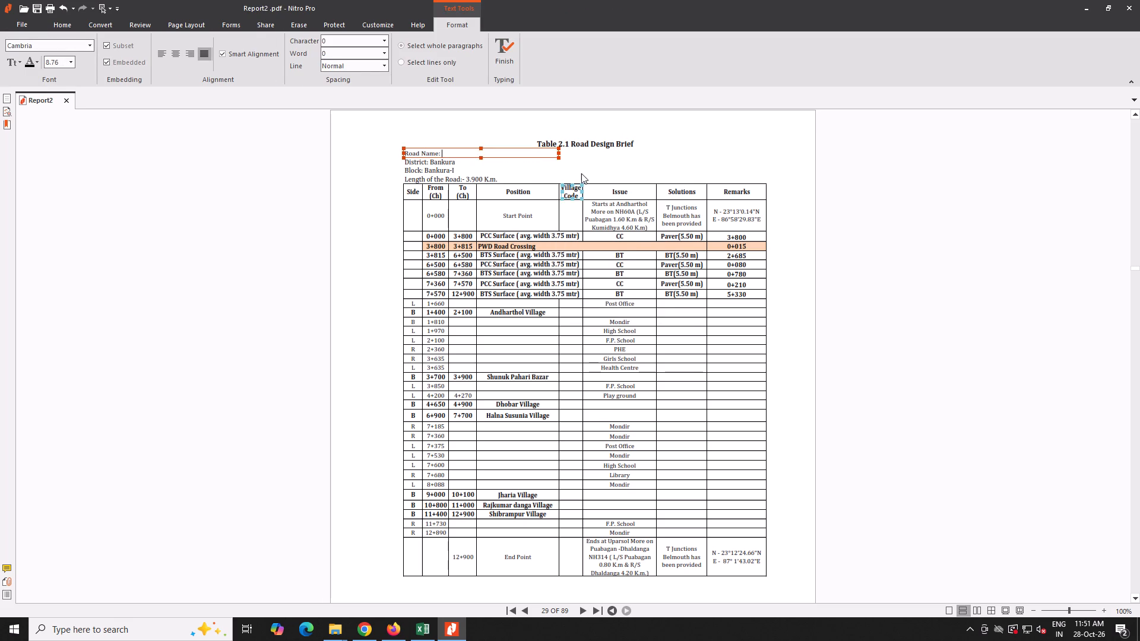
click(581, 173)
click(63, 7)
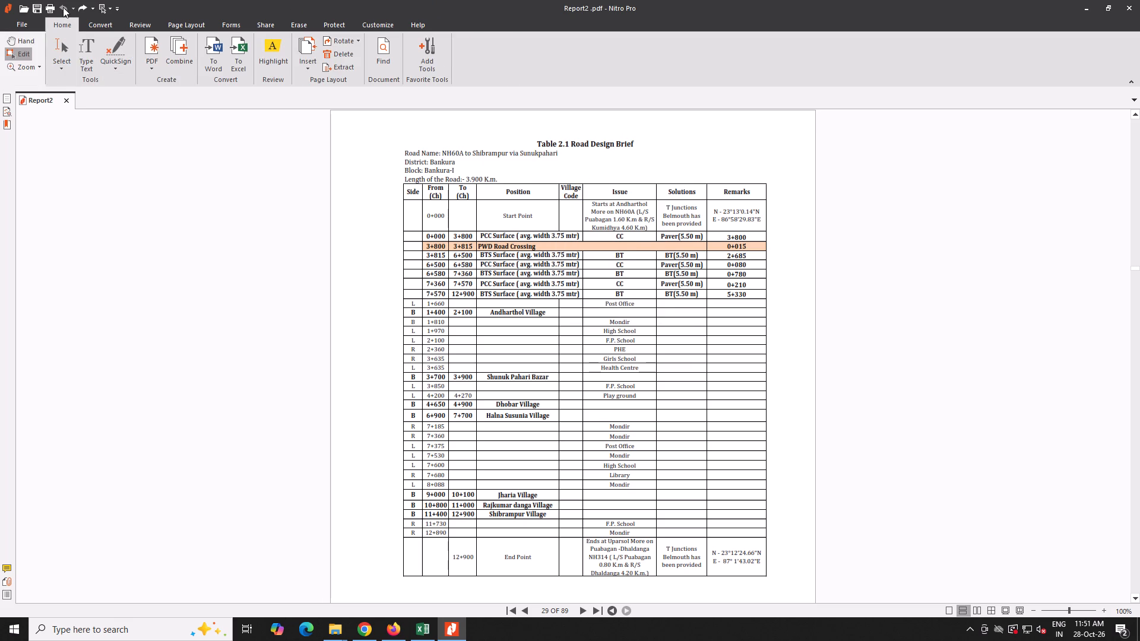
Close the report and return to the DWG PDF folder in File Explorer.
click(1139, 0)
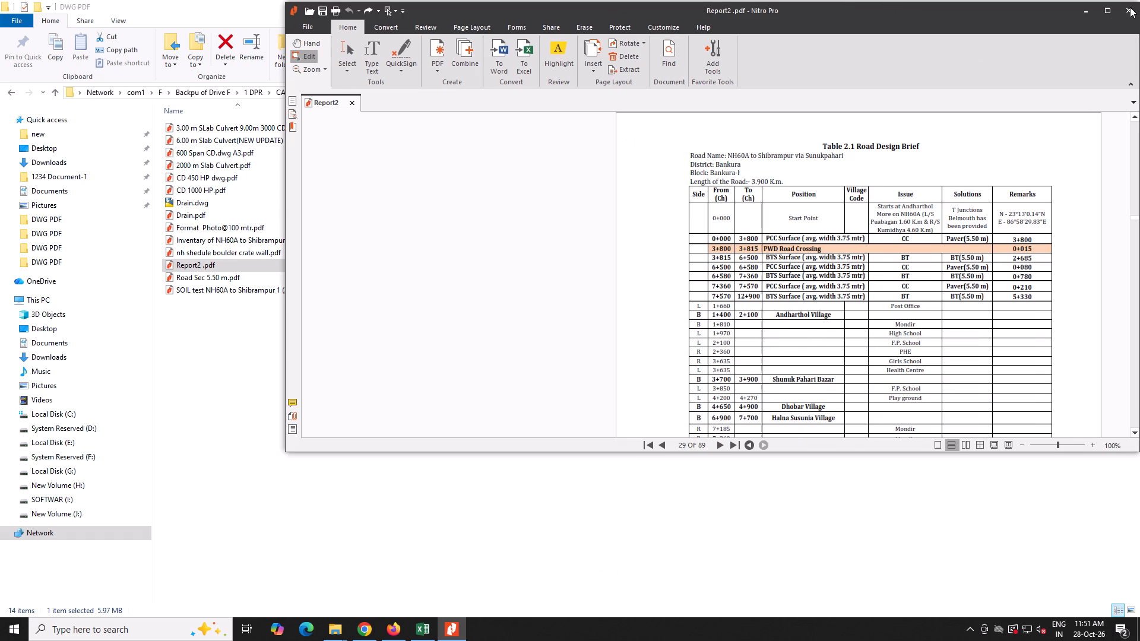
click(1130, 7)
Rename Report2 .pdf as "NH60A to Shibrampur via Sunukpahari" using the copied road name.
click(508, 332)
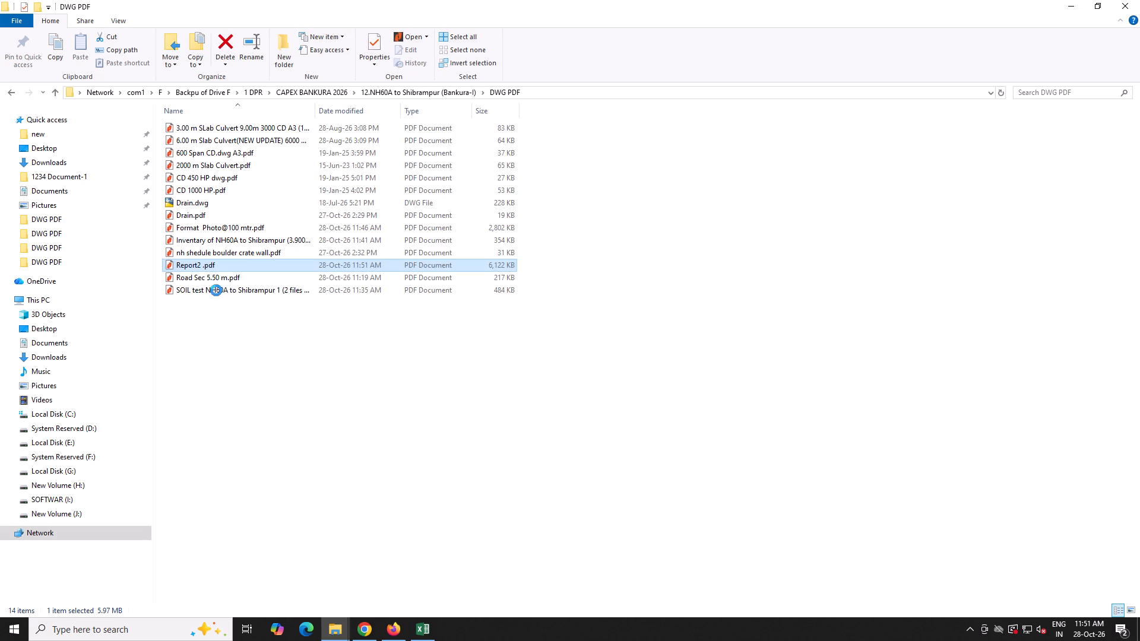
click(191, 266)
right_click(191, 266)
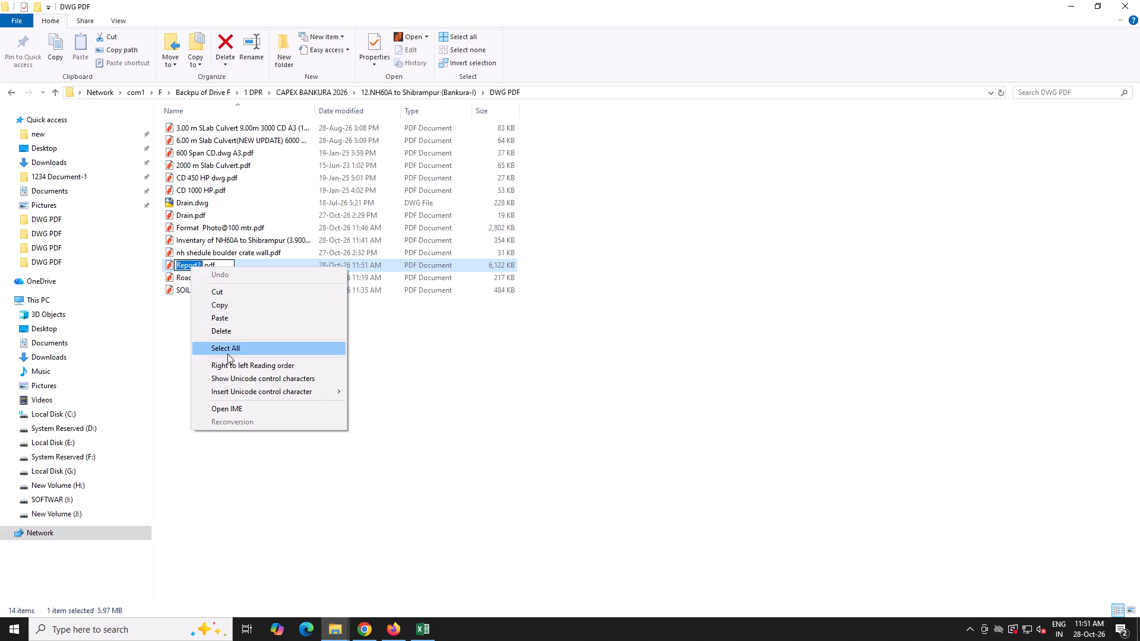
click(224, 321)
click(244, 338)
right_click(270, 319)
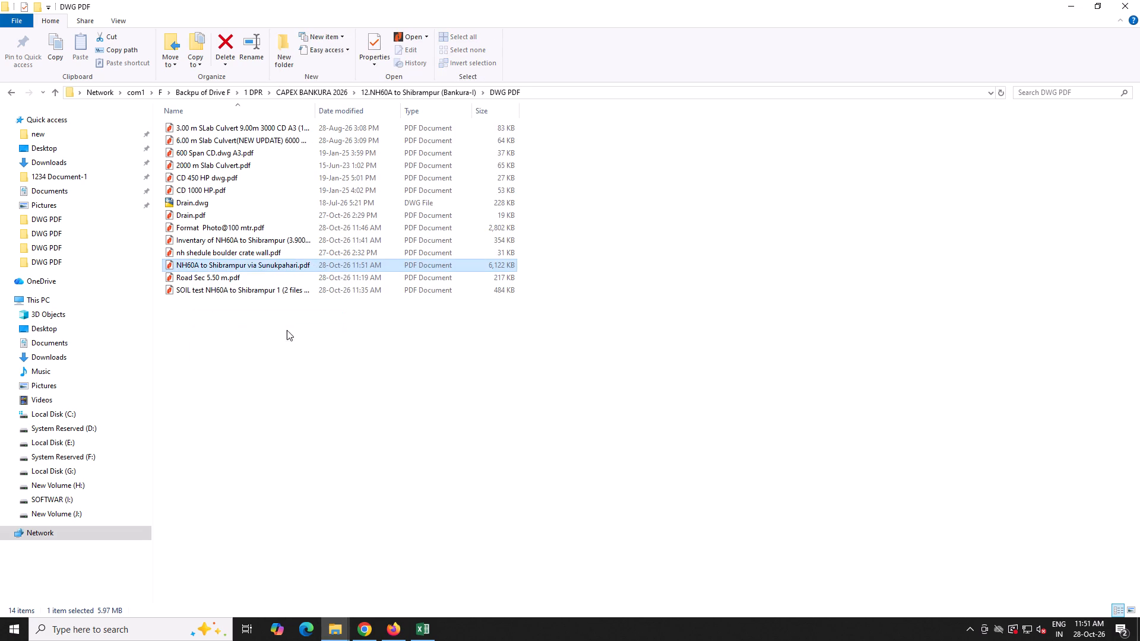
click(305, 367)
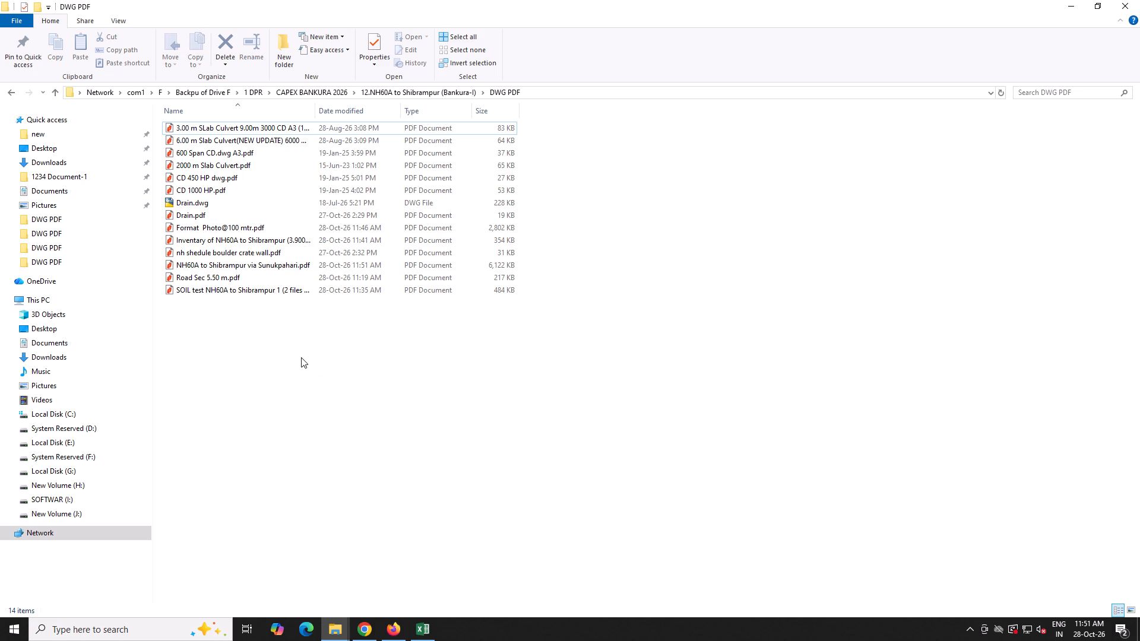
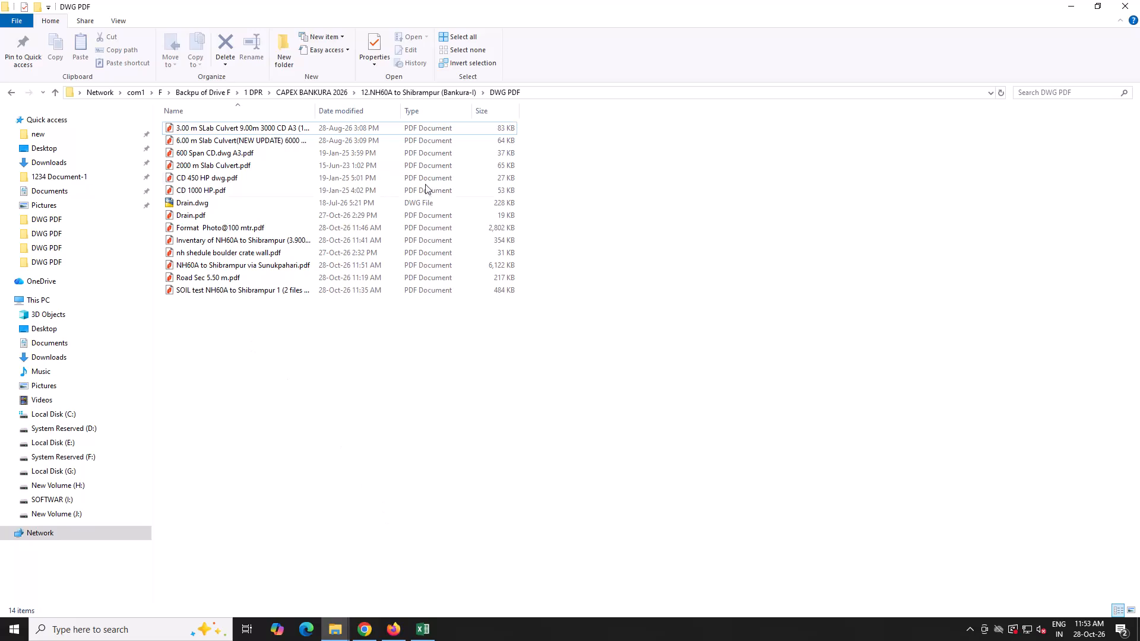
Open the 13.Dejuri to Nirisha (Barjora) project folder inside CAPEX BANKURA 2026.
click(318, 96)
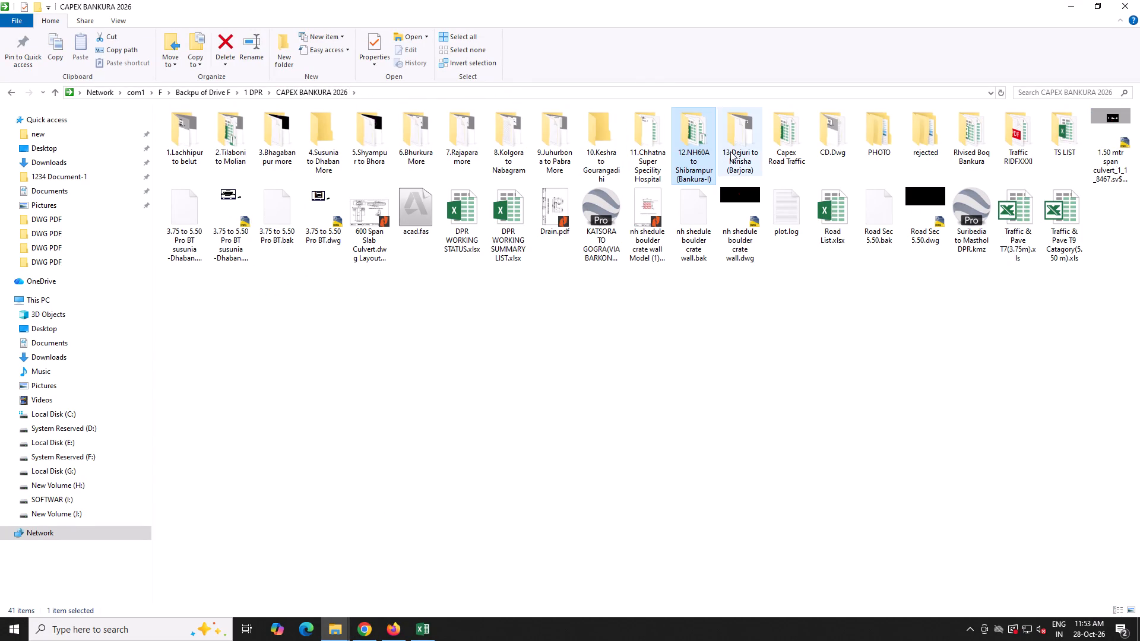
double_click(730, 151)
click(330, 88)
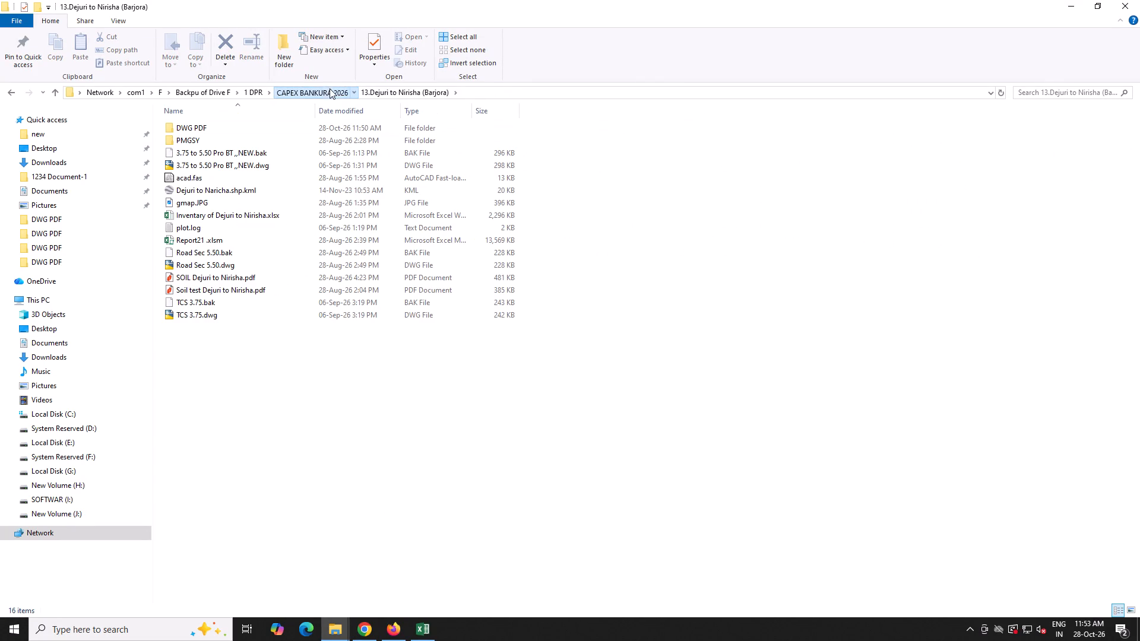
double_click(750, 164)
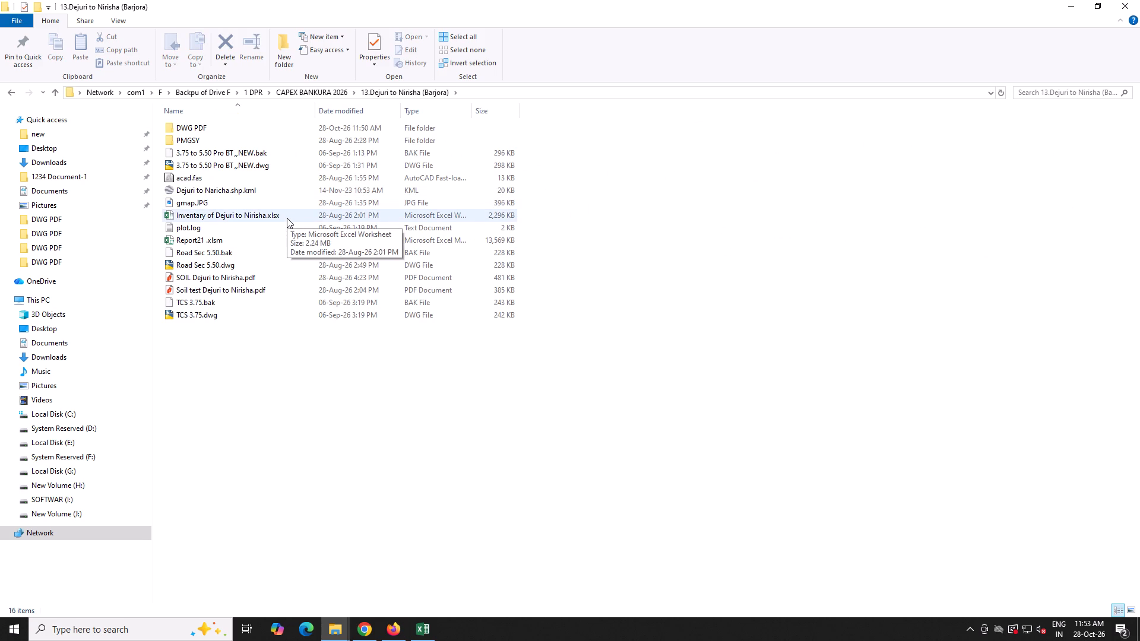
Examine the SOIL Dejuri to Nirisha and Soil test Dejuri to Nirisha PDFs, closing each one after viewing.
double_click(251, 275)
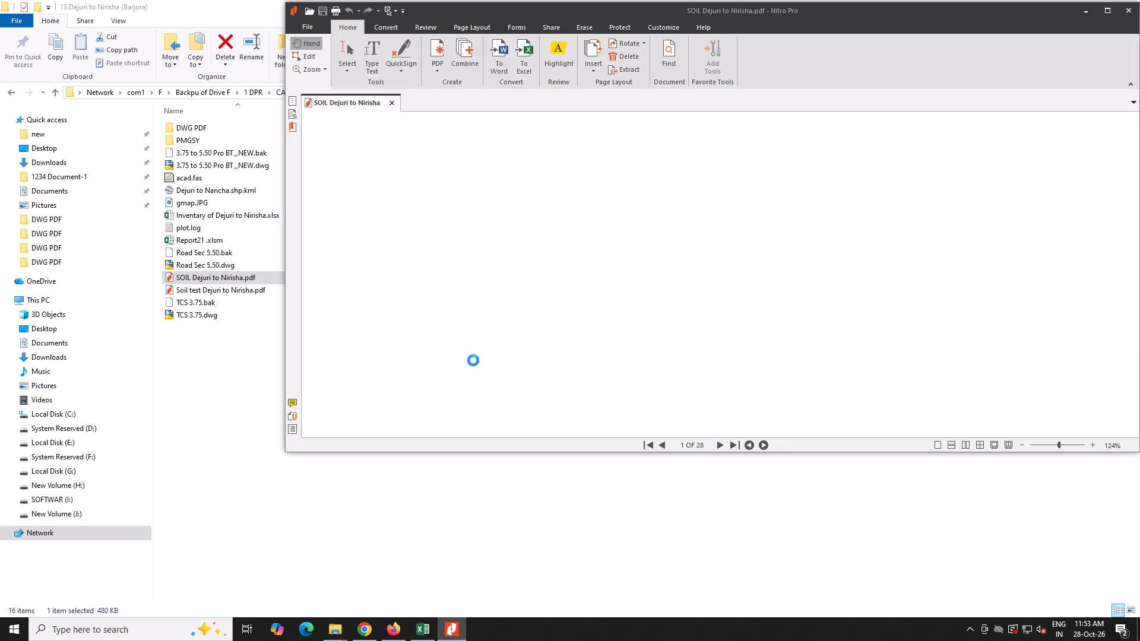
scroll(505, 337, down, 11)
scroll(600, 313, down, 4)
click(1130, 9)
double_click(243, 293)
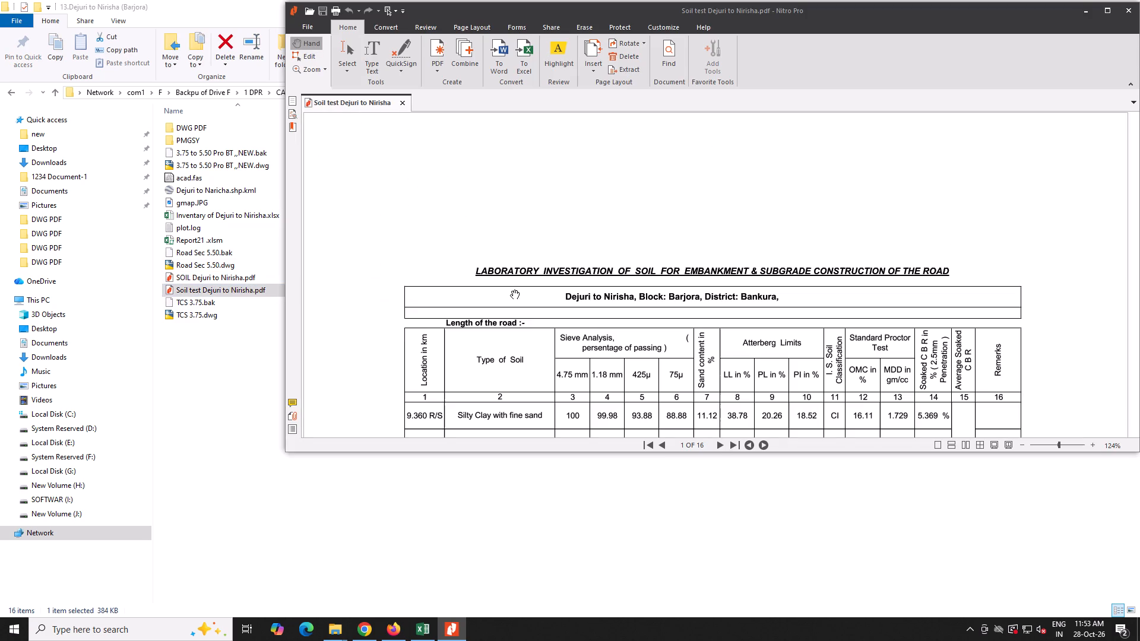
scroll(511, 290, down, 3)
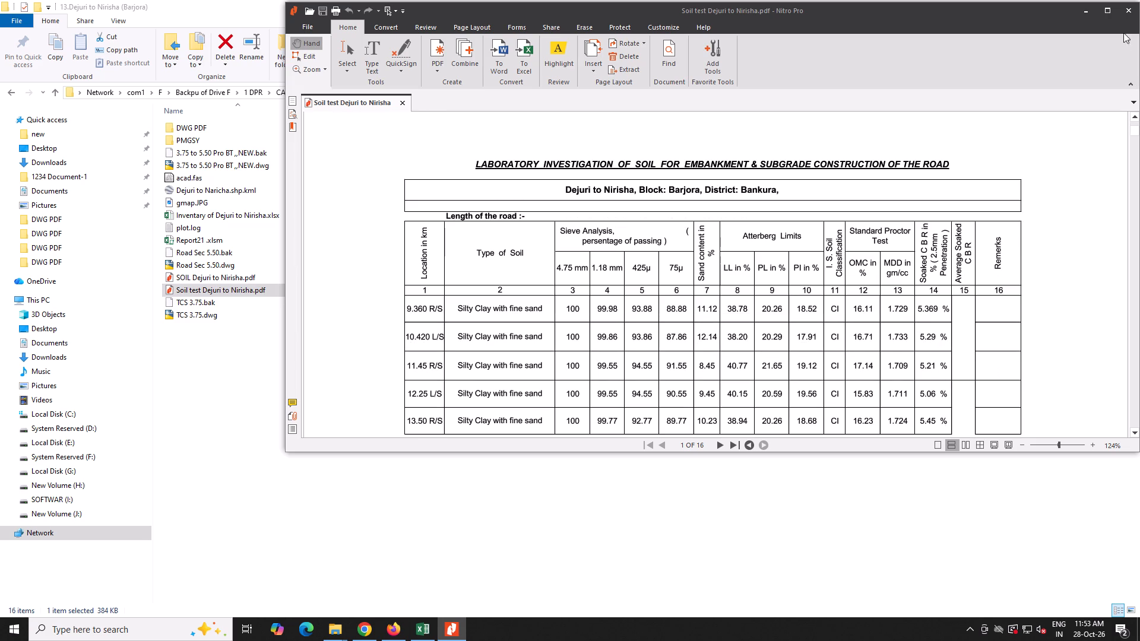
click(1128, 14)
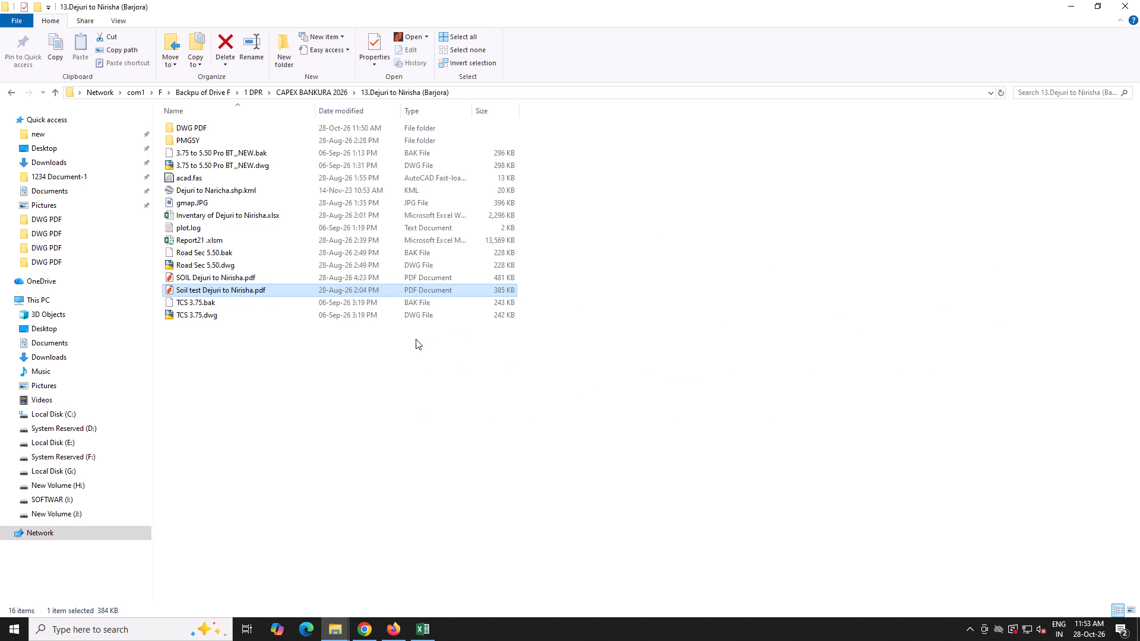
Open the Report21 .xlsm workbook from the Dejuri to Nirisha folder.
double_click(218, 239)
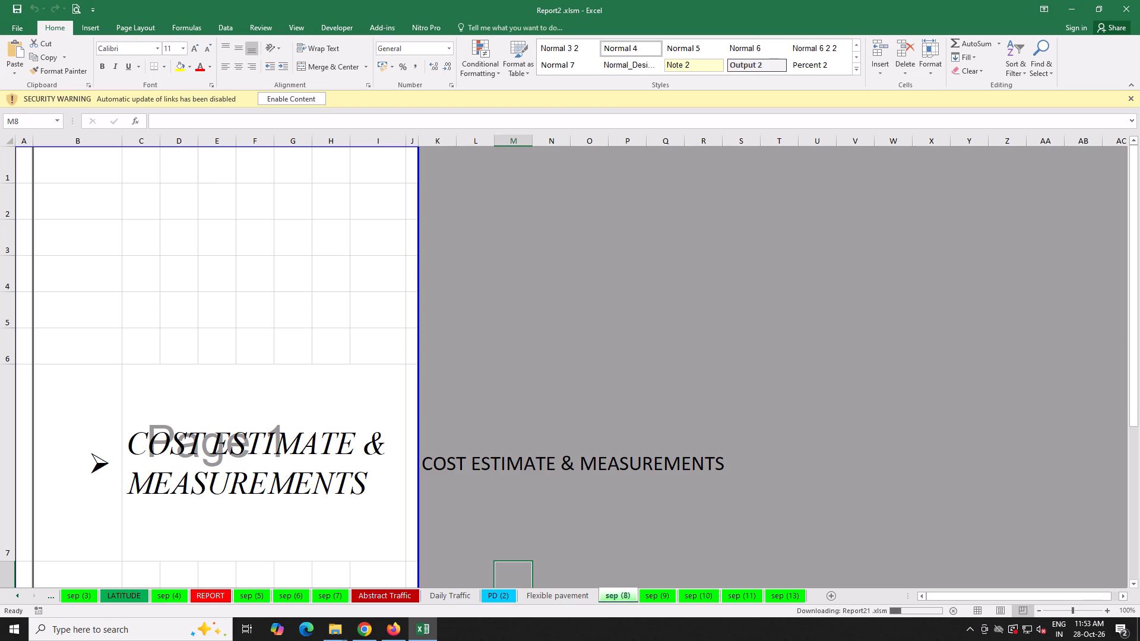
click(561, 345)
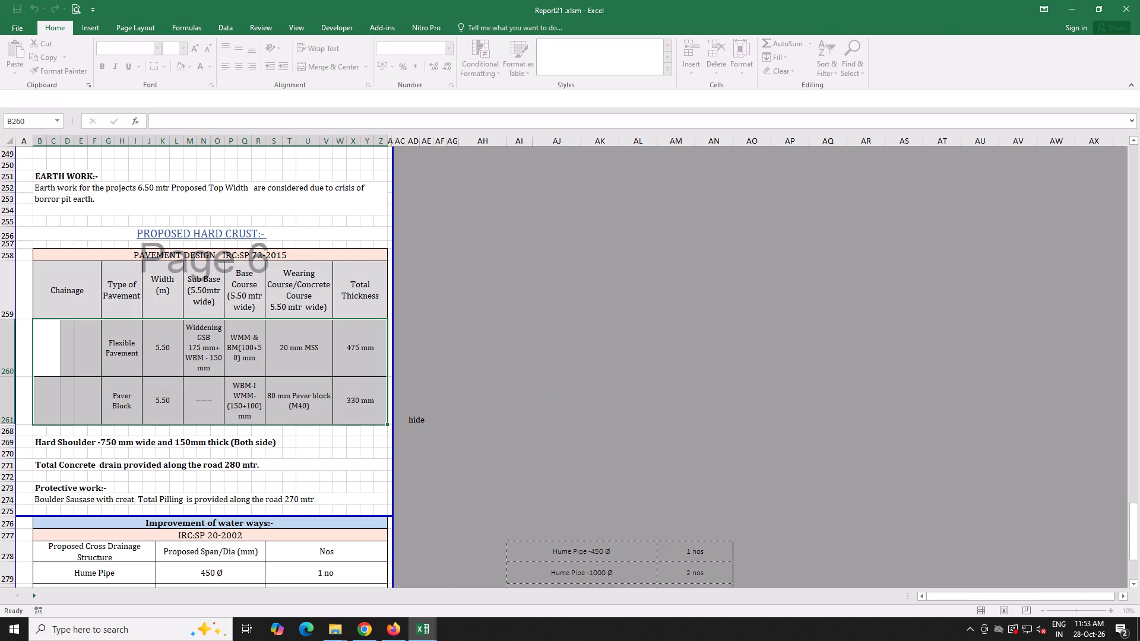
Close the Report2 .xlsm workbook without saving its changes, leaving Report21 open.
click(442, 631)
click(428, 631)
click(390, 595)
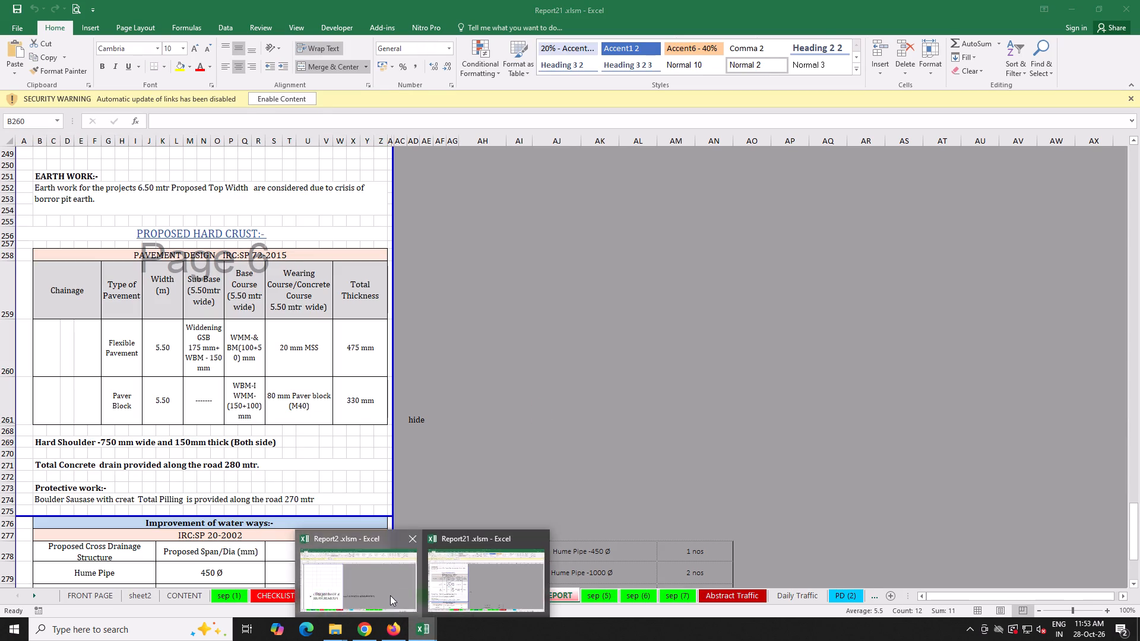
click(1139, 0)
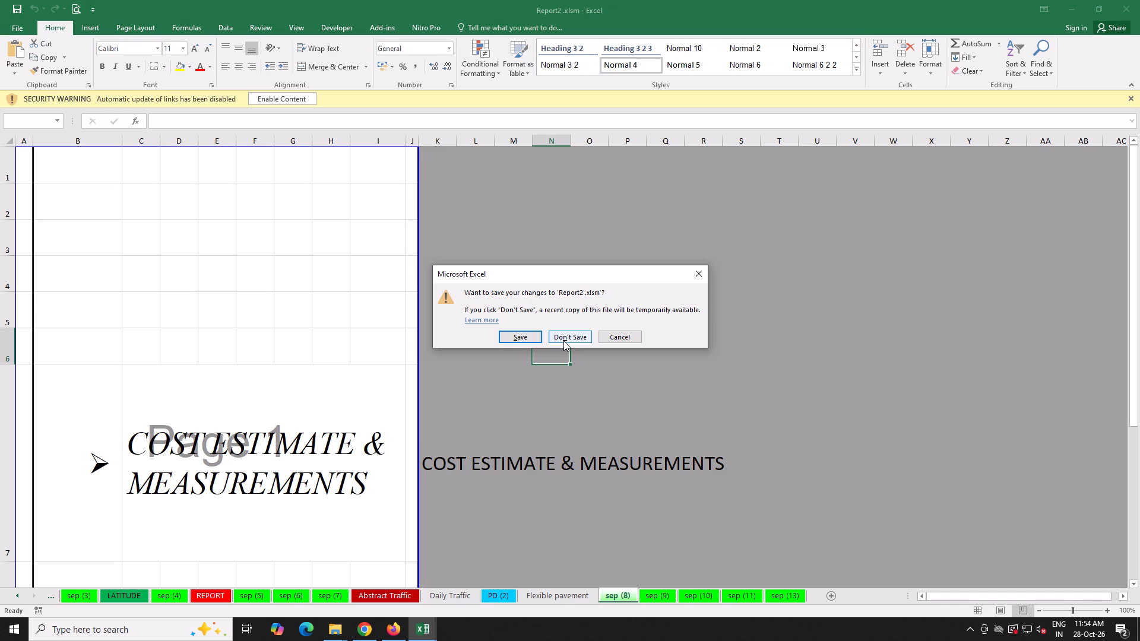
click(563, 341)
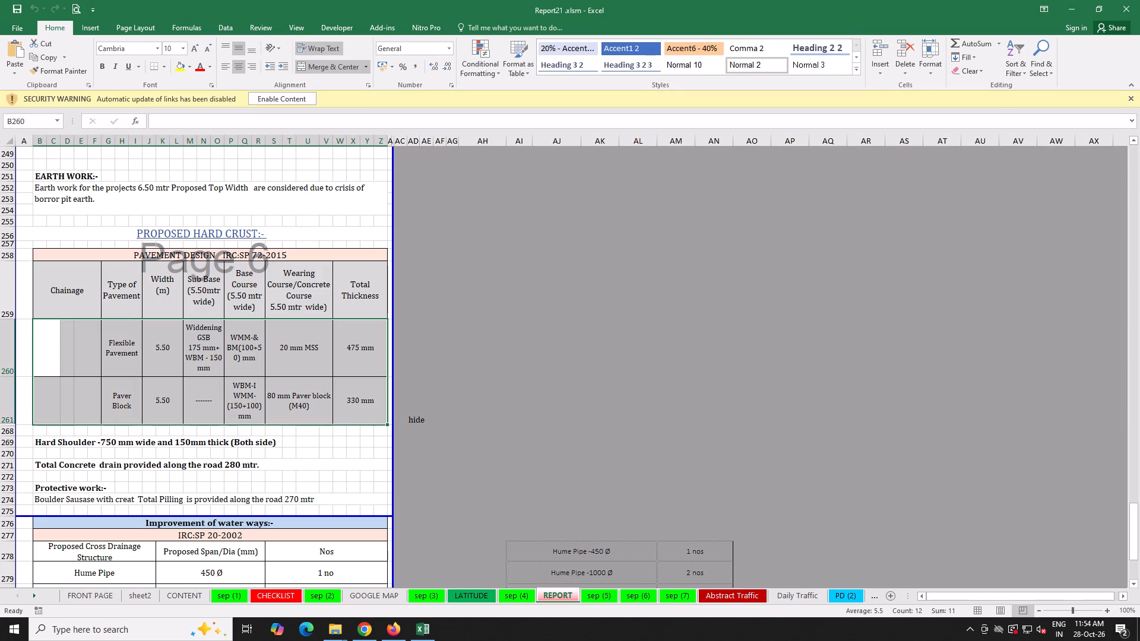
Hide the sheet2 worksheet in the Report21 workbook.
click(148, 599)
right_click(145, 599)
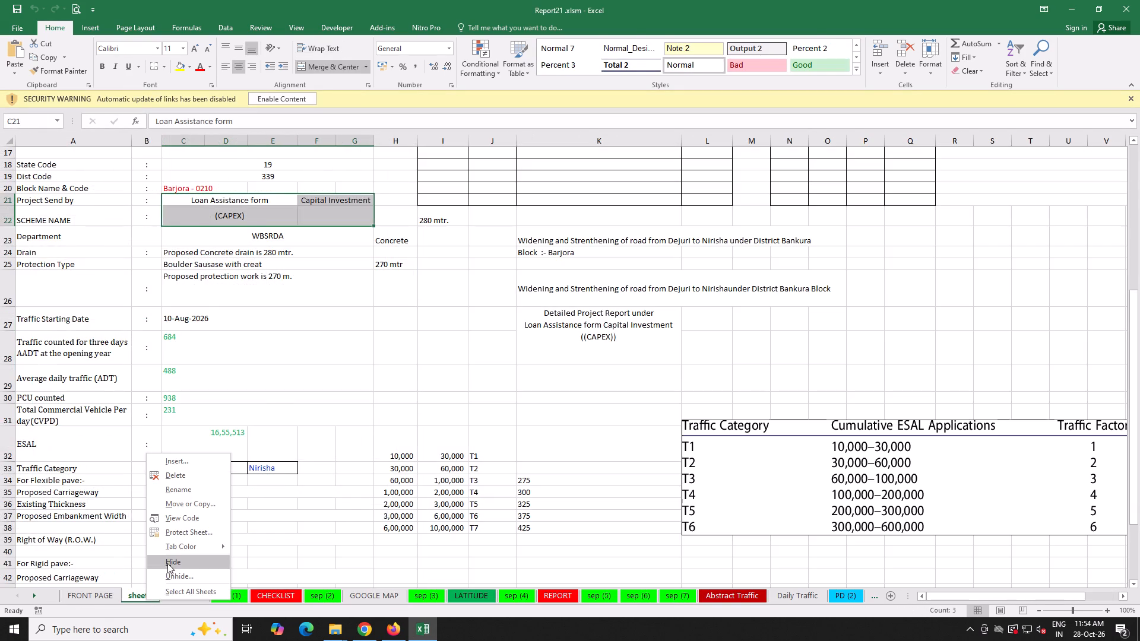
click(167, 563)
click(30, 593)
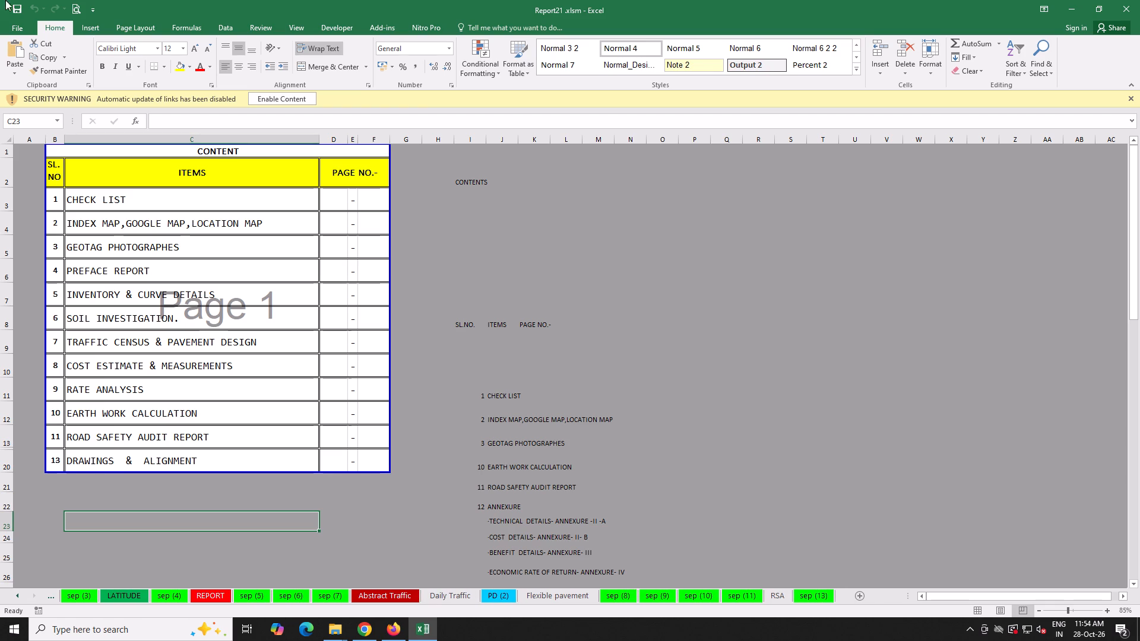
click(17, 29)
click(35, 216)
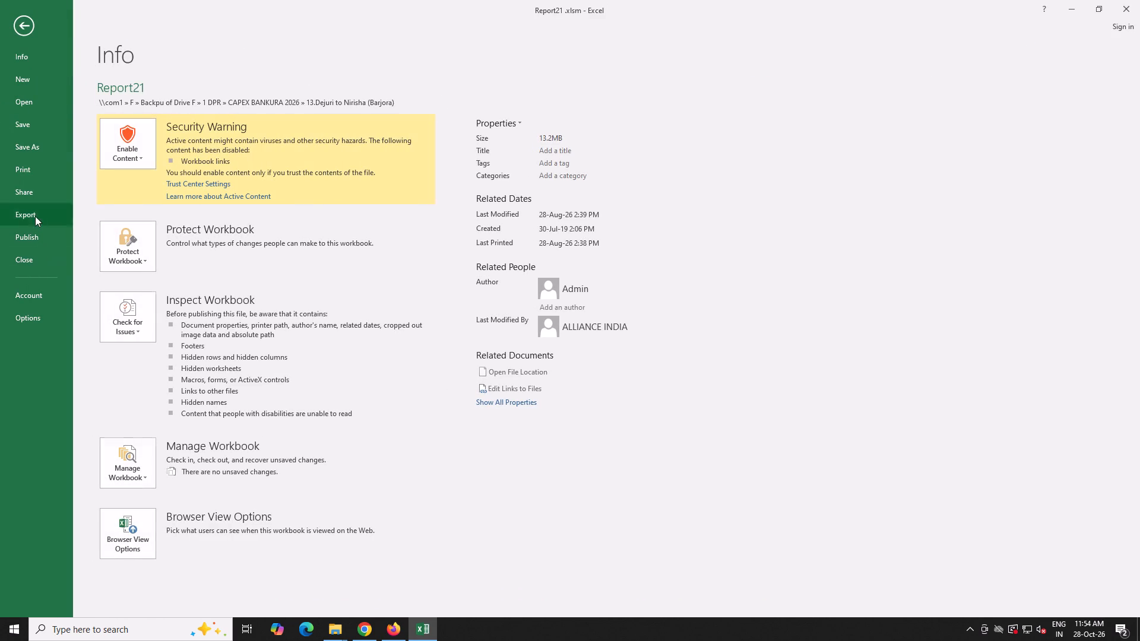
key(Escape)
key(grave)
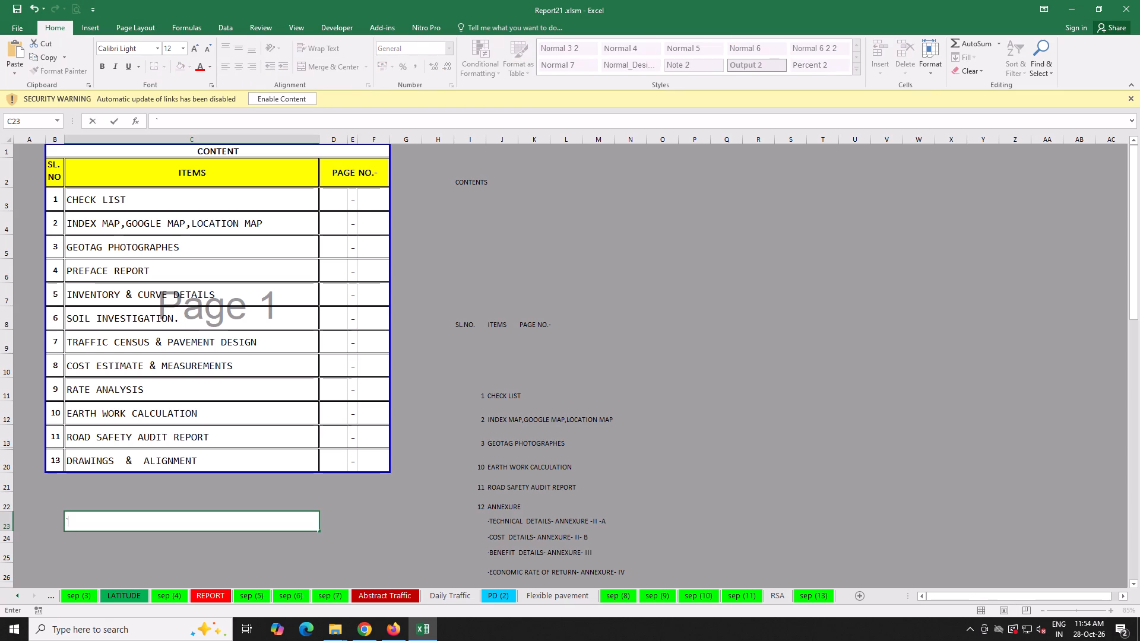
Move the LATITUDE worksheet ahead of sep (3), directly after GOOGLE MAP.
drag(18, 599, 31, 594)
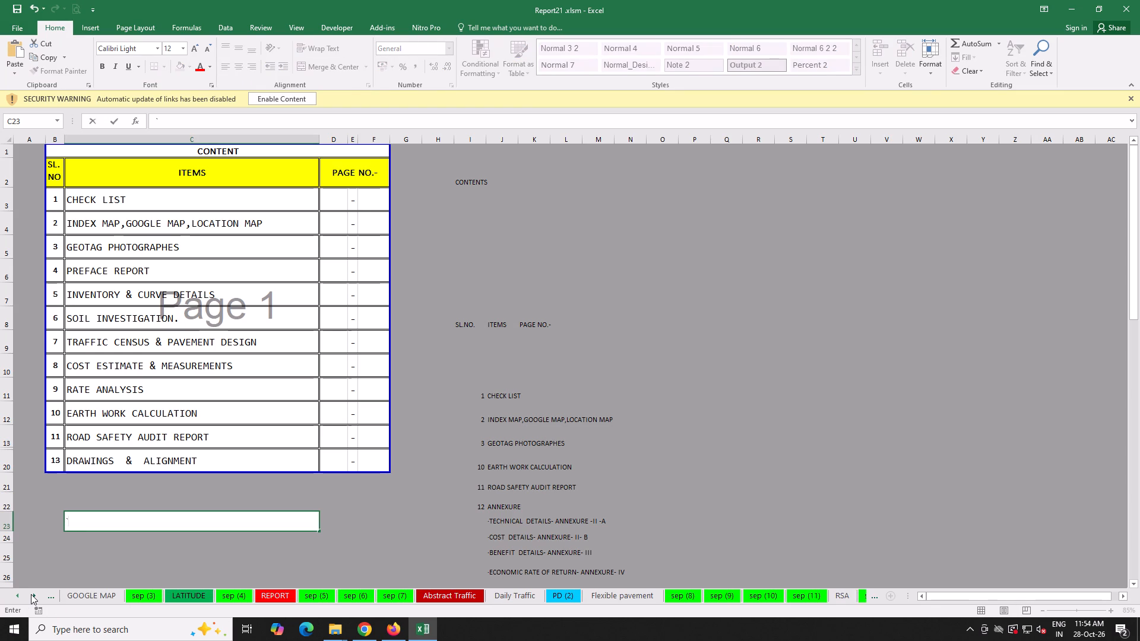
drag(31, 594, 35, 592)
click(150, 595)
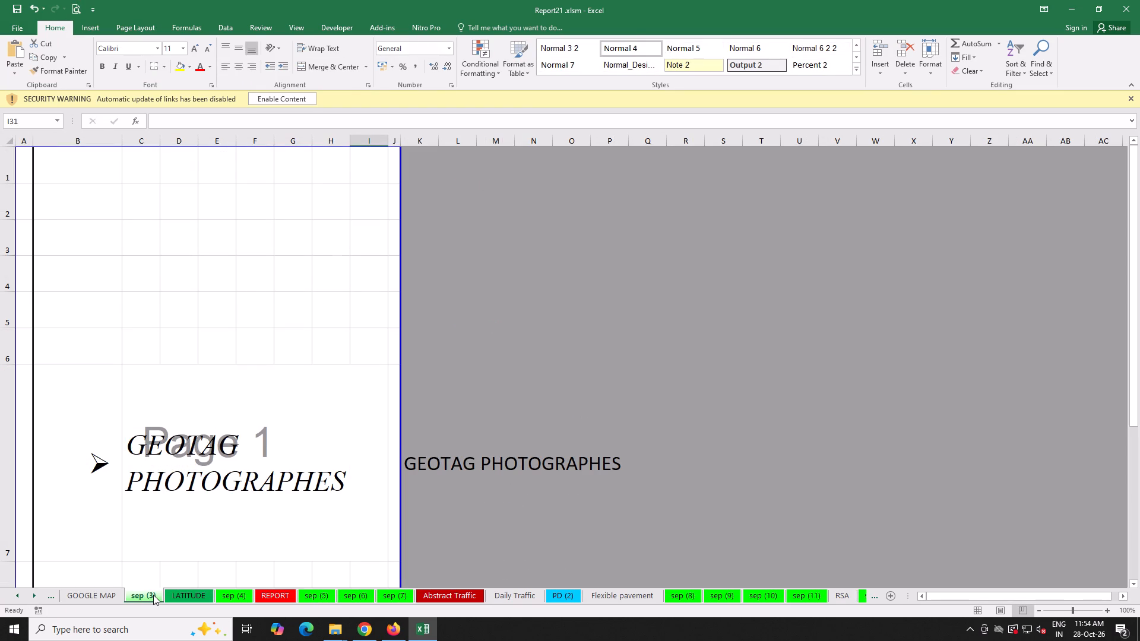
drag(183, 595, 138, 591)
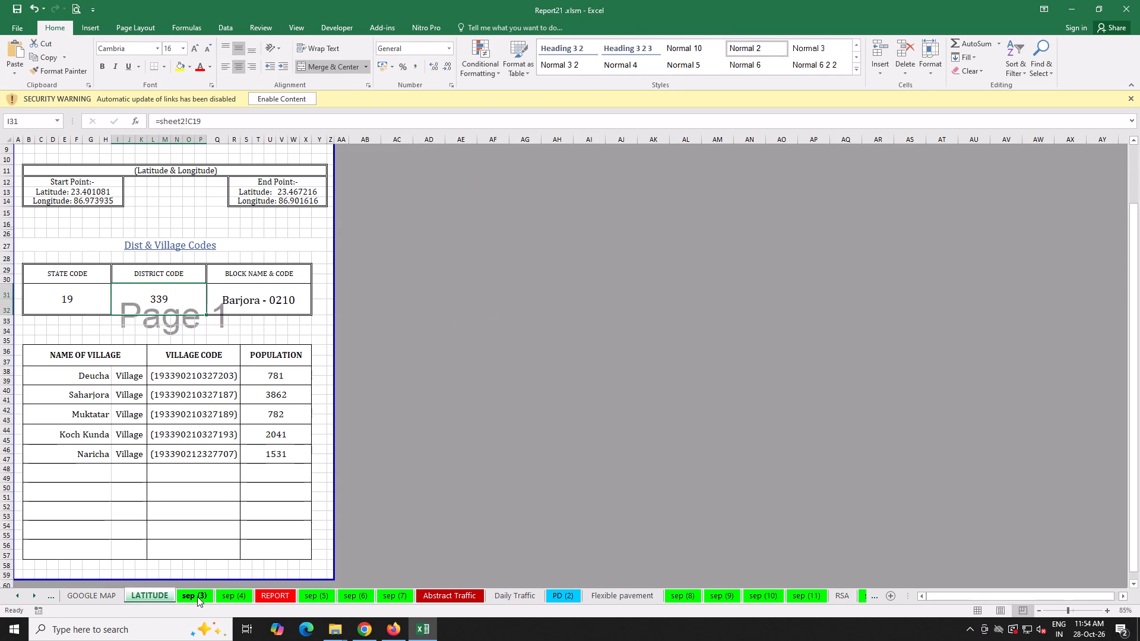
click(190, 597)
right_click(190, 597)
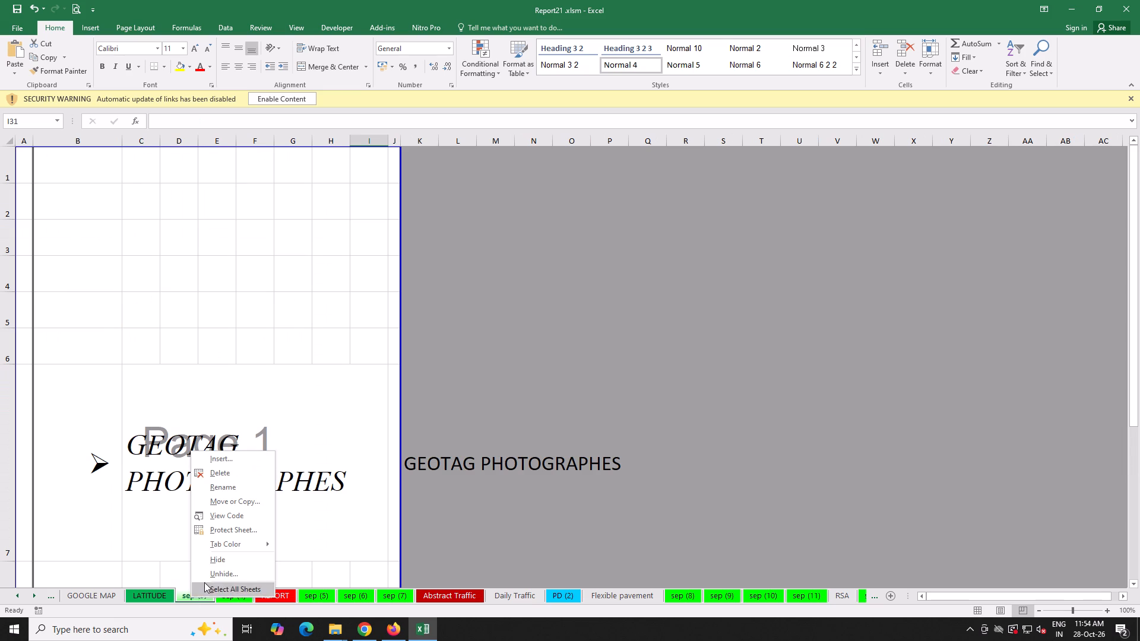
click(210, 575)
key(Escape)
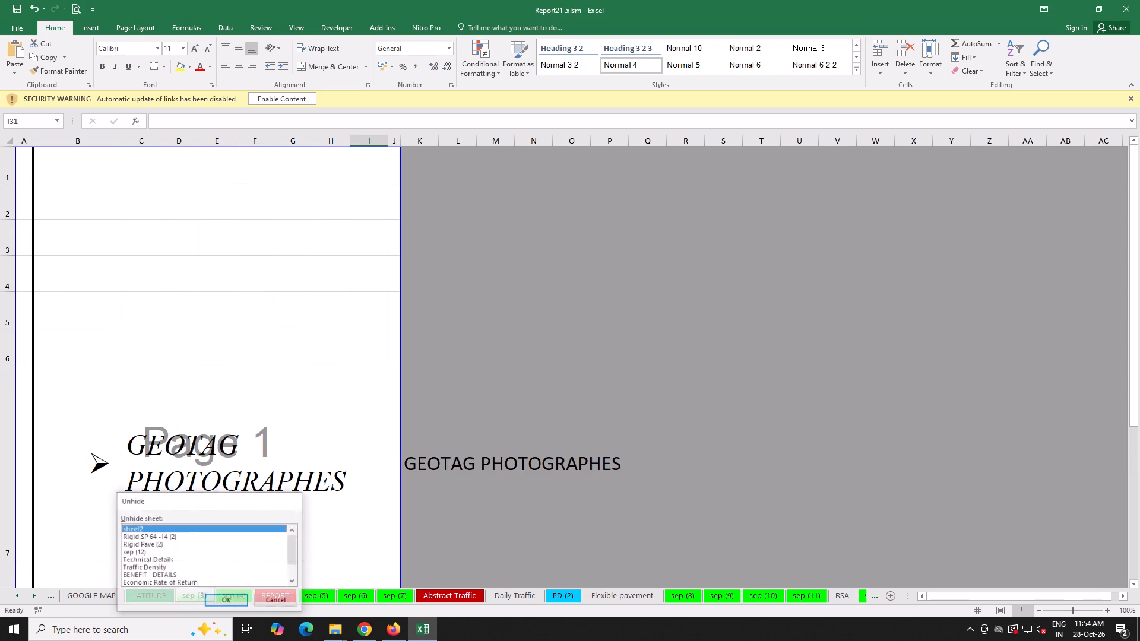
Export the entire workbook as Report21 .pdf into the 13.Dejuri to Nirisha (Barjora) folder.
click(26, 26)
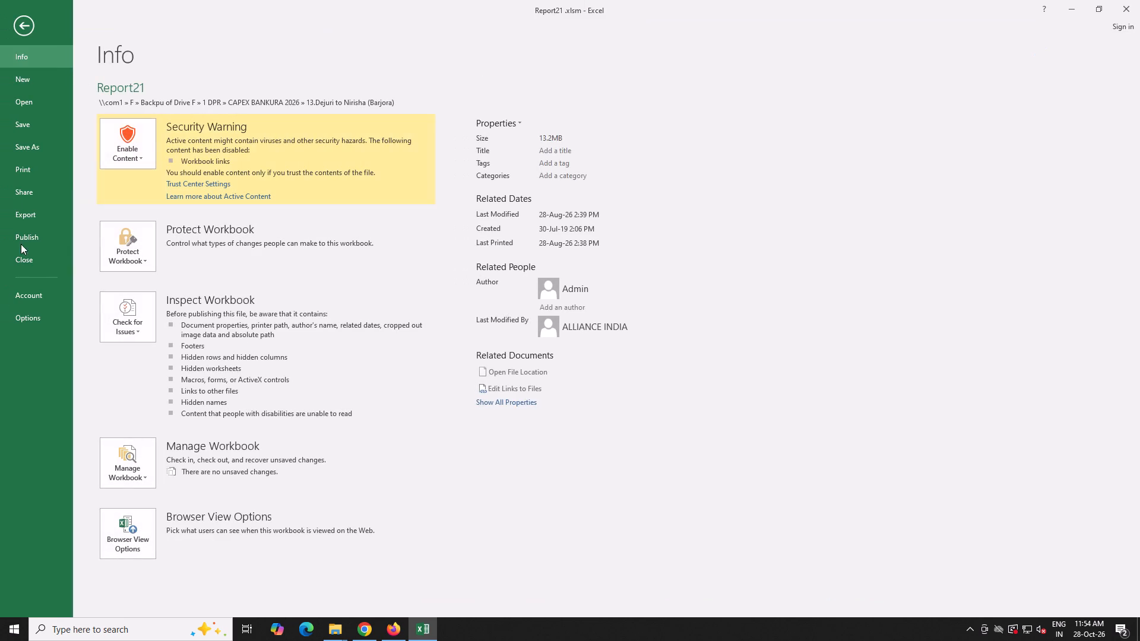
click(27, 211)
click(299, 179)
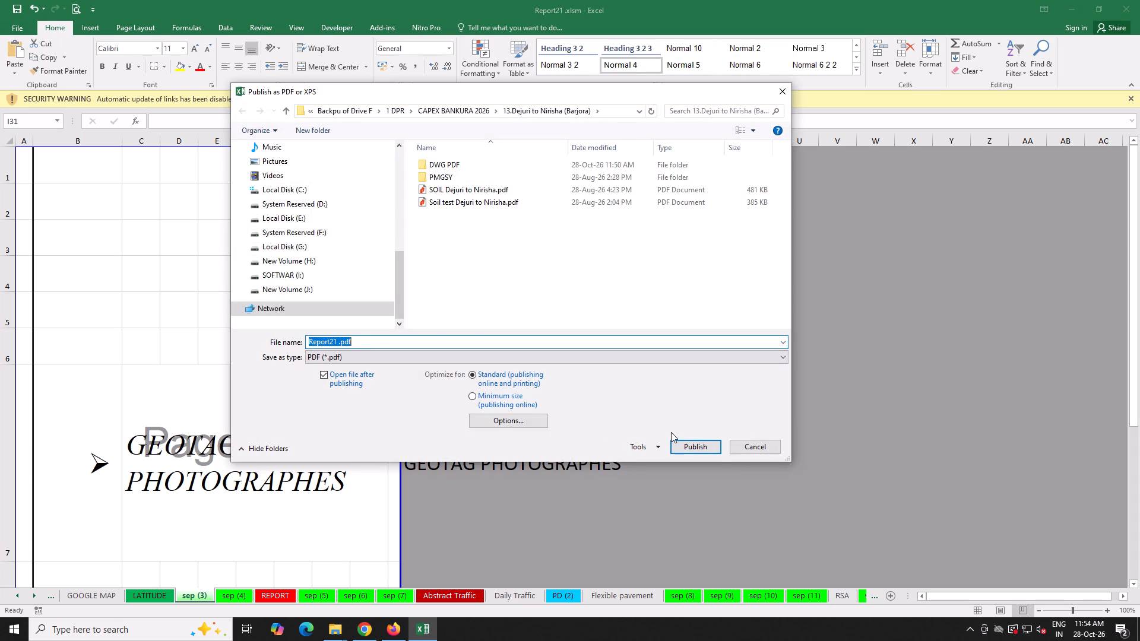
click(500, 417)
click(542, 250)
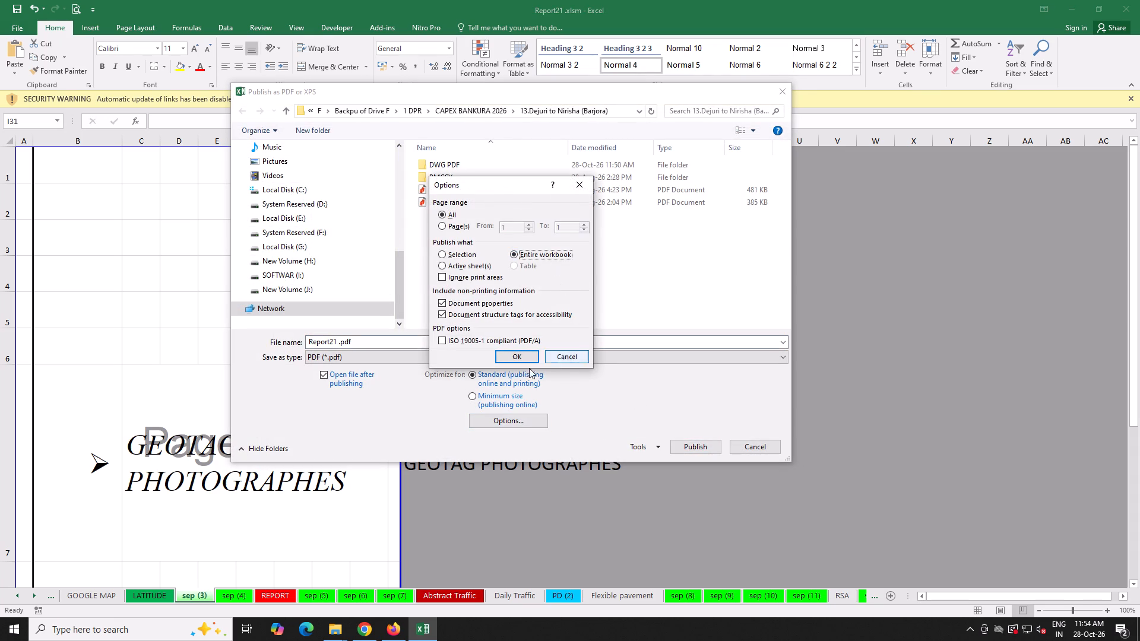
click(522, 358)
click(693, 445)
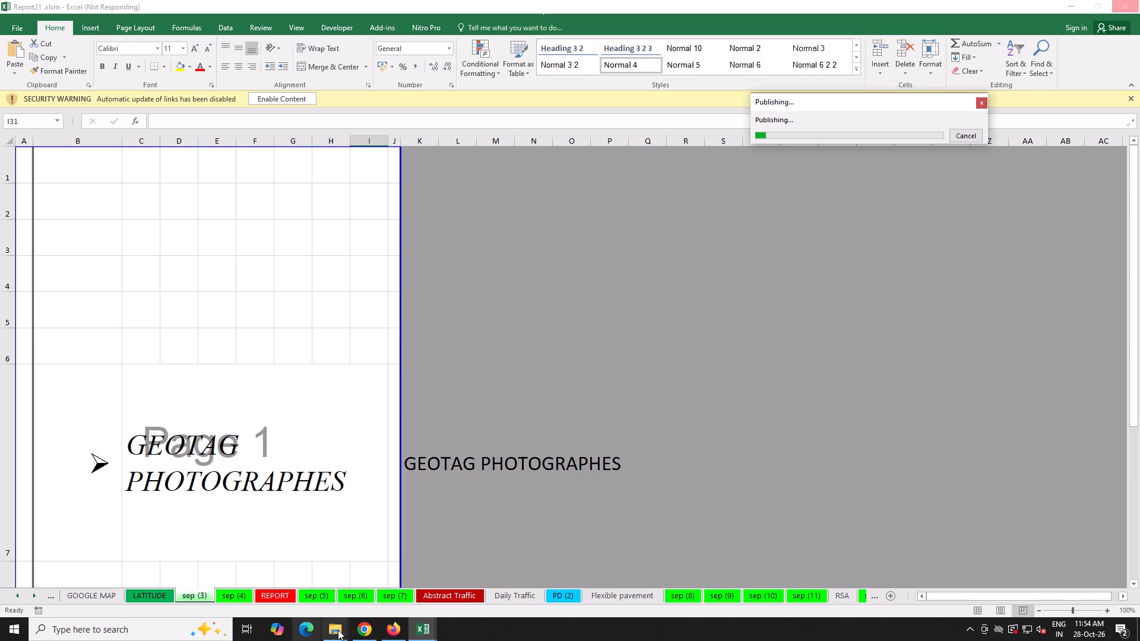
Switch from Excel to the Google Chrome window while the Report21 PDF is publishing.
click(357, 630)
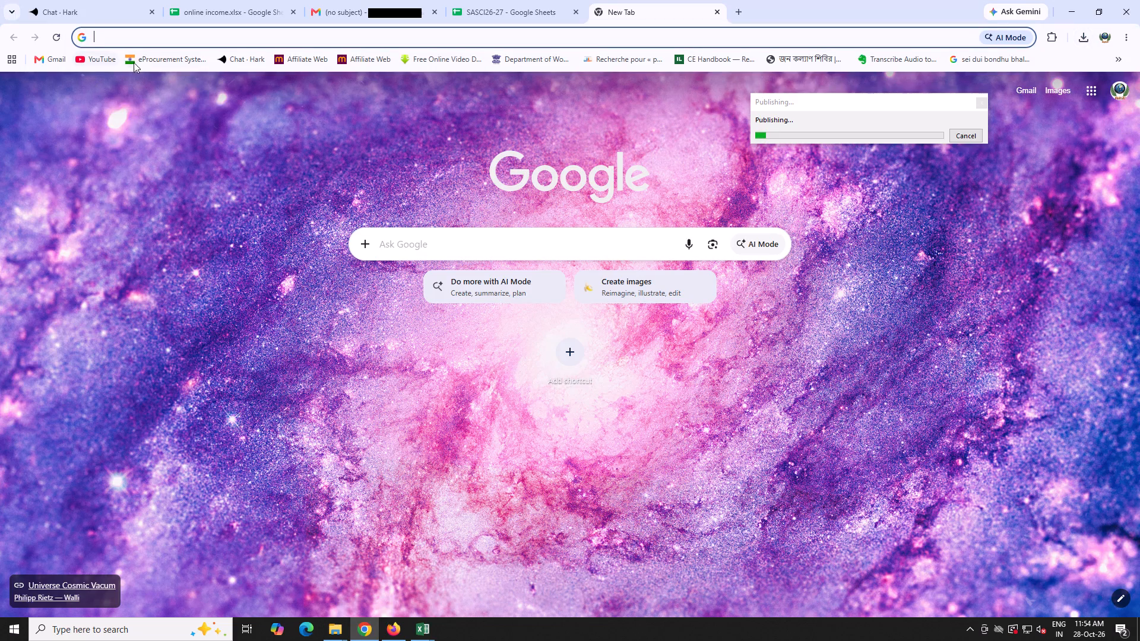
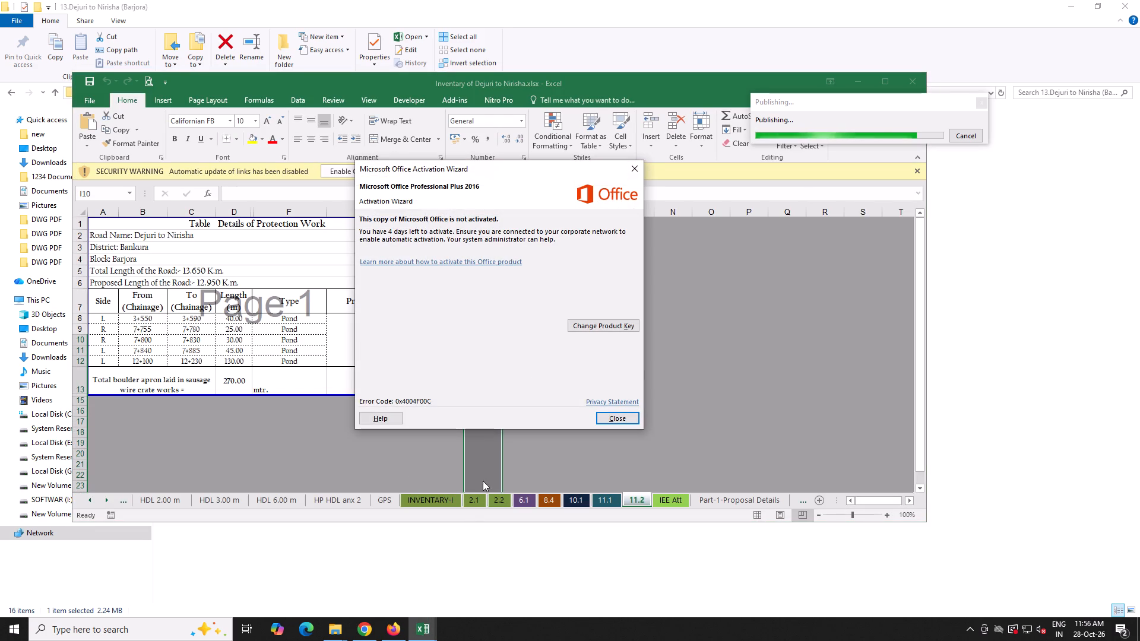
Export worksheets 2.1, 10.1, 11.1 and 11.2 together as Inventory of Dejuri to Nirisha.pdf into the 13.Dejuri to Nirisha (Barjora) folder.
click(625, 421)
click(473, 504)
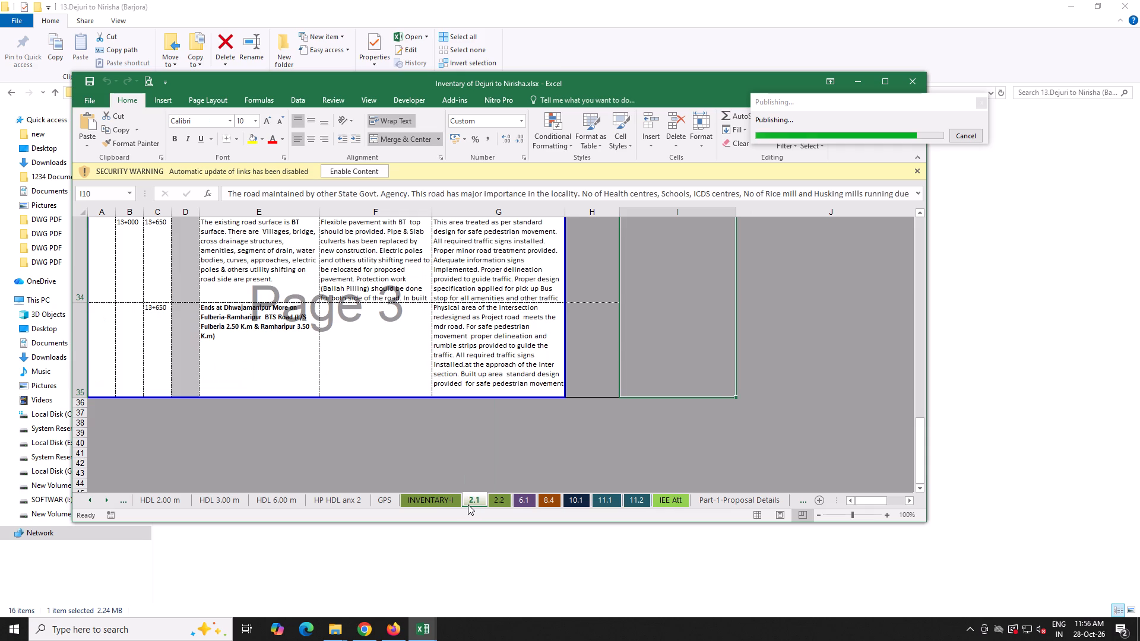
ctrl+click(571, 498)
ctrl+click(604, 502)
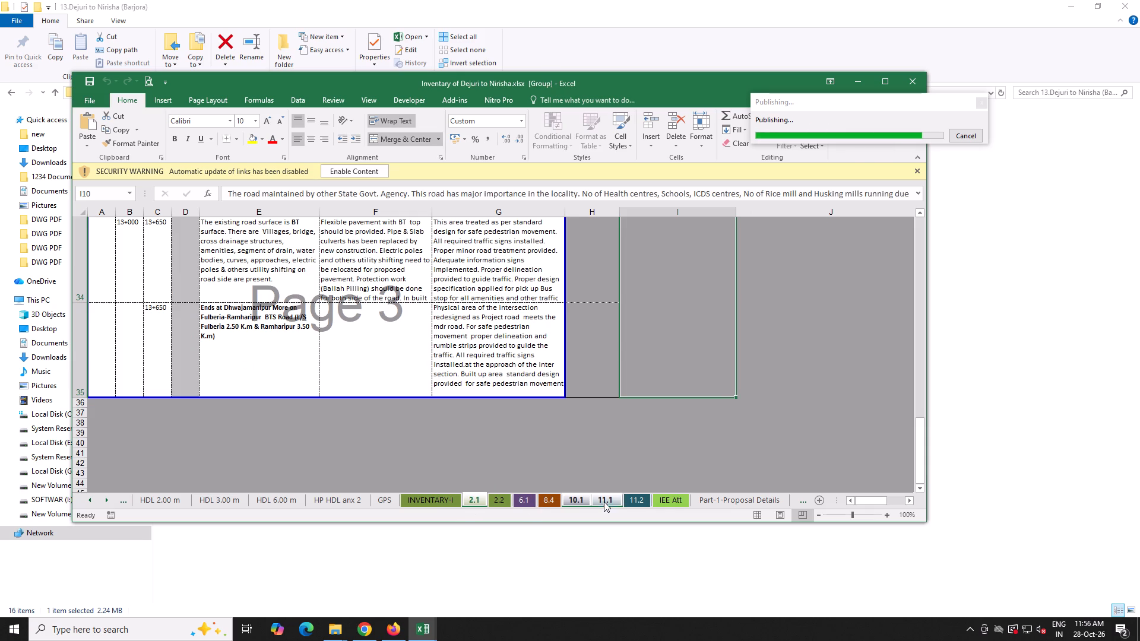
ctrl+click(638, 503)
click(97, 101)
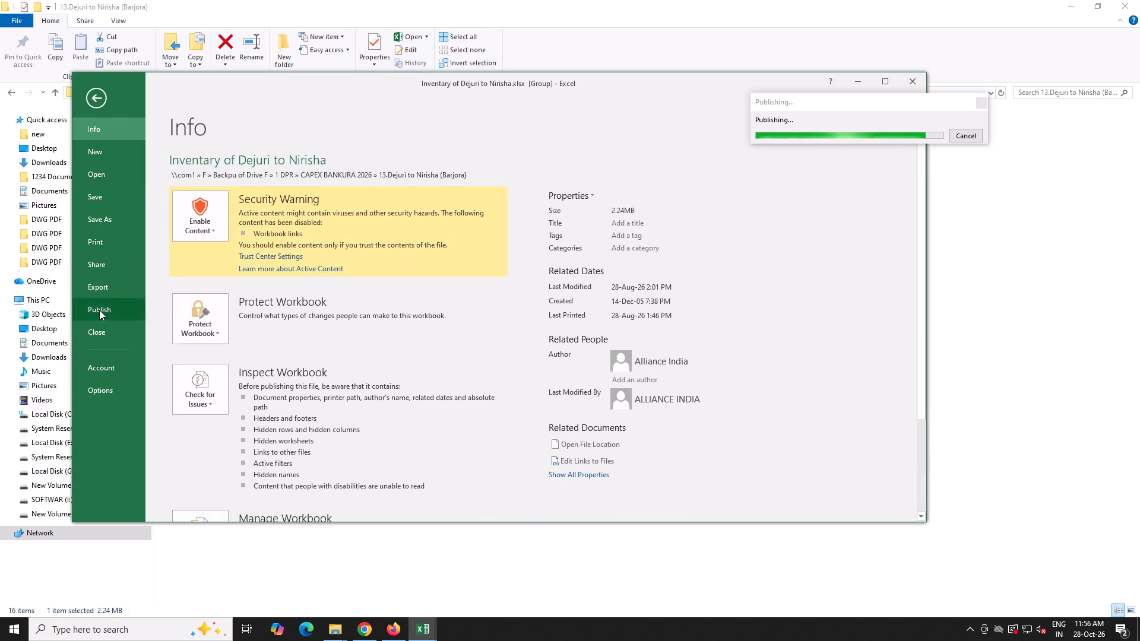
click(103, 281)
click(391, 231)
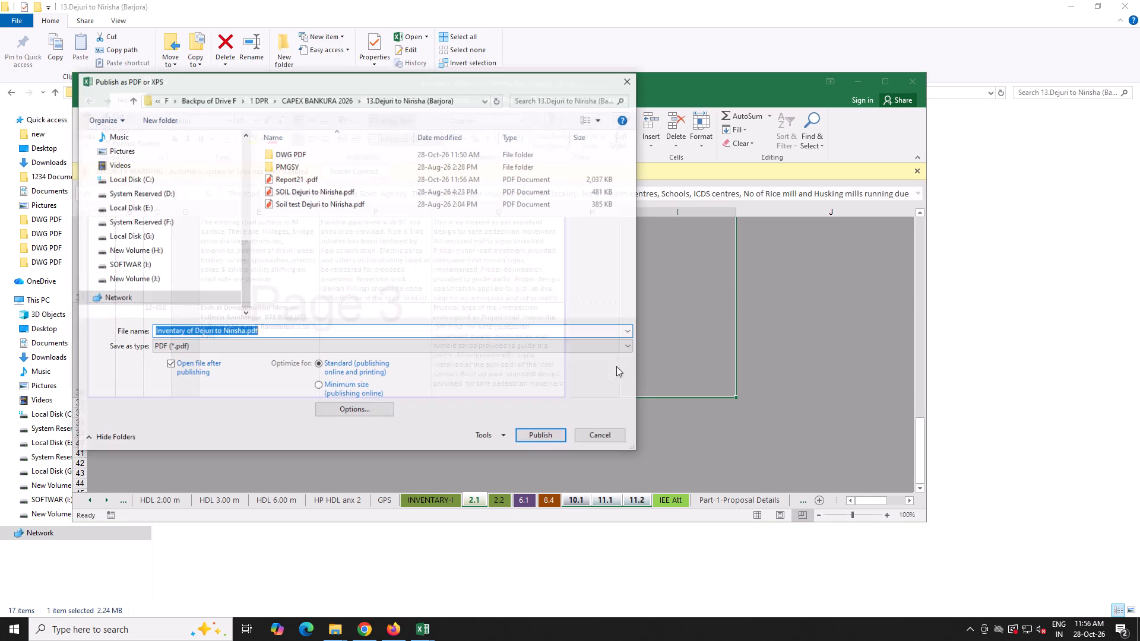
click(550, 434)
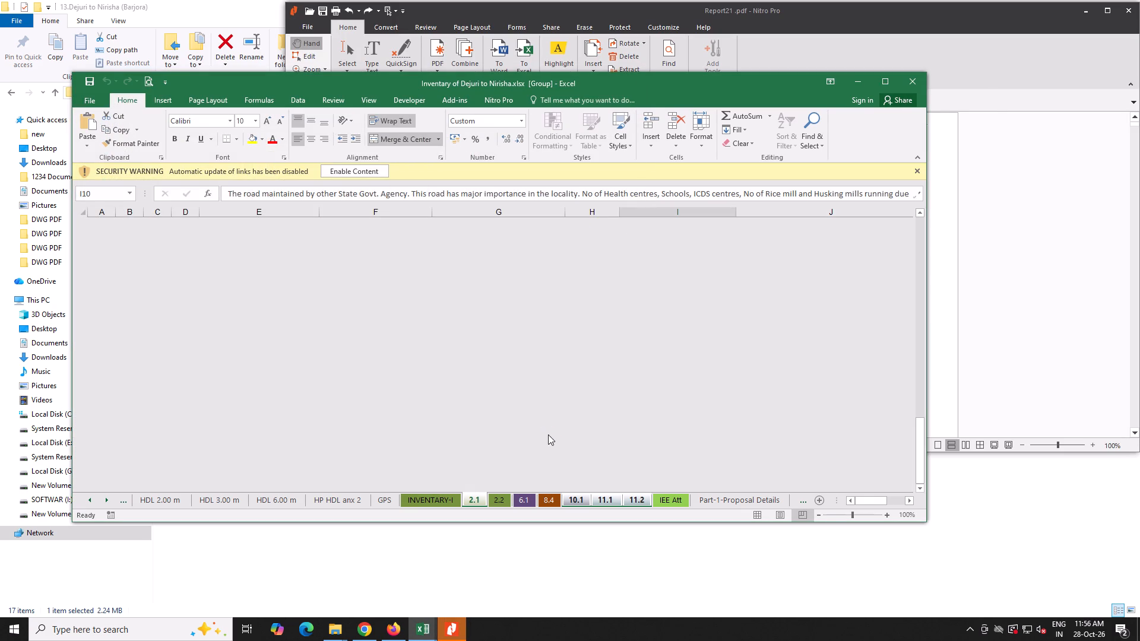
Close the exported Report21 PDF in Nitro Pro.
click(1047, 204)
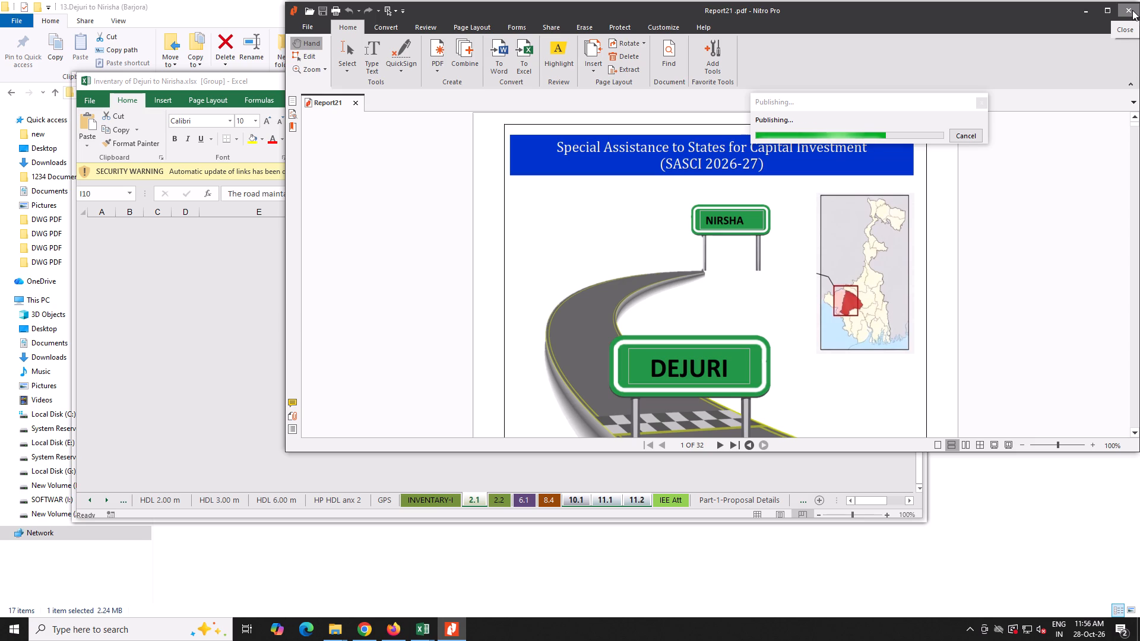
click(1132, 10)
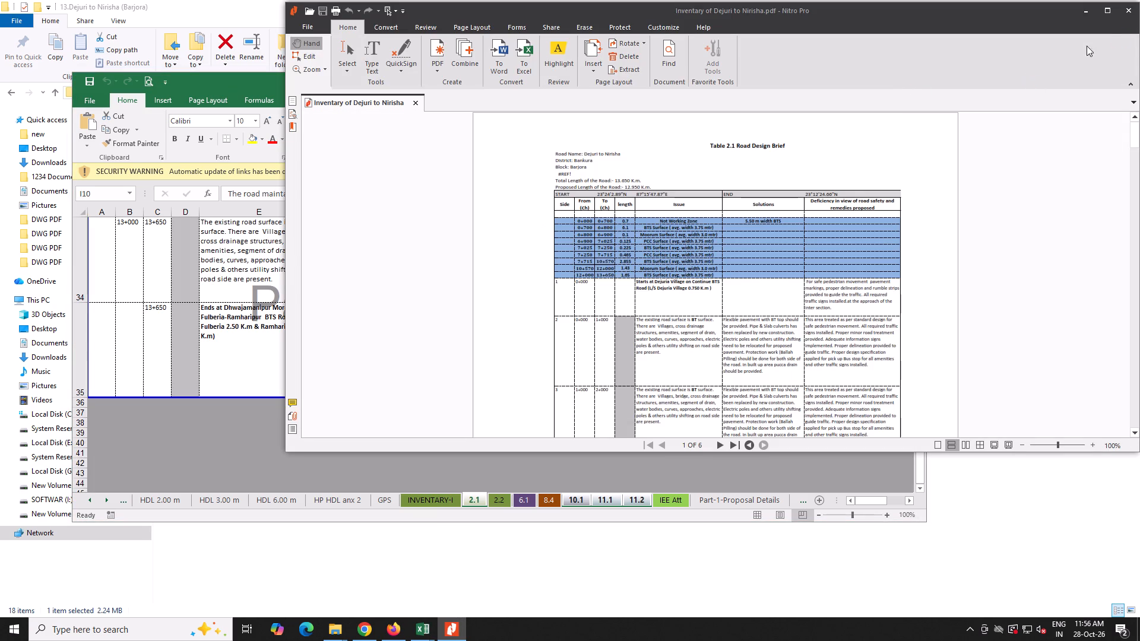
Check the pages of the exported Inventory of Dejuri to Nirisha PDF, including the CD structures list, and close it.
scroll(788, 318, down, 12)
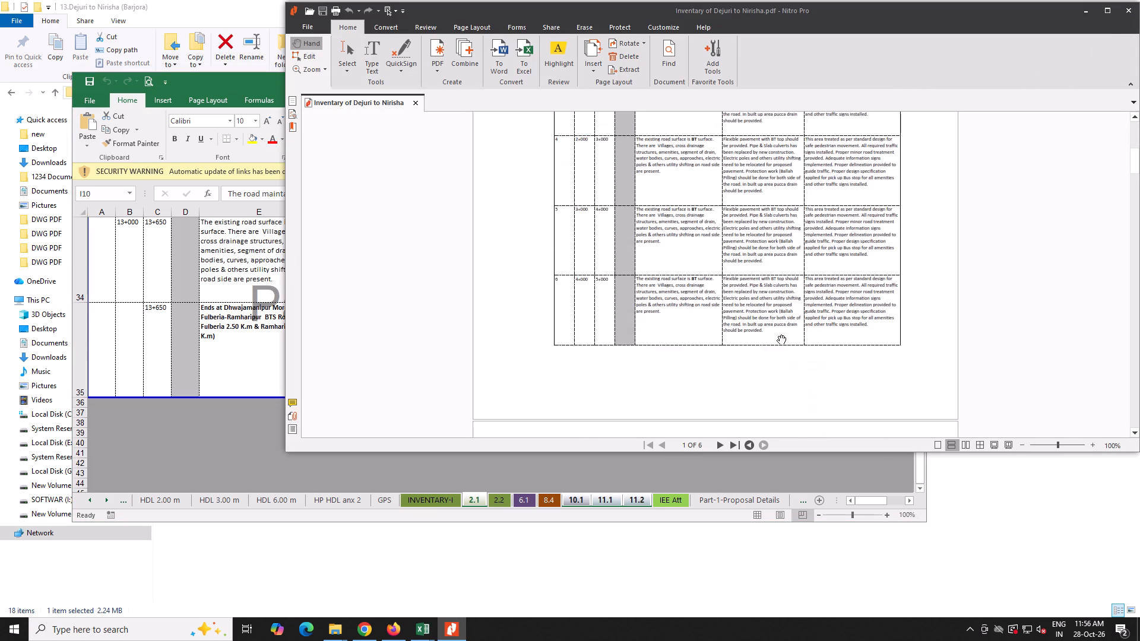
scroll(777, 335, down, 3)
scroll(778, 341, up, 5)
scroll(780, 337, down, 17)
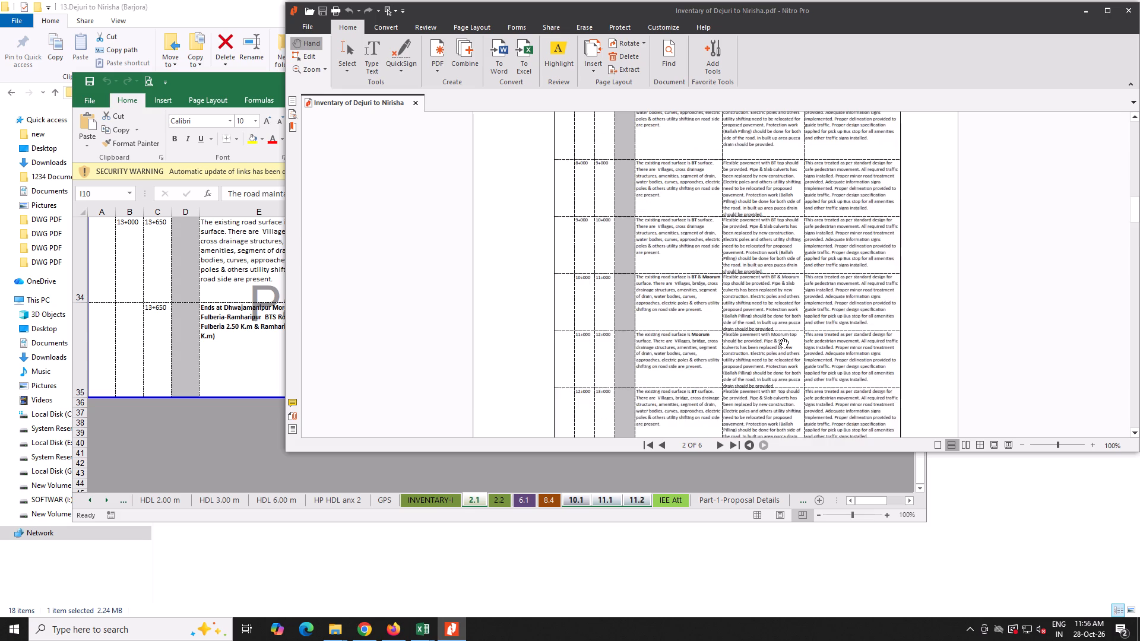
scroll(780, 338, down, 20)
scroll(780, 338, down, 6)
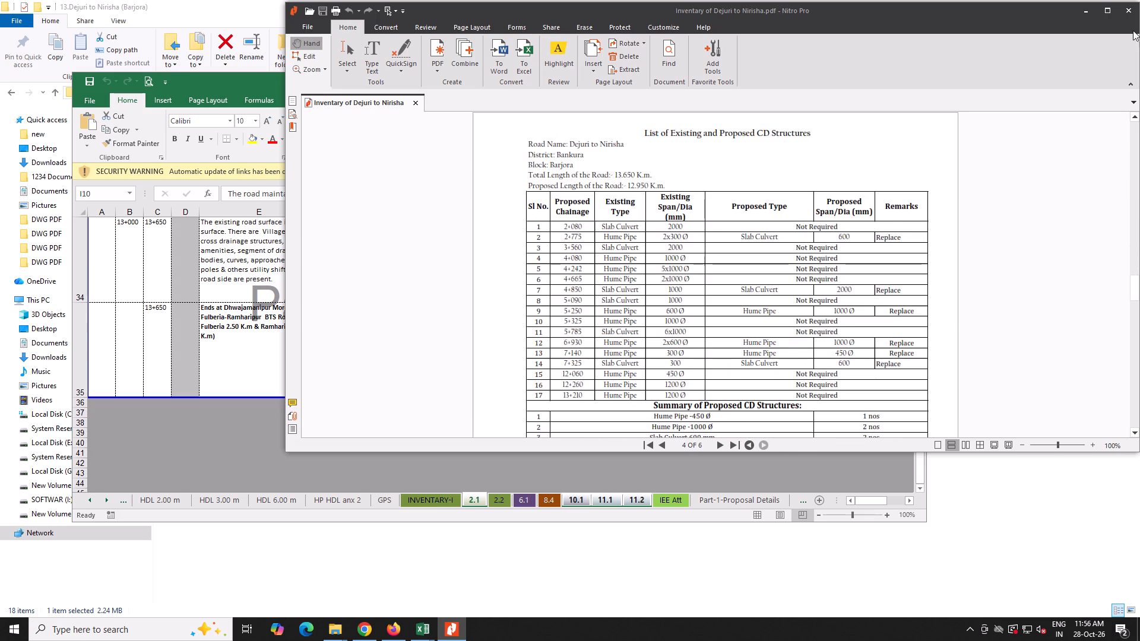
click(1127, 11)
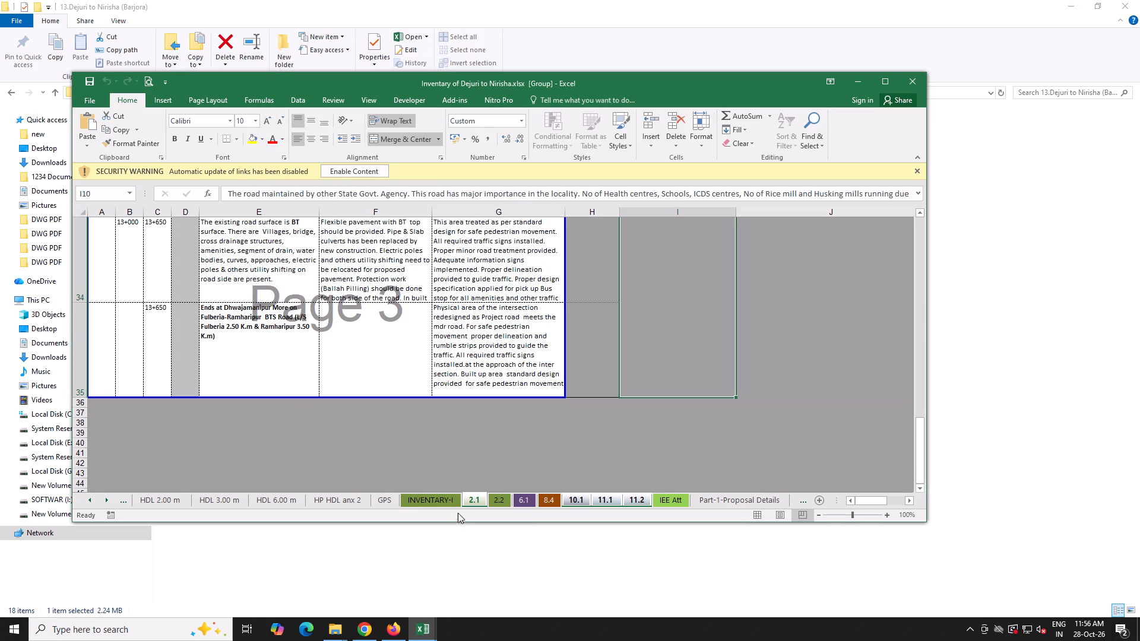
Group the INVENTORY-I, 10.1, 11.1 and 11.2 worksheets in the inventory workbook.
click(434, 503)
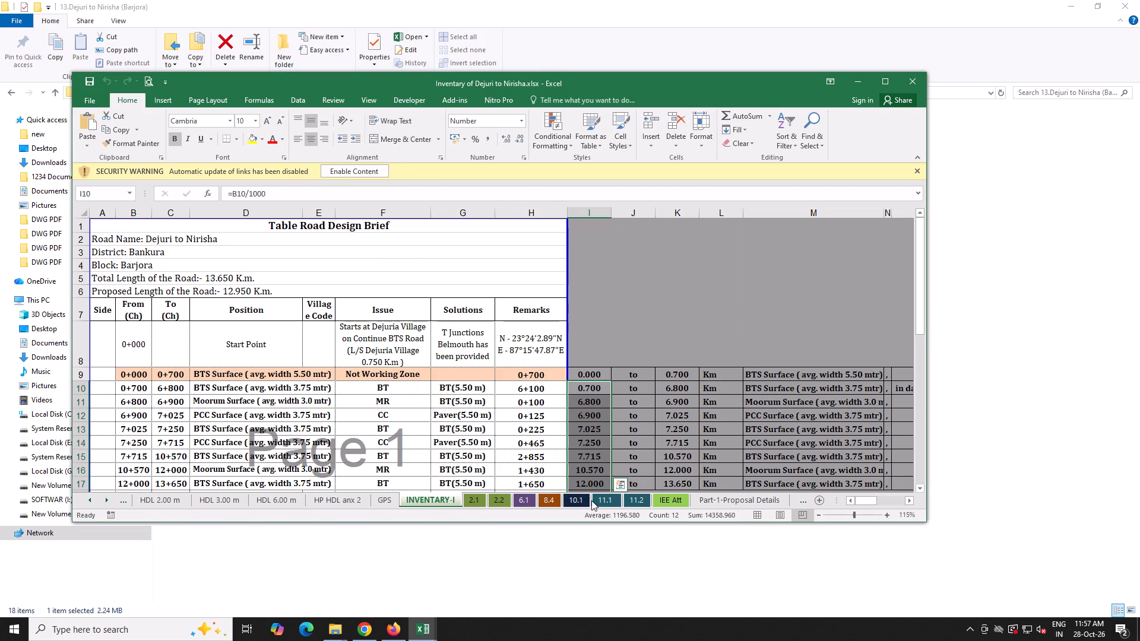
ctrl+click(581, 499)
ctrl+click(610, 499)
ctrl+click(632, 500)
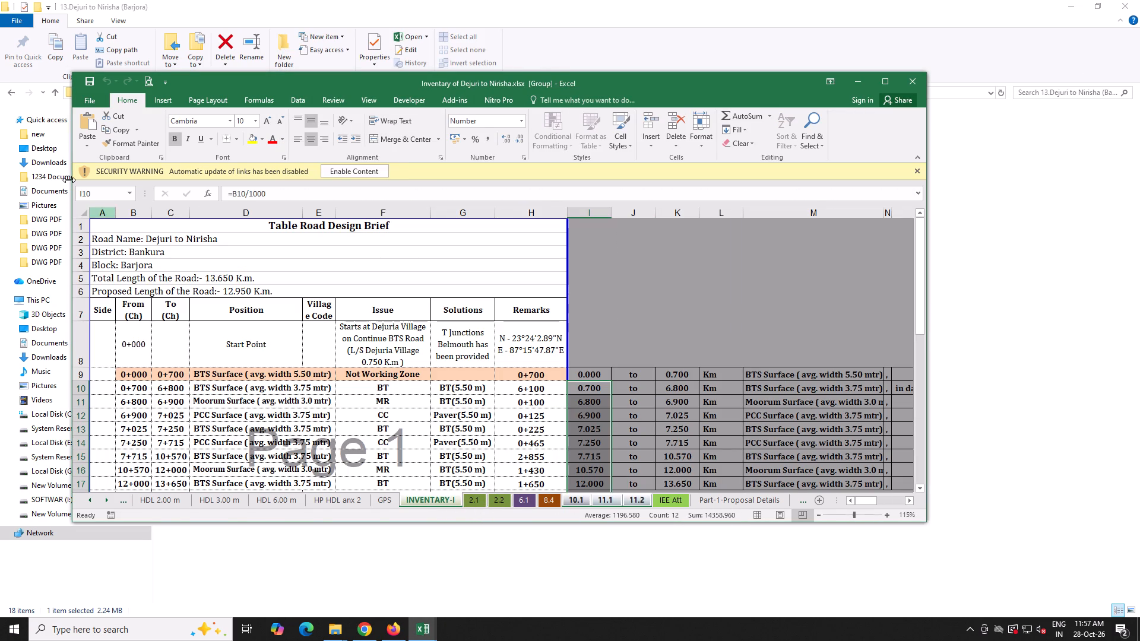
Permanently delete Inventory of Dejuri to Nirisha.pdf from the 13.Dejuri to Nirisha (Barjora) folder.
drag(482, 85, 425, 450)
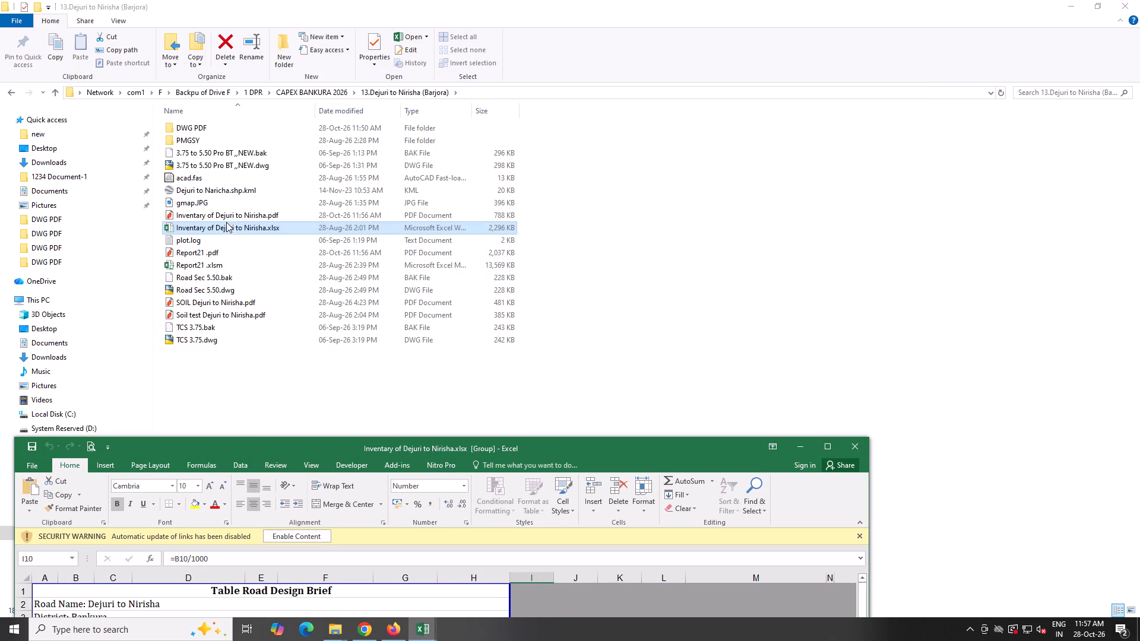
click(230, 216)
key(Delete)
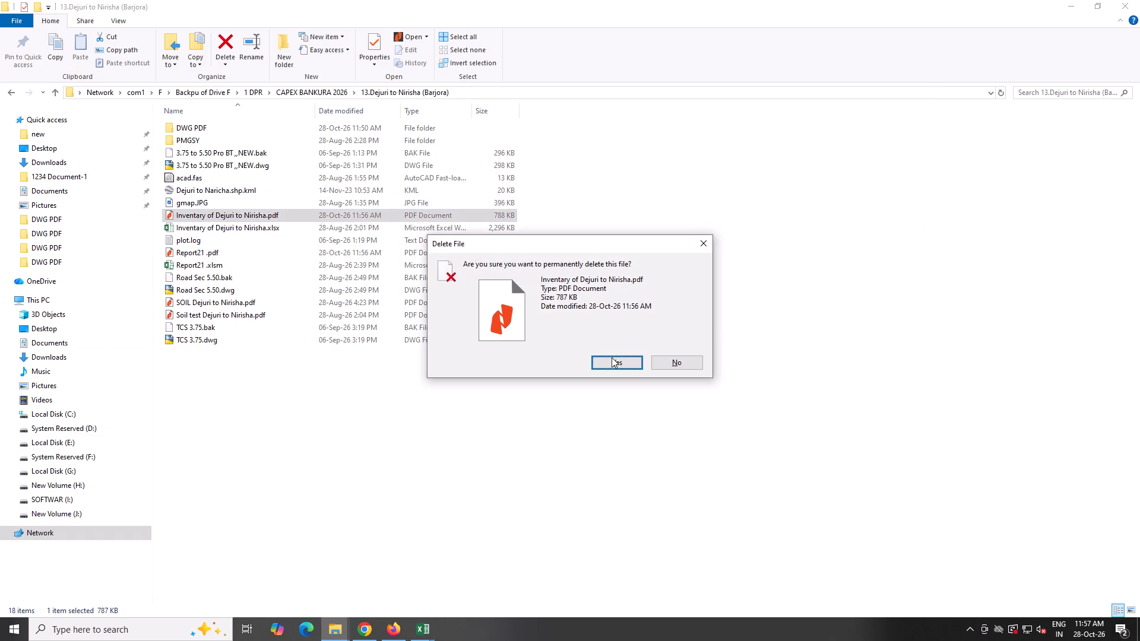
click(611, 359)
Export the grouped inventory worksheets as Inventory of Dejuri to Nirisha.pdf.
click(1066, 4)
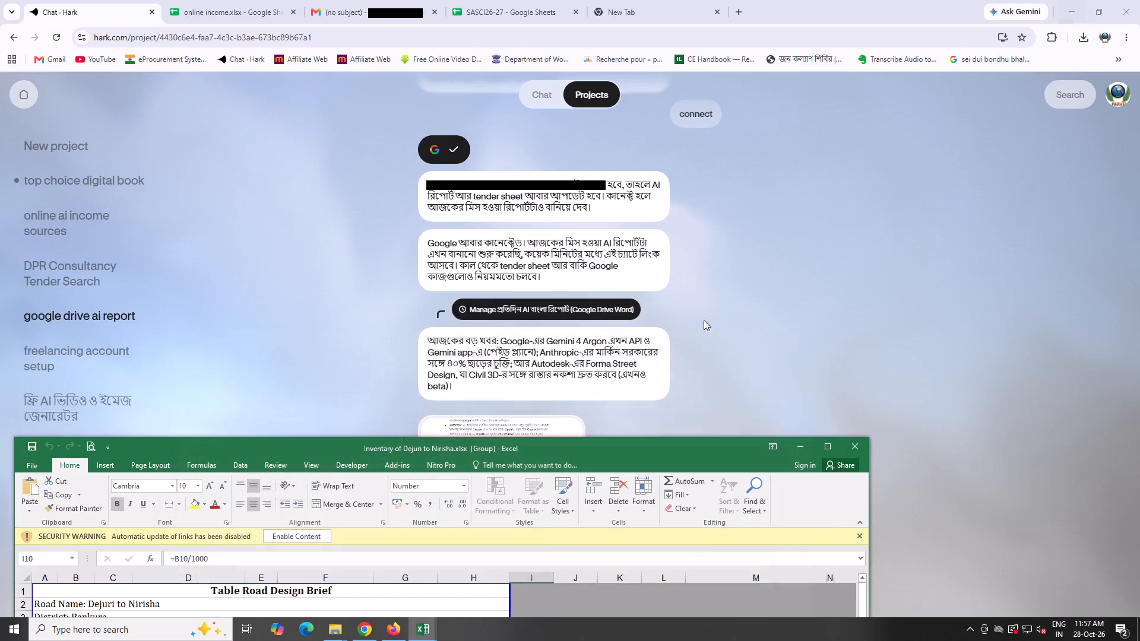
scroll(575, 386, down, 2)
drag(518, 447, 716, 69)
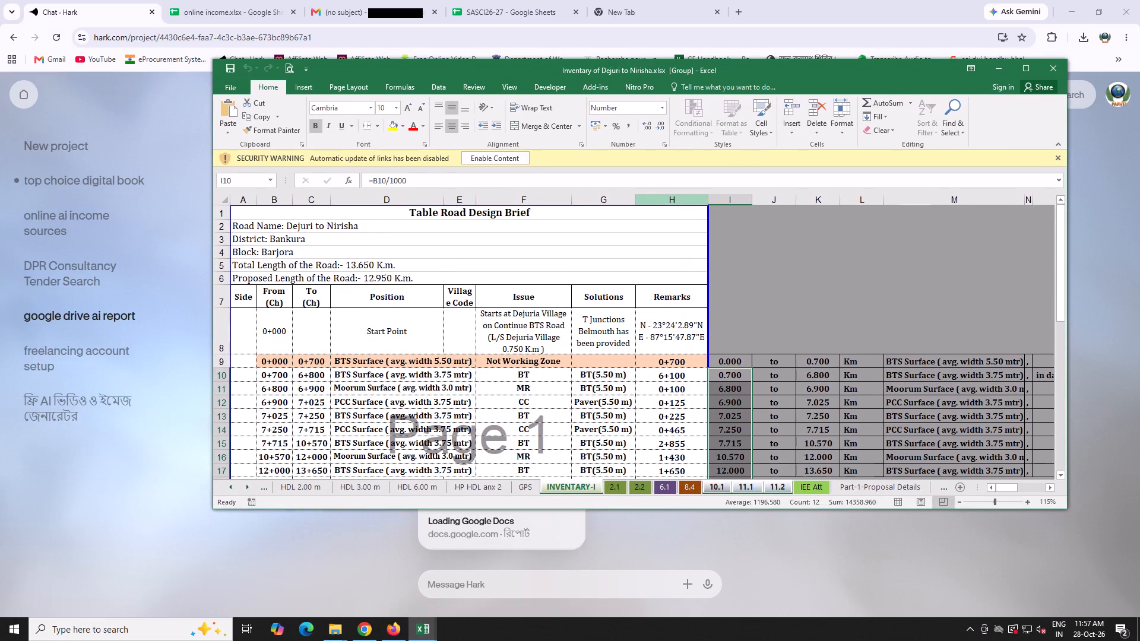
click(232, 89)
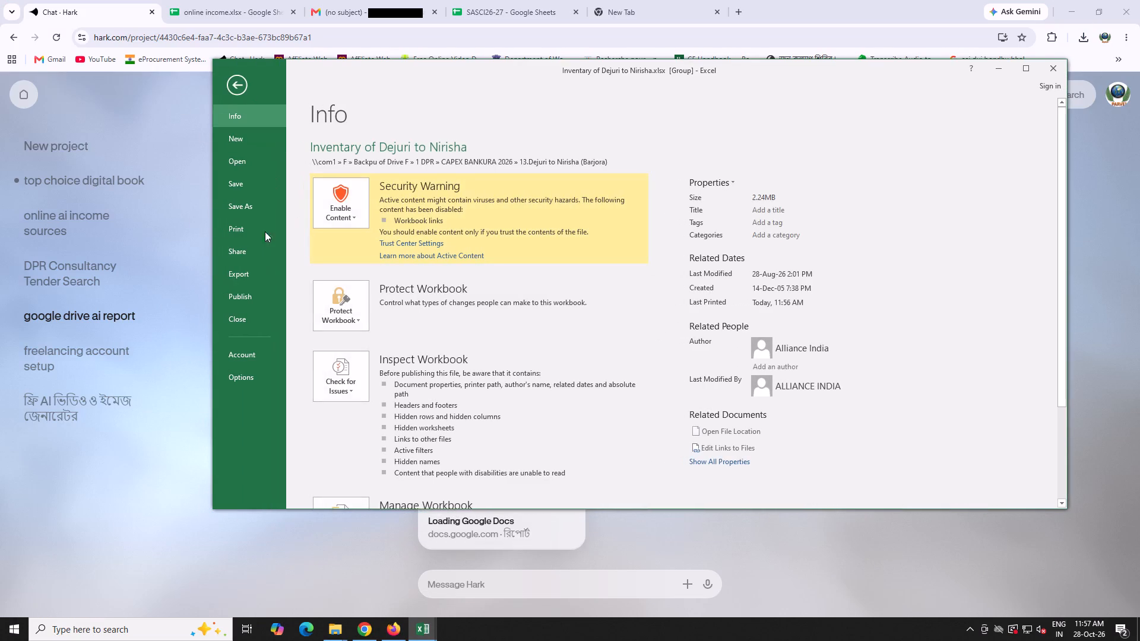
click(258, 275)
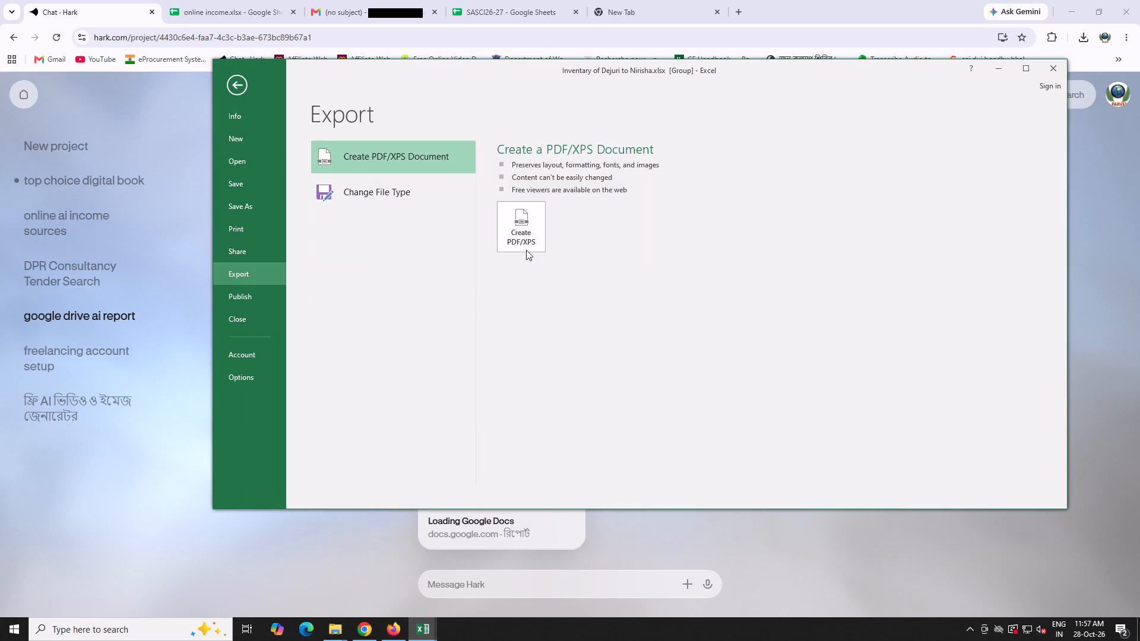
click(521, 243)
click(689, 420)
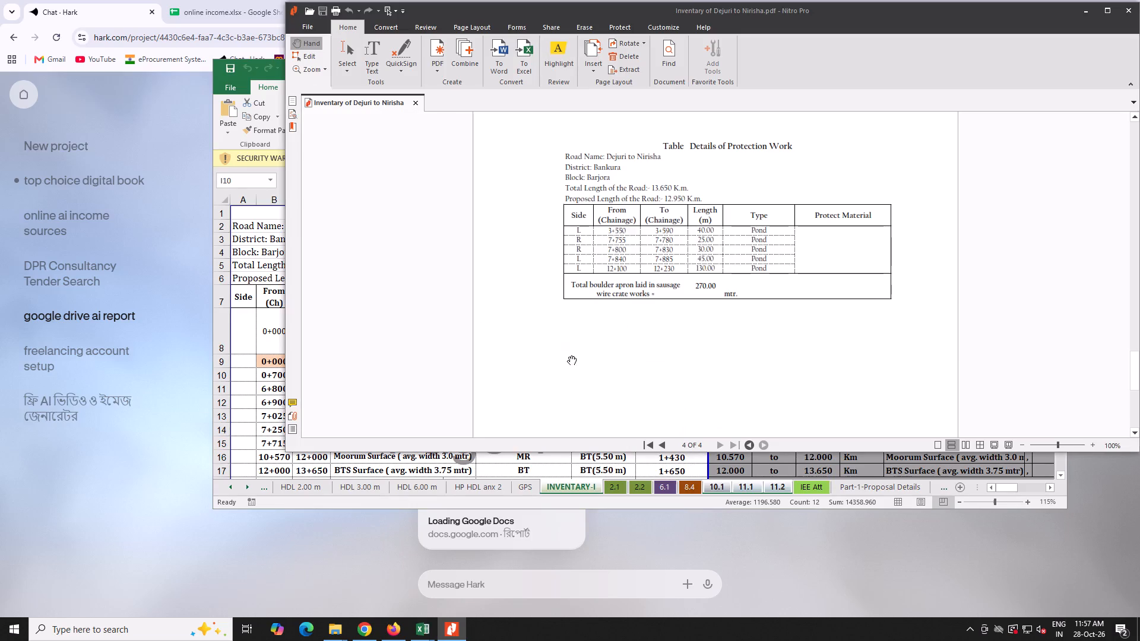
Check the pages of the newly exported inventory PDF, from the protection work table back to the road design brief.
scroll(572, 352, up, 20)
scroll(572, 352, up, 4)
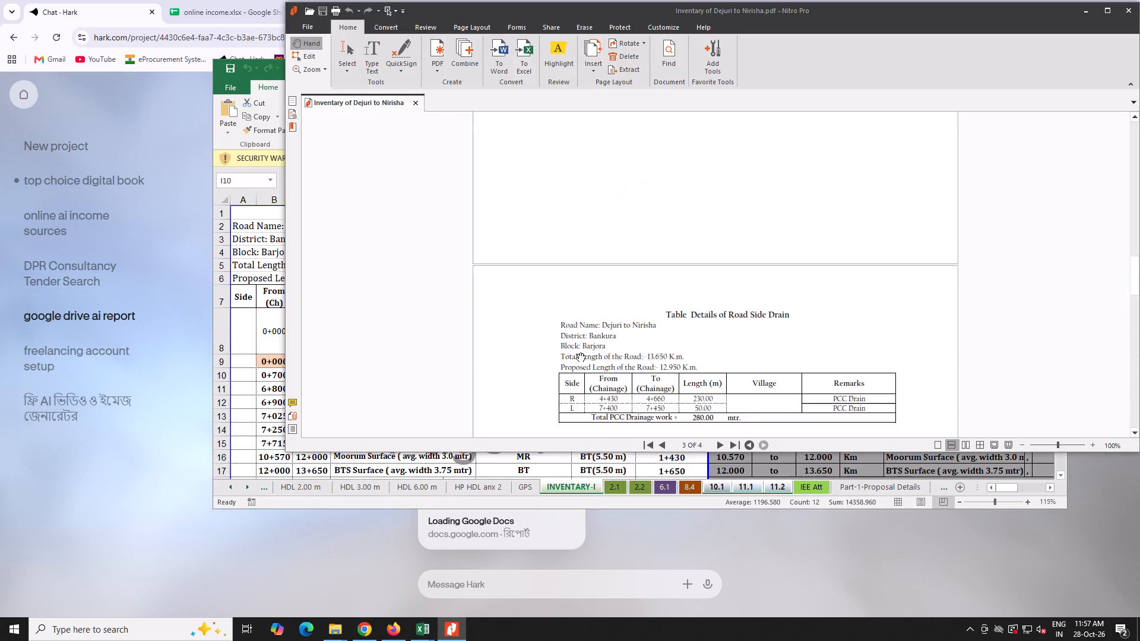
scroll(577, 353, up, 20)
scroll(577, 353, up, 8)
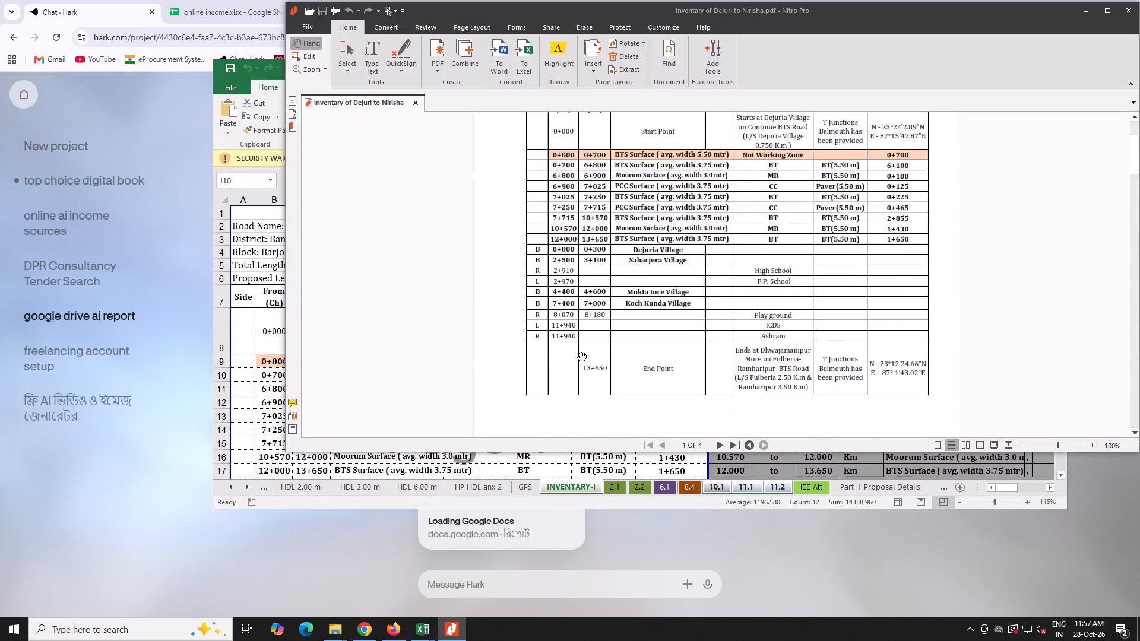
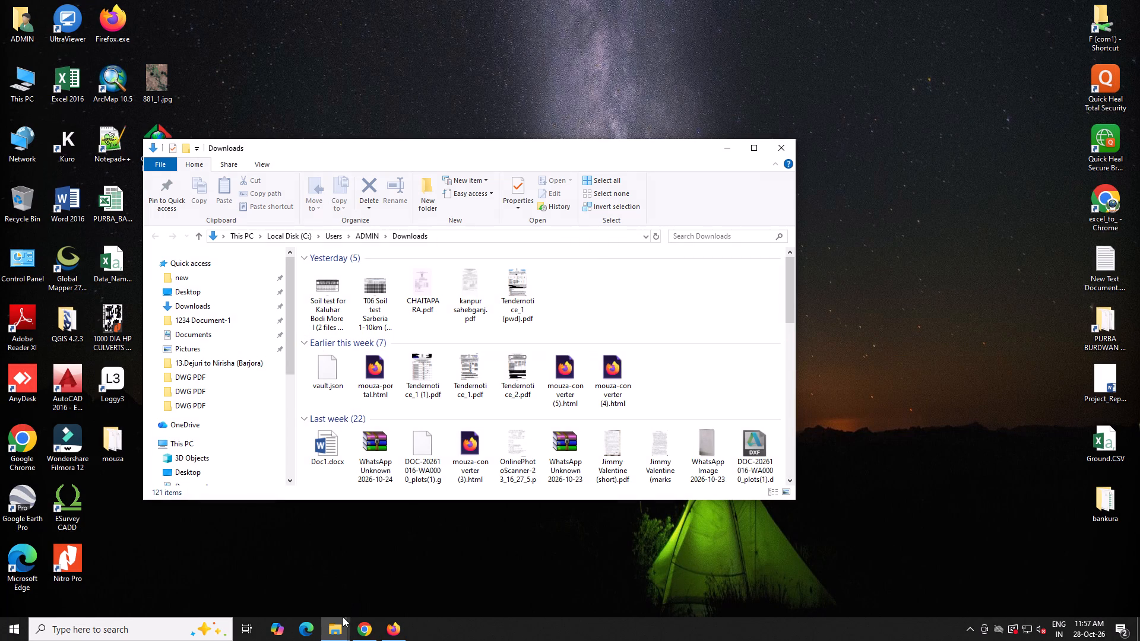
Bring up the 13.Dejuri to Nirisha (Barjora) folder window.
click(334, 627)
click(259, 588)
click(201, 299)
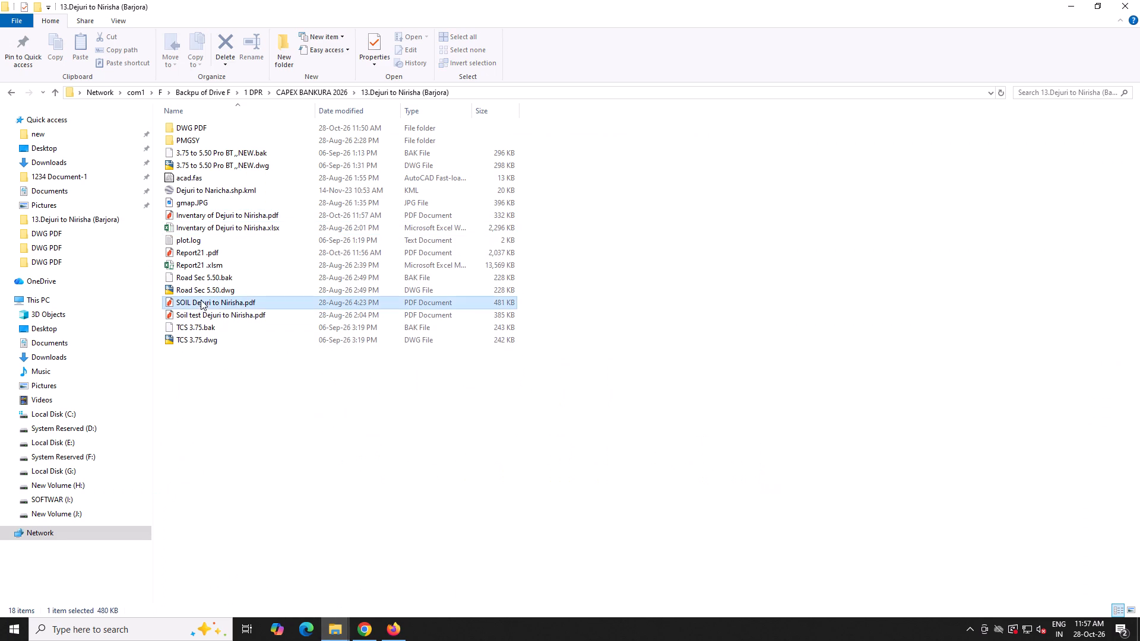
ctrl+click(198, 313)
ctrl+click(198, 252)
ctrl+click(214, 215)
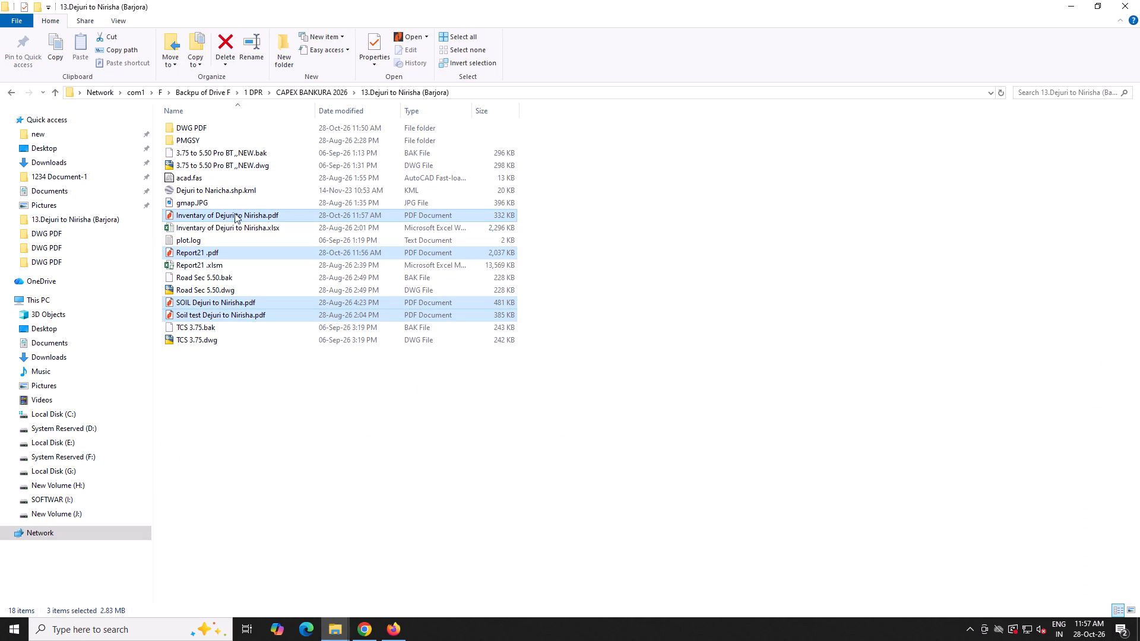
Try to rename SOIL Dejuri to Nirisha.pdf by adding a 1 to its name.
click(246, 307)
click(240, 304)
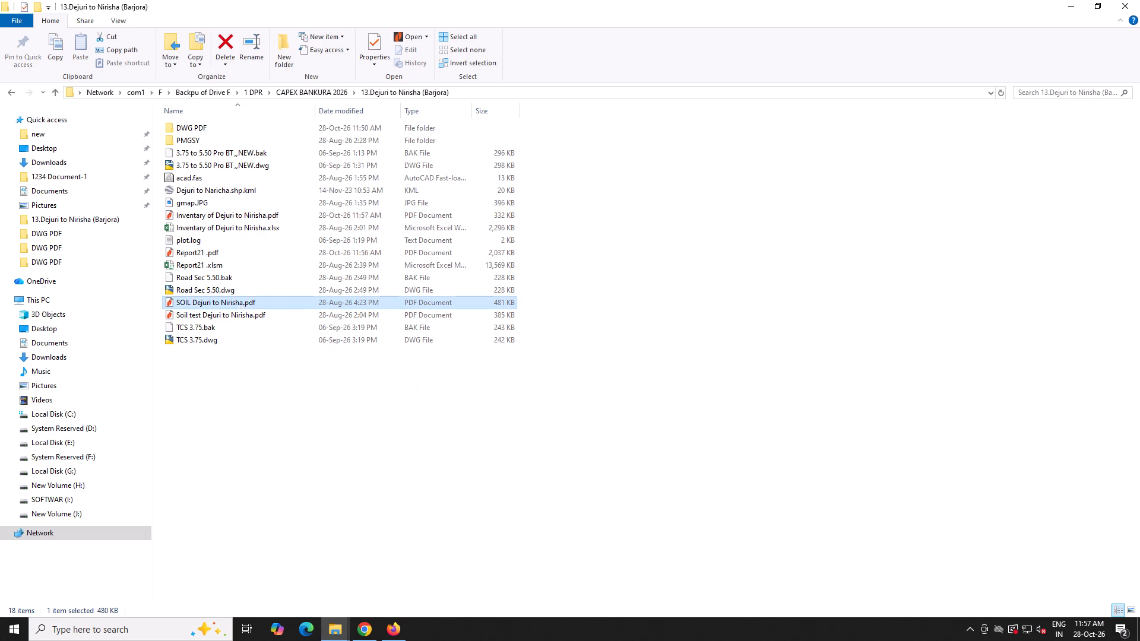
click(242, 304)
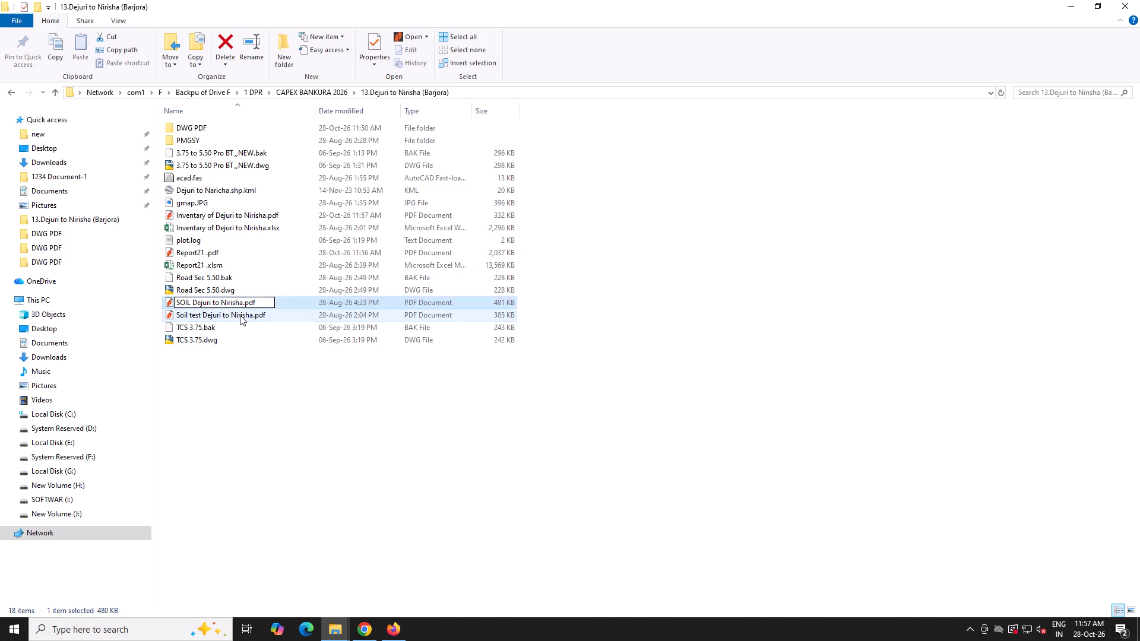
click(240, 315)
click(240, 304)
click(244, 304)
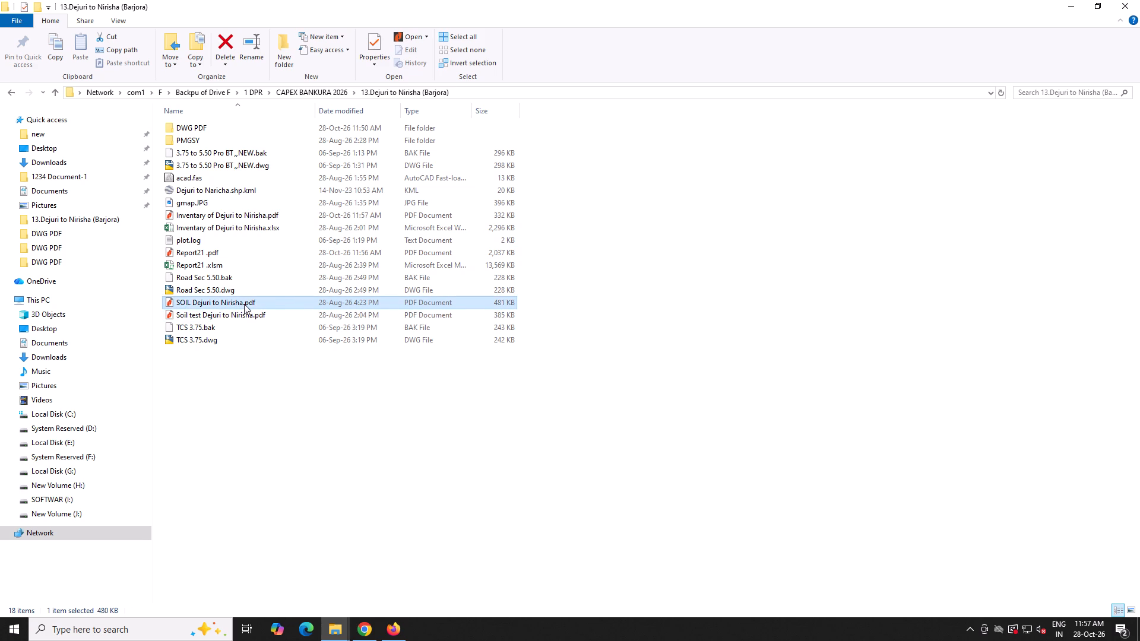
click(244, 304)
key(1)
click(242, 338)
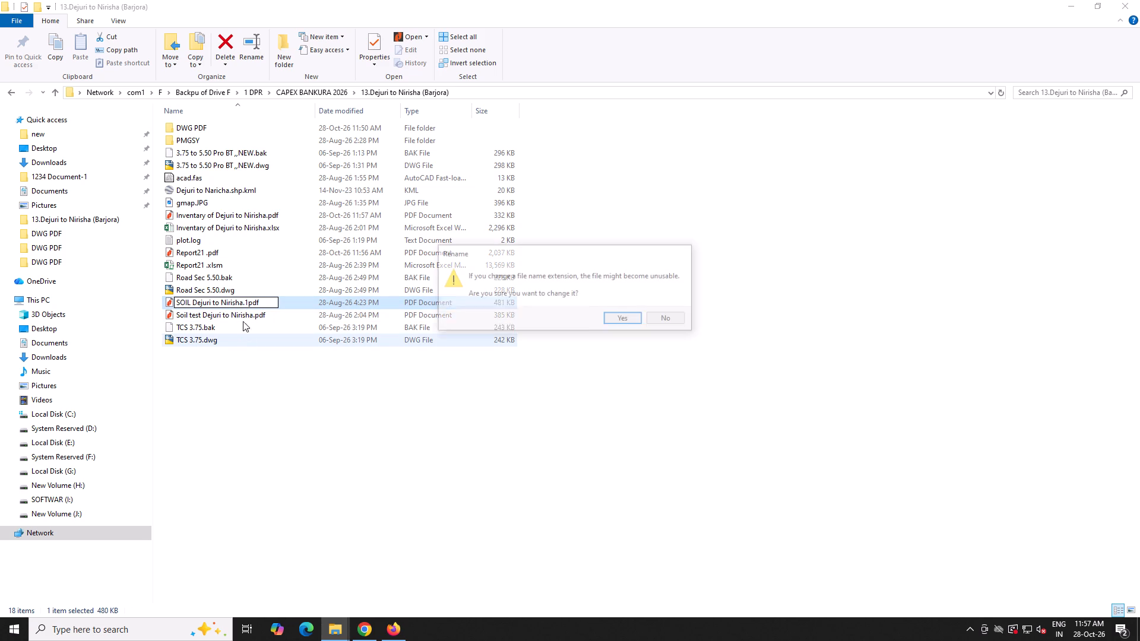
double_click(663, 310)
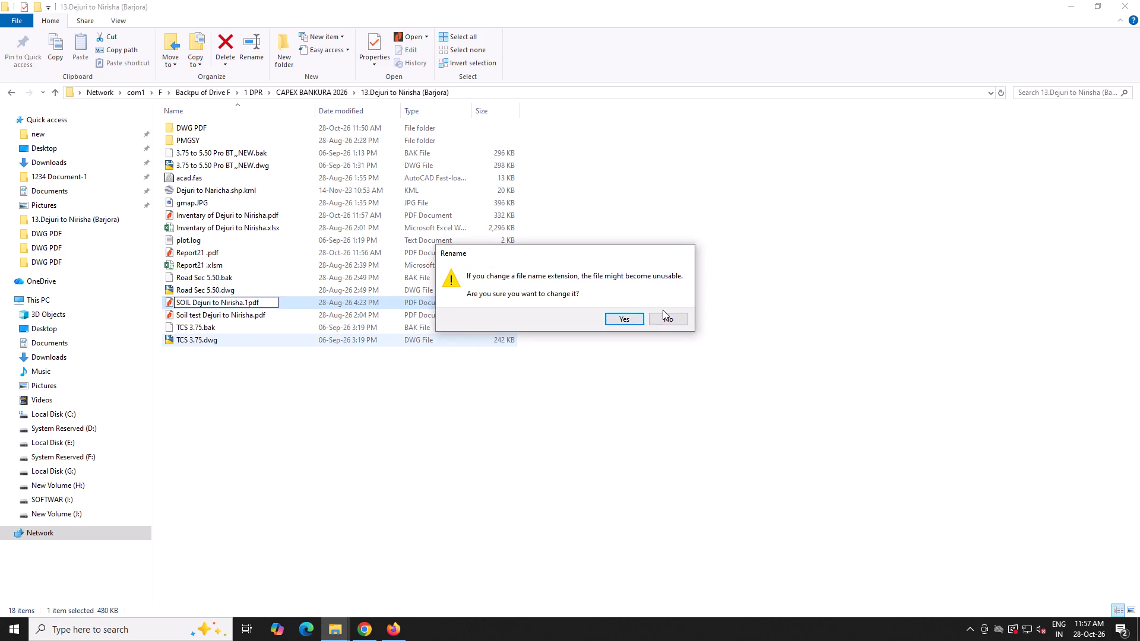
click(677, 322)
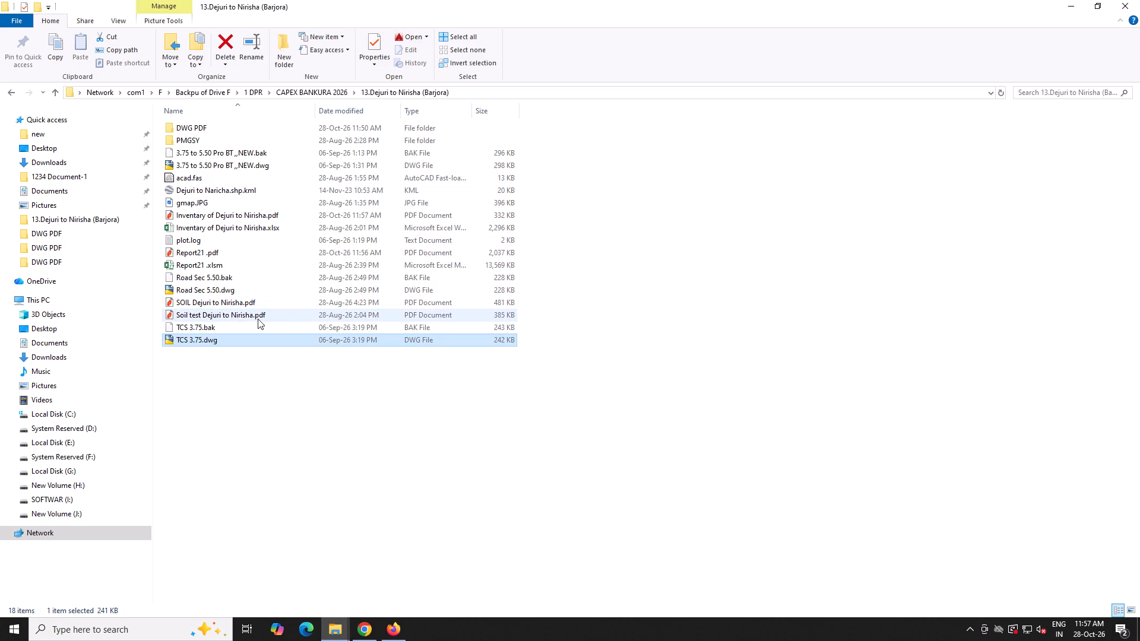
Rename SOIL Dejuri to Nirisha.pdf as SOIL Dejuri to Nirisha1.pdf.
click(242, 302)
click(251, 305)
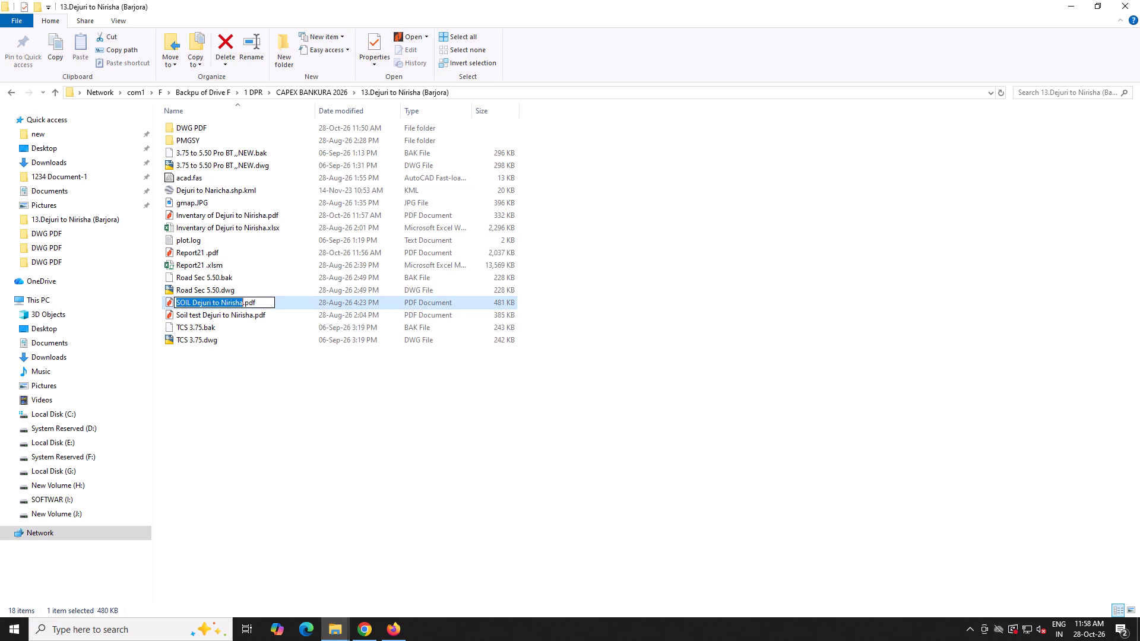
click(243, 304)
key(1)
click(259, 313)
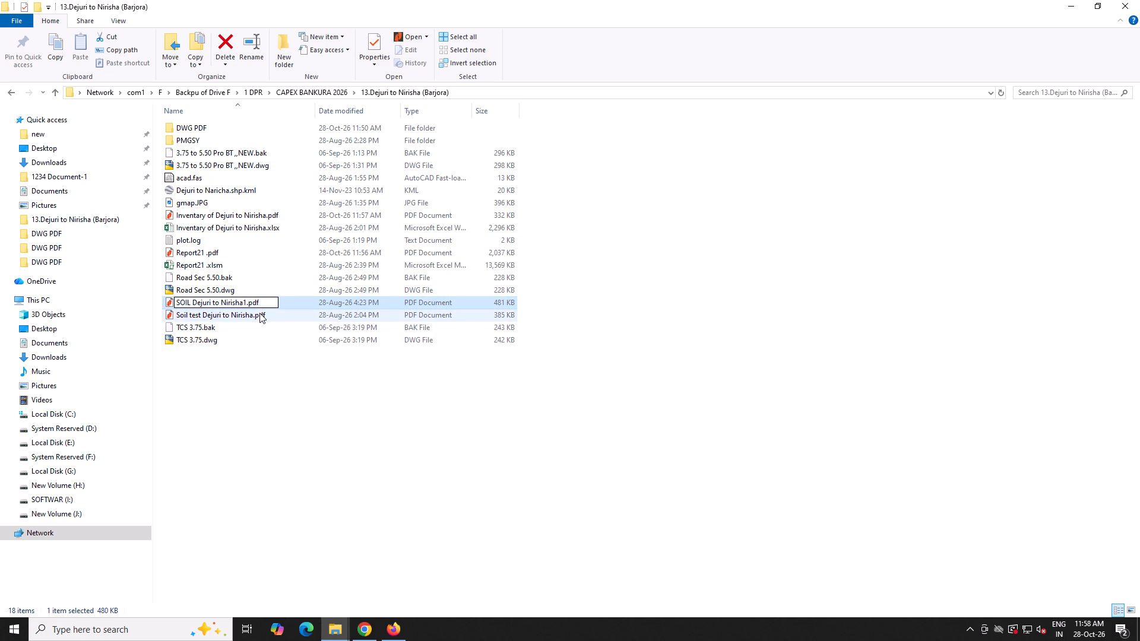
Move the two Dejuri to Nirisha soil PDFs, Report21 .pdf and Inventary of Dejuri to Nirisha.pdf into the DWG PDF subfolder.
click(256, 303)
ctrl+click(254, 312)
drag(246, 312, 277, 154)
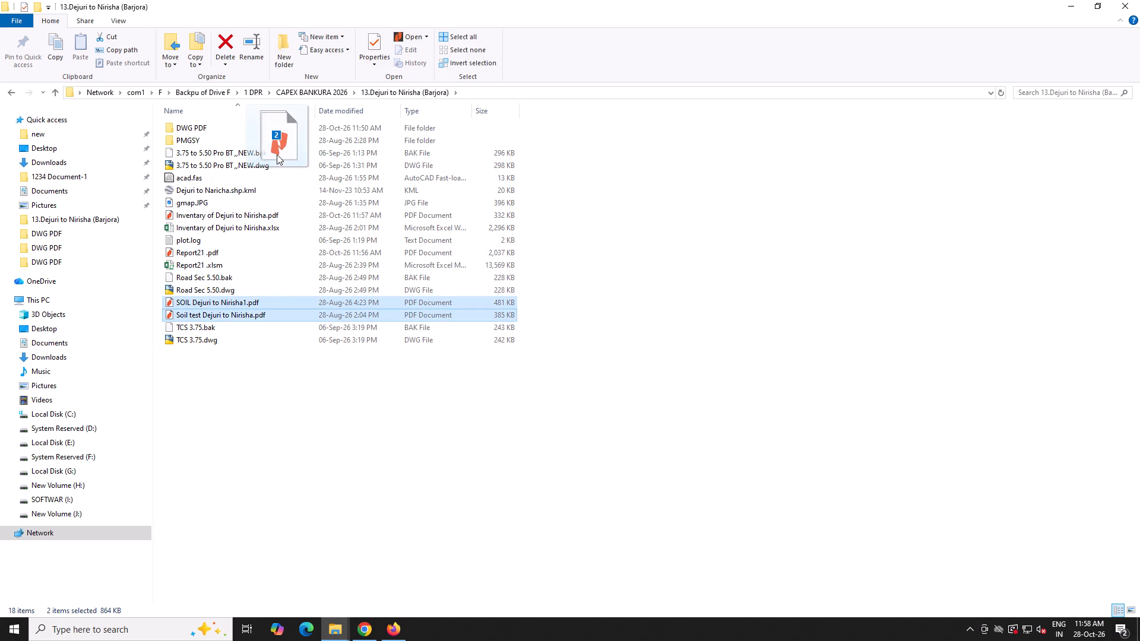
drag(277, 154, 273, 132)
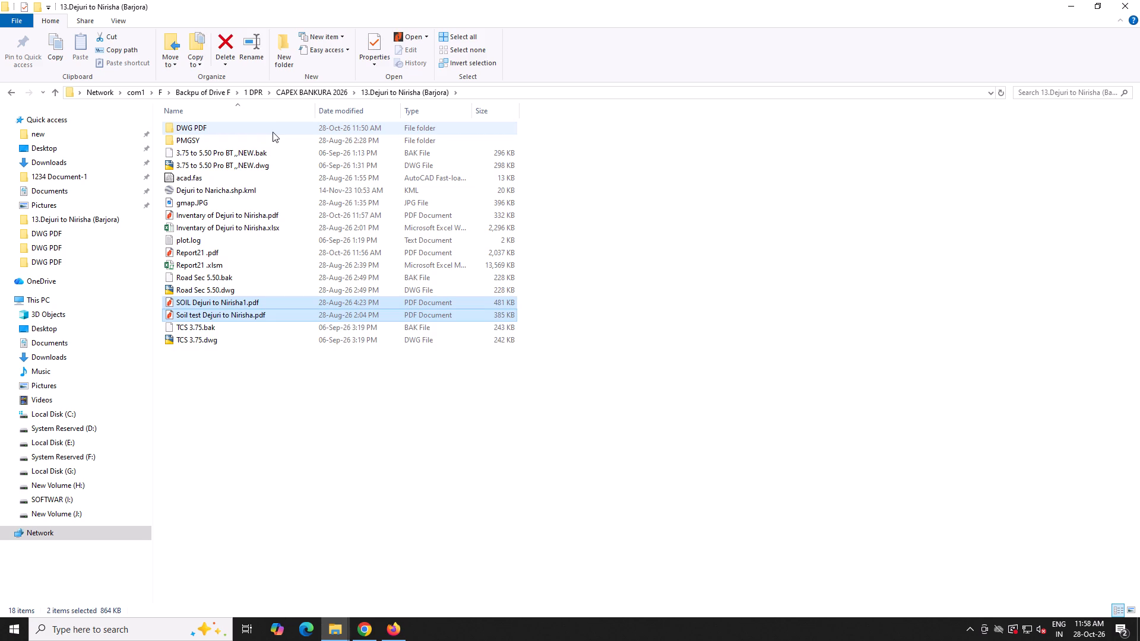
click(221, 253)
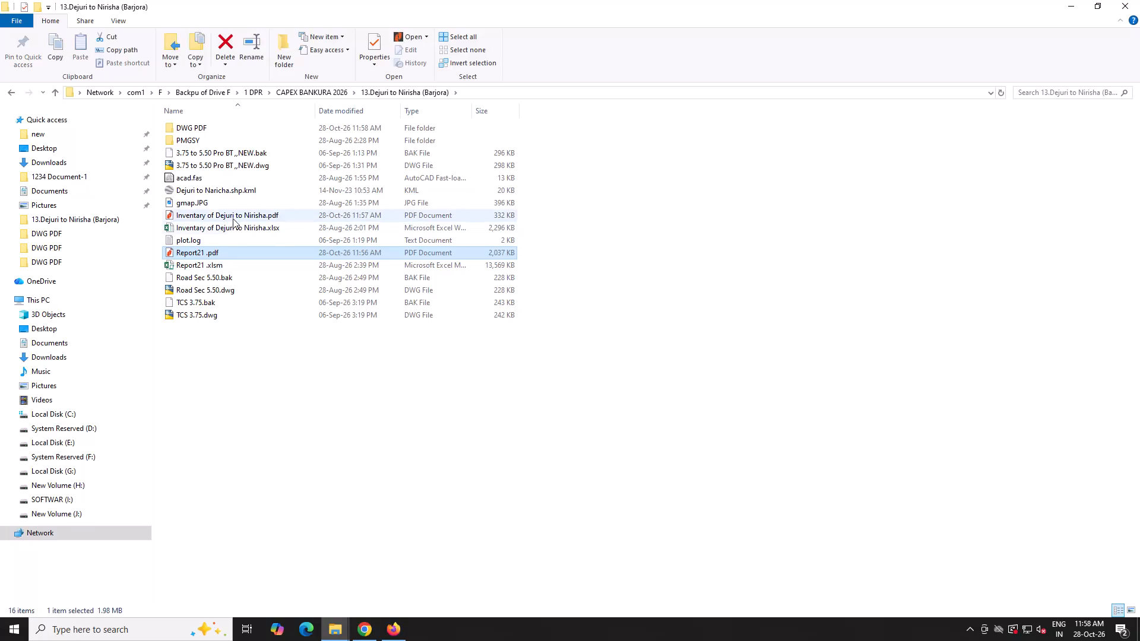
ctrl+click(235, 212)
drag(252, 216, 279, 133)
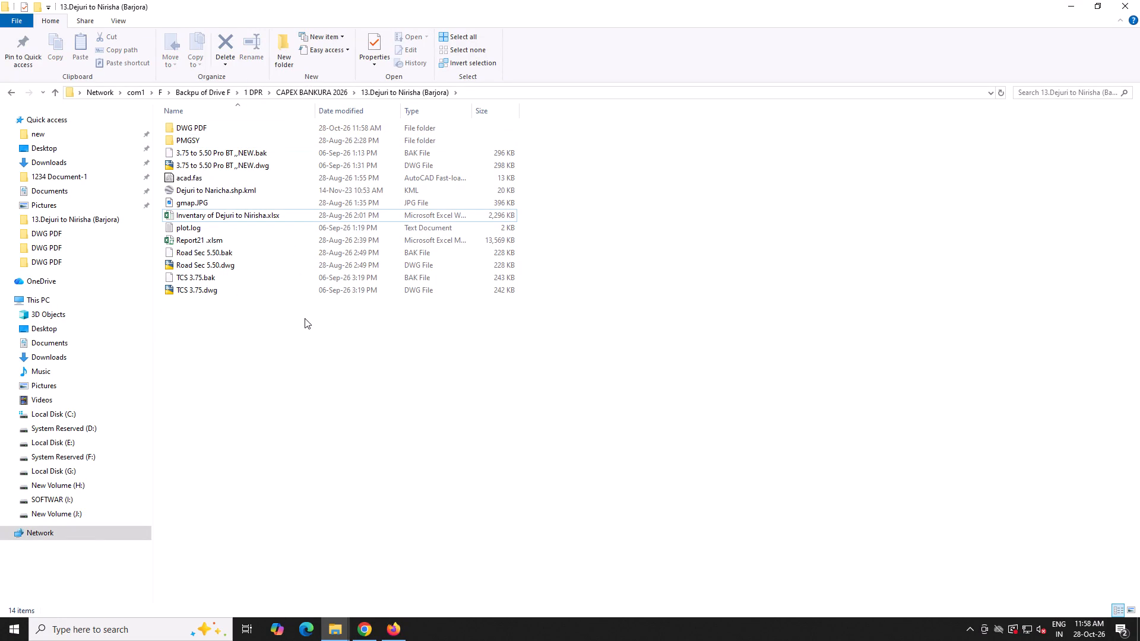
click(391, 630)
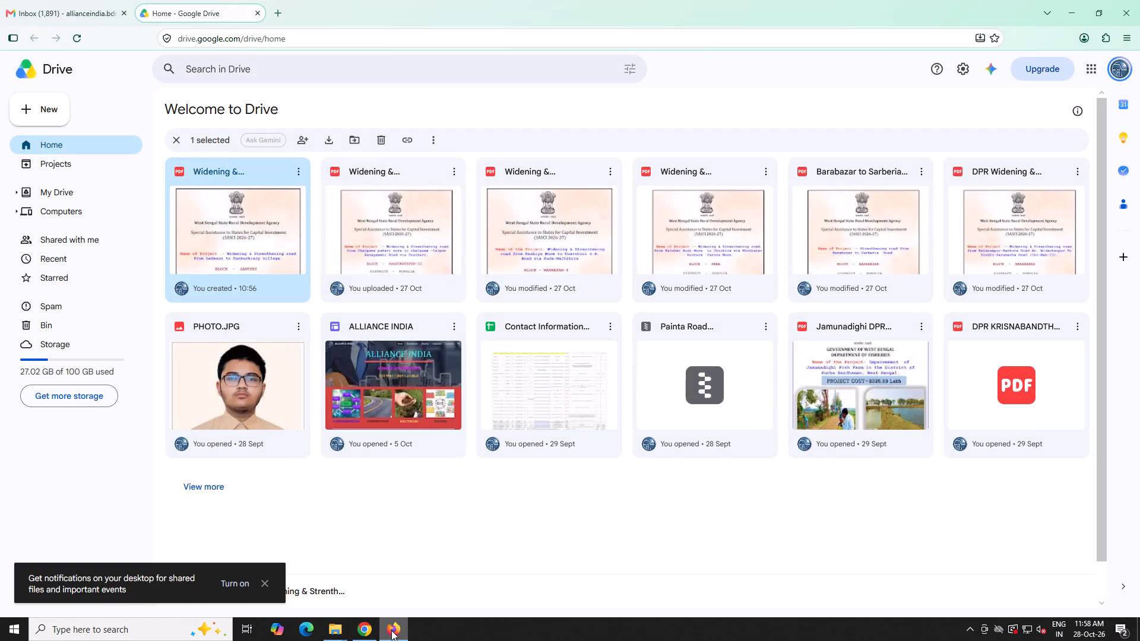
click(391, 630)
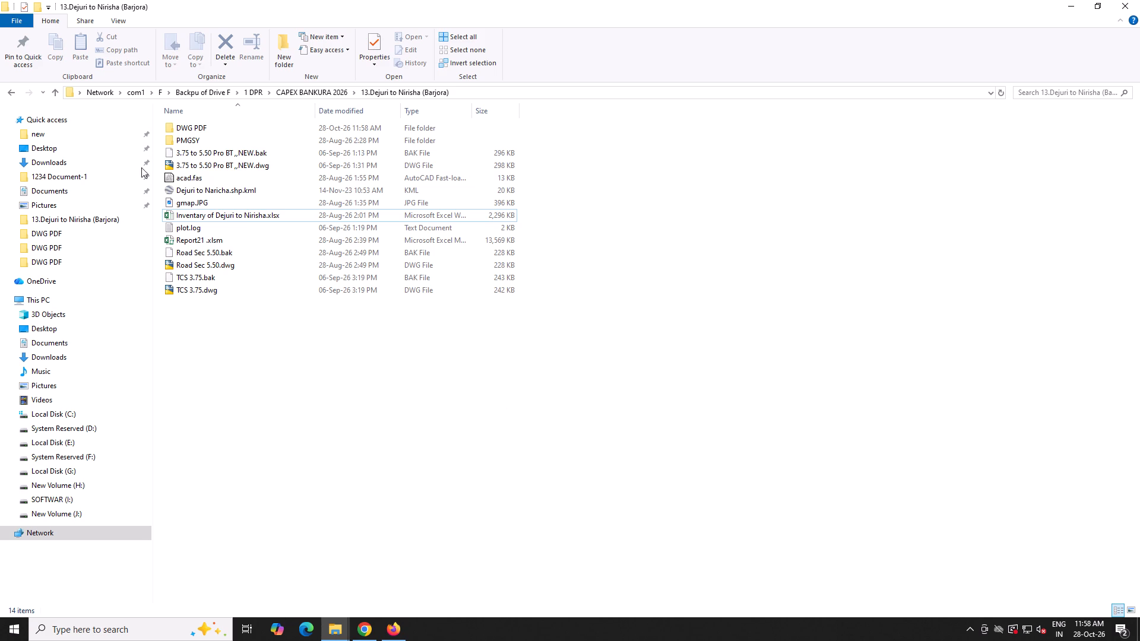
Open NH60A to Shibrampur via Sunukpahari.pdf from the DWG PDF subfolder of 12.NH60A to Shibrampur (Bankura-I) in a maximized window.
click(325, 95)
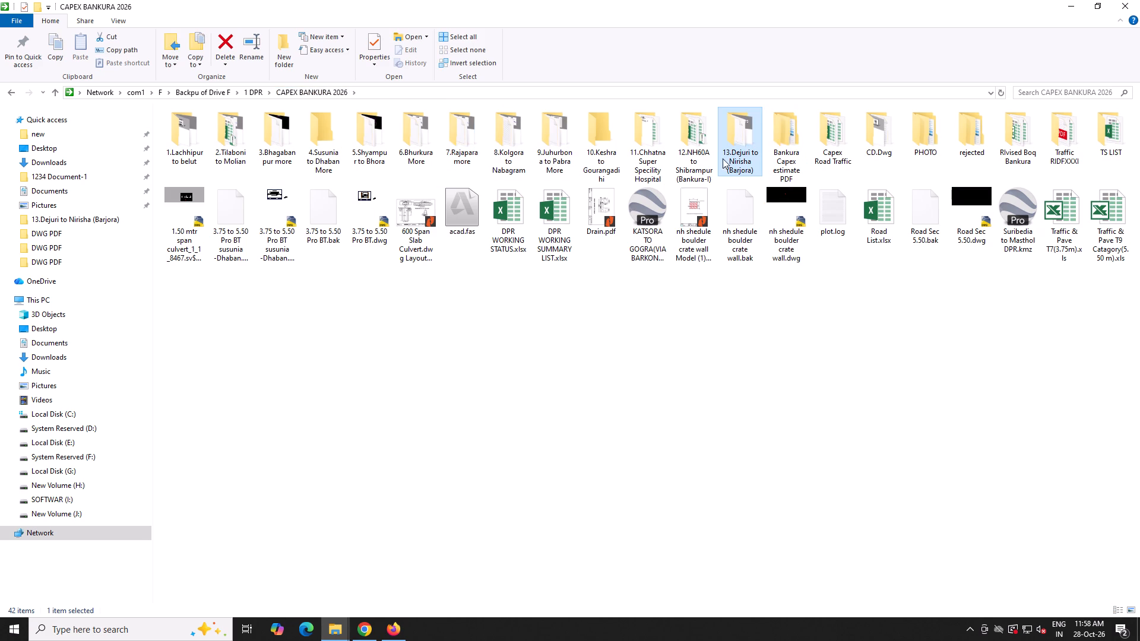
double_click(706, 153)
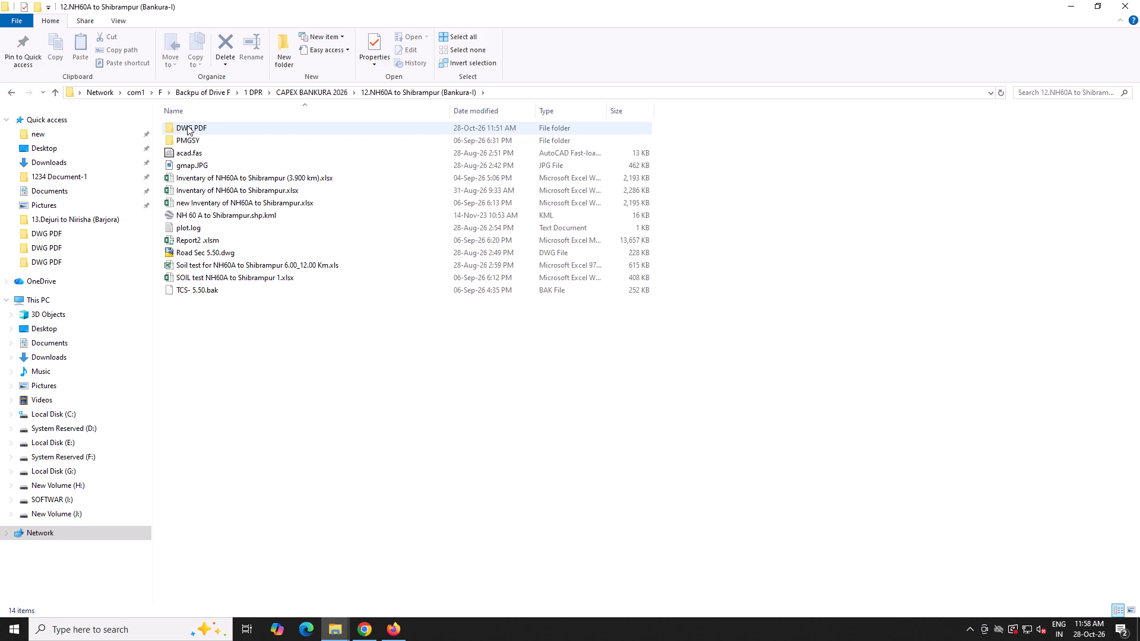
double_click(187, 125)
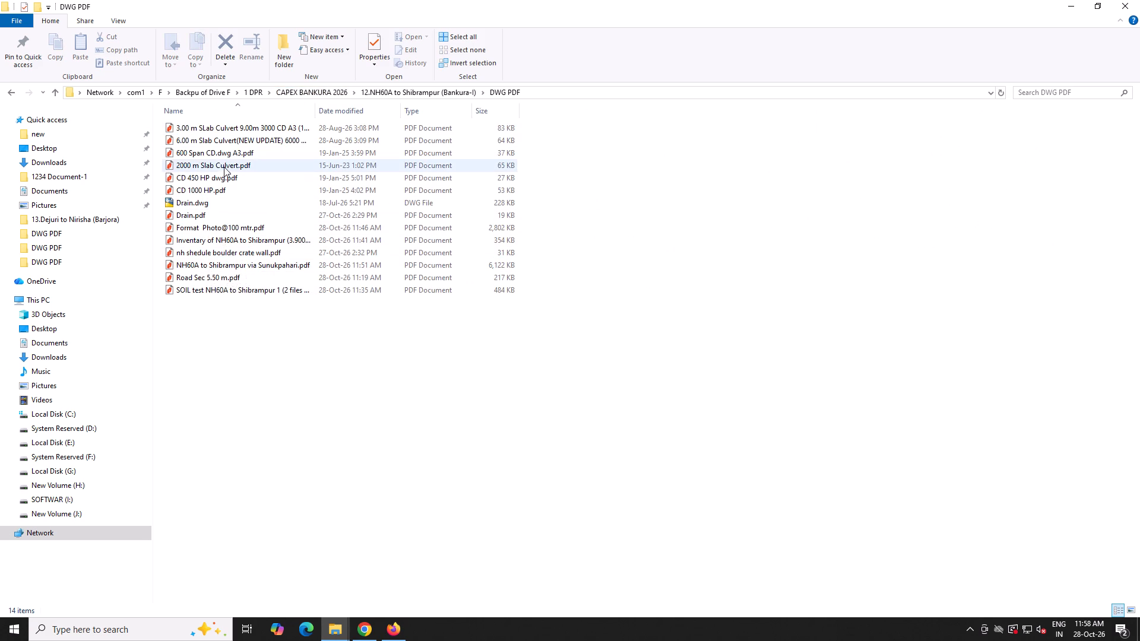
double_click(217, 266)
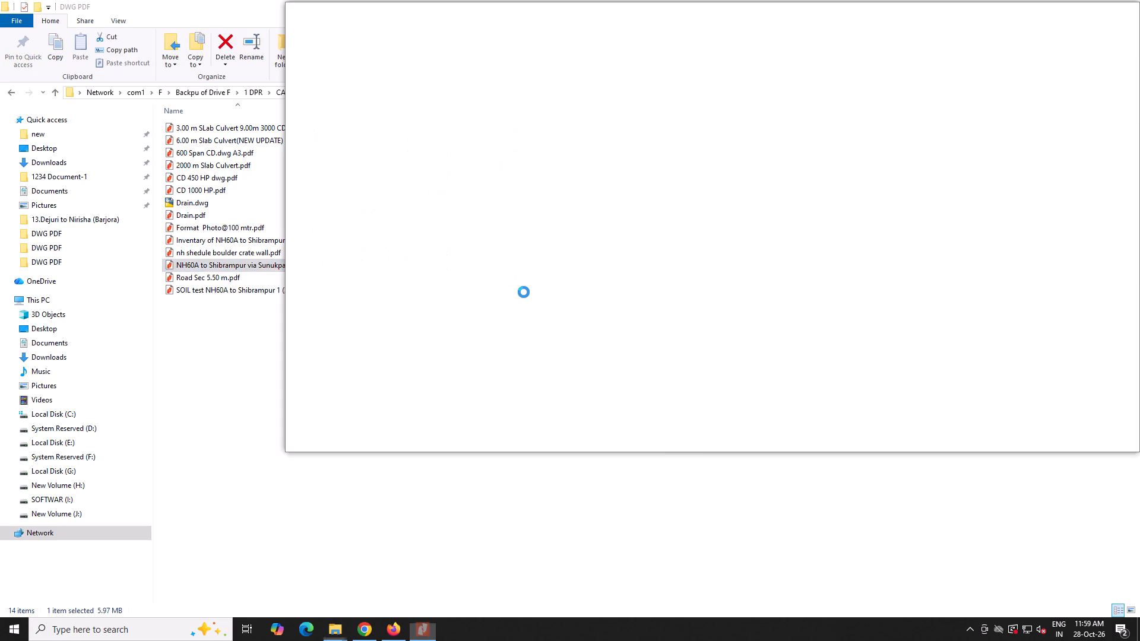
click(1107, 12)
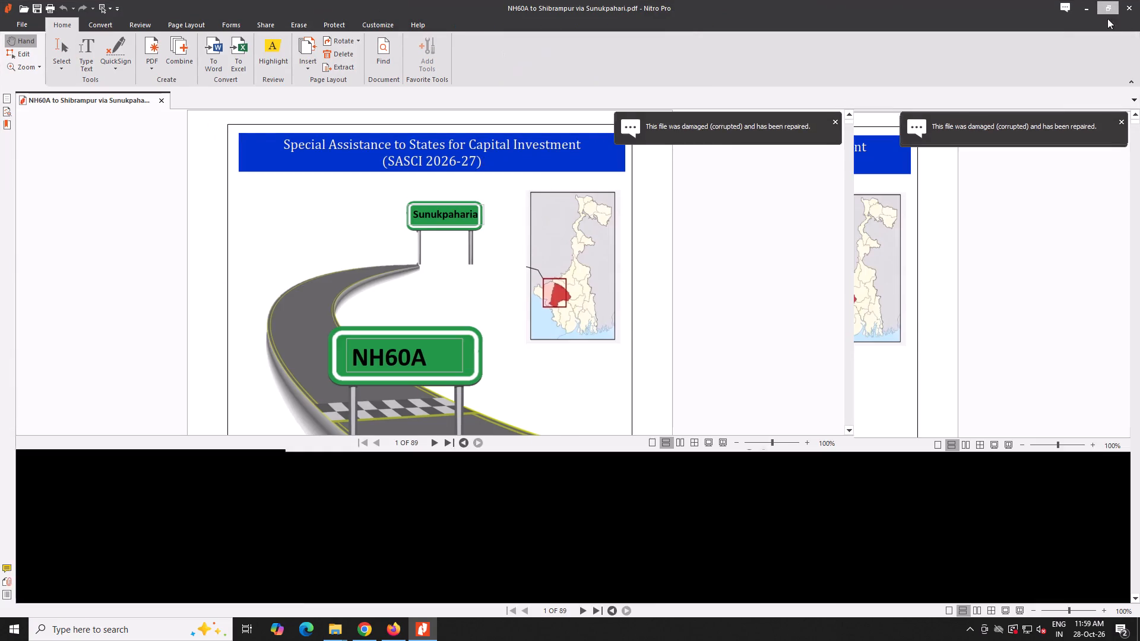
Look through the NH60A to Shibrampur report for the Cost Estimate & Measurements and Rate Analysis divider pages.
scroll(709, 371, down, 20)
scroll(709, 371, down, 6)
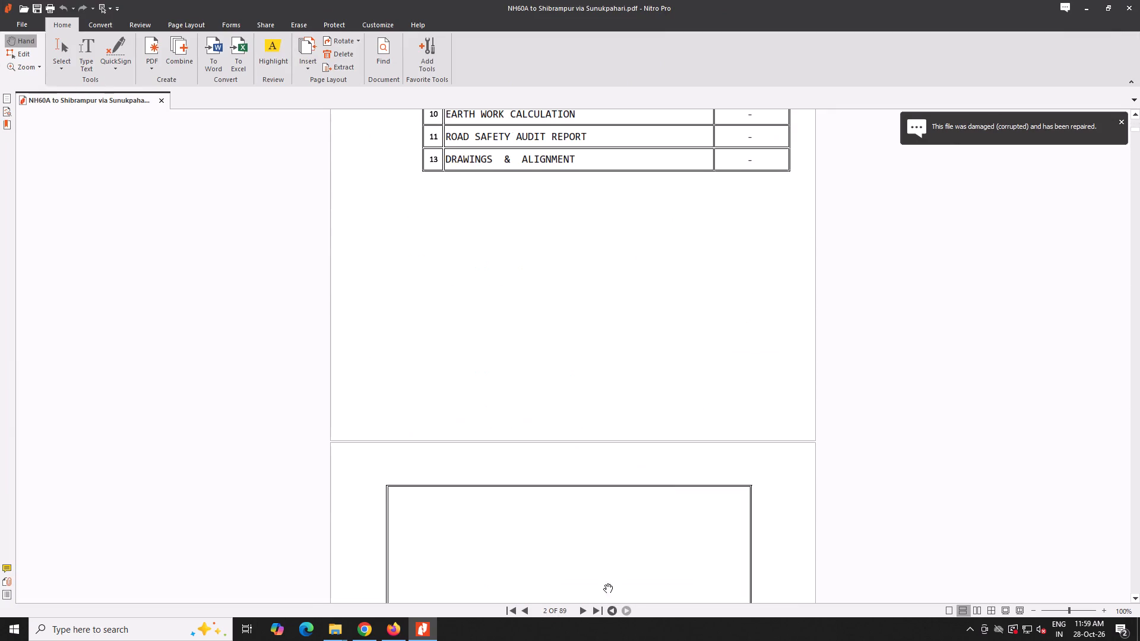
triple_click(581, 610)
triple_click(581, 610)
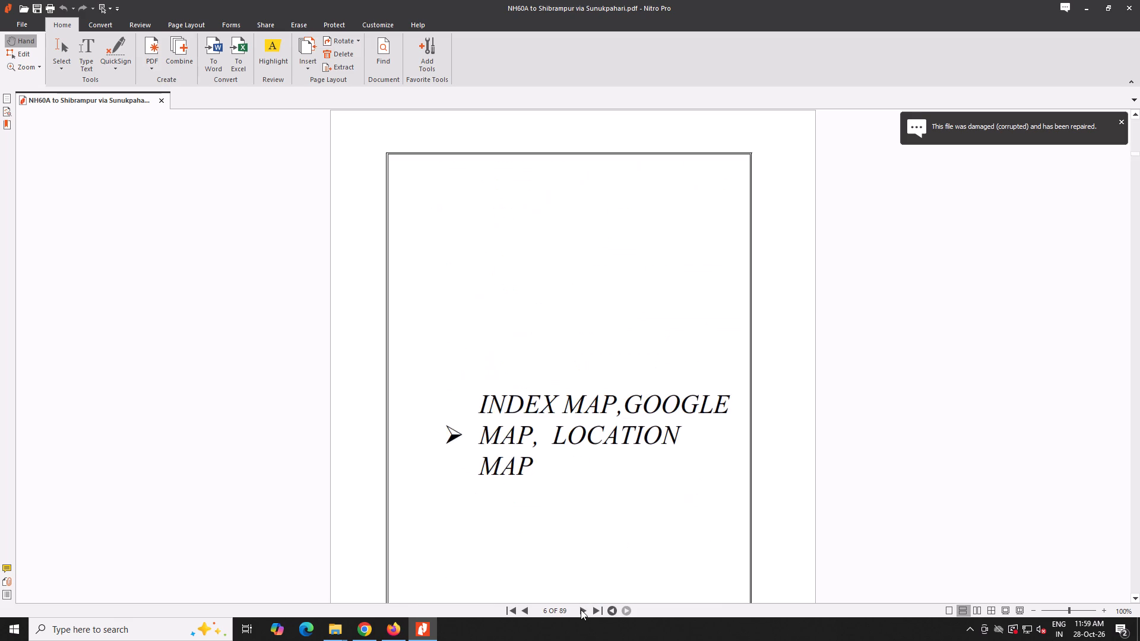
double_click(581, 610)
triple_click(581, 610)
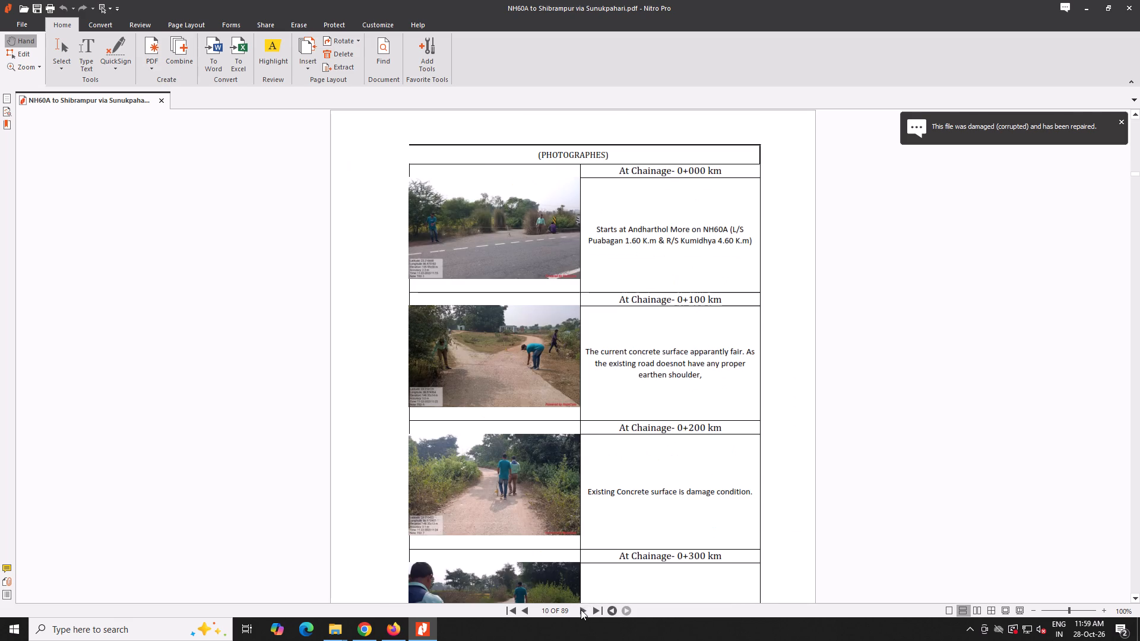
double_click(581, 610)
triple_click(581, 610)
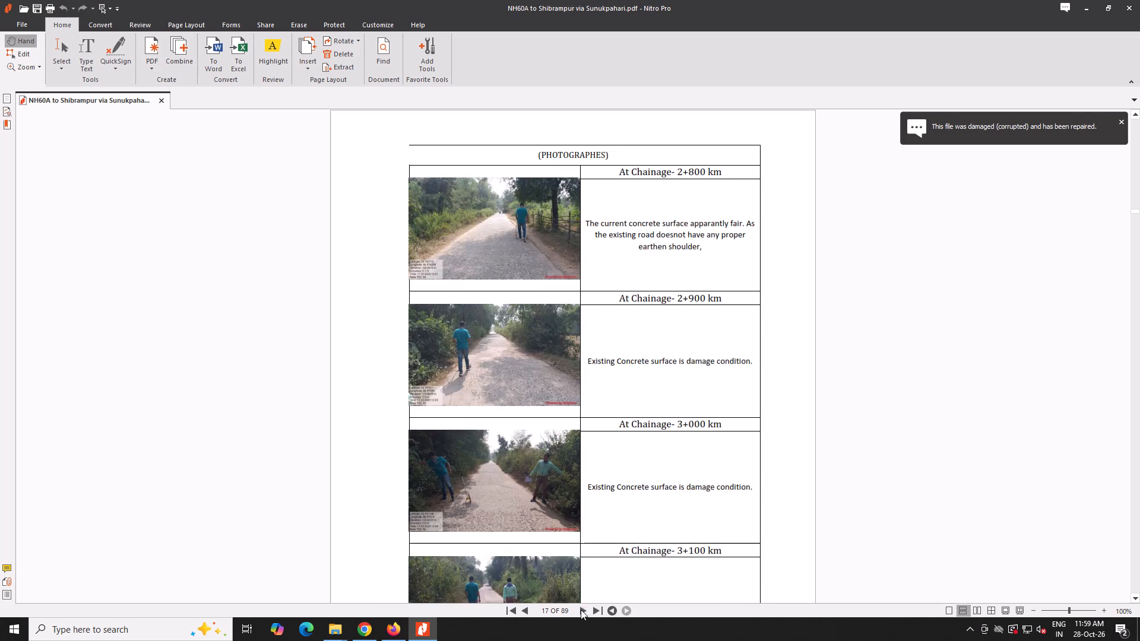
triple_click(581, 610)
triple_click(581, 610)
click(581, 610)
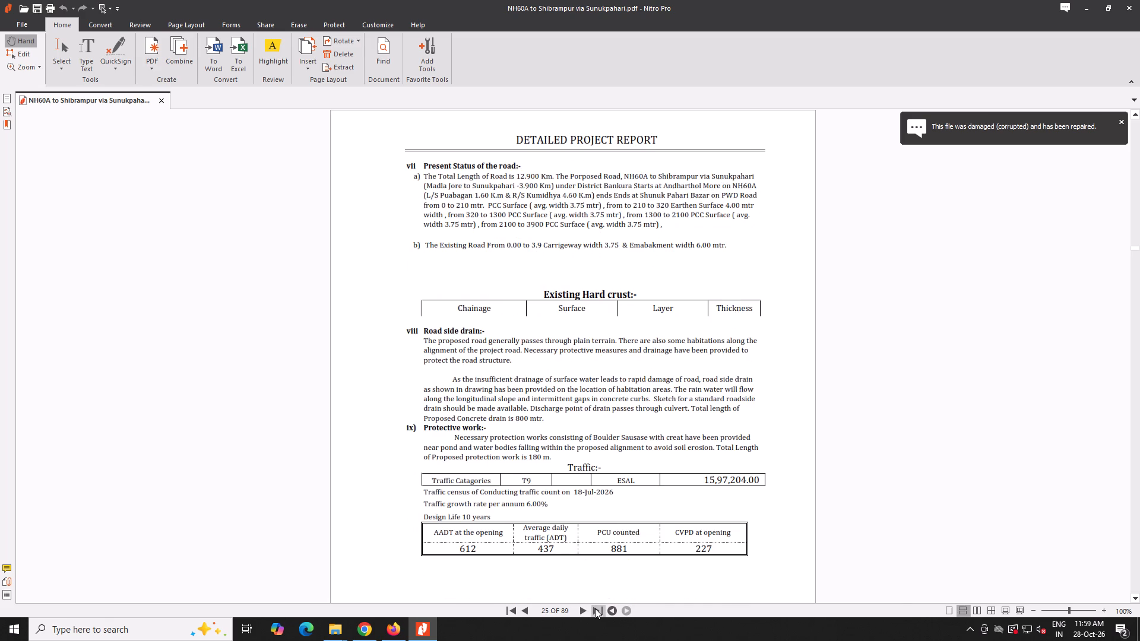
click(595, 608)
triple_click(525, 613)
triple_click(525, 613)
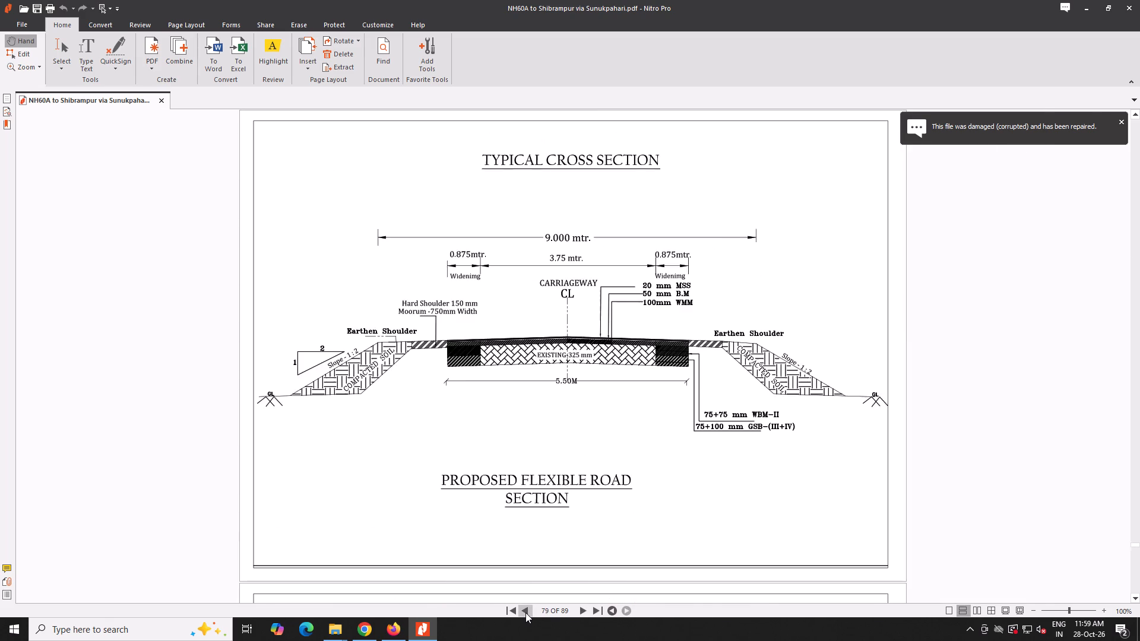
triple_click(525, 613)
double_click(525, 613)
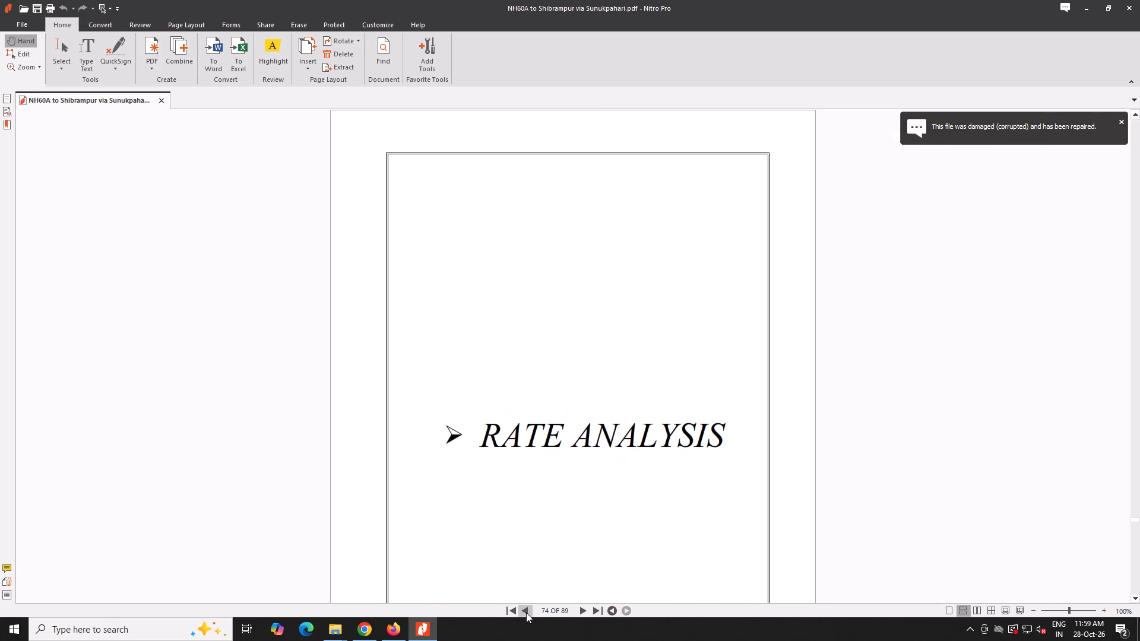
click(526, 613)
scroll(519, 391, down, 13)
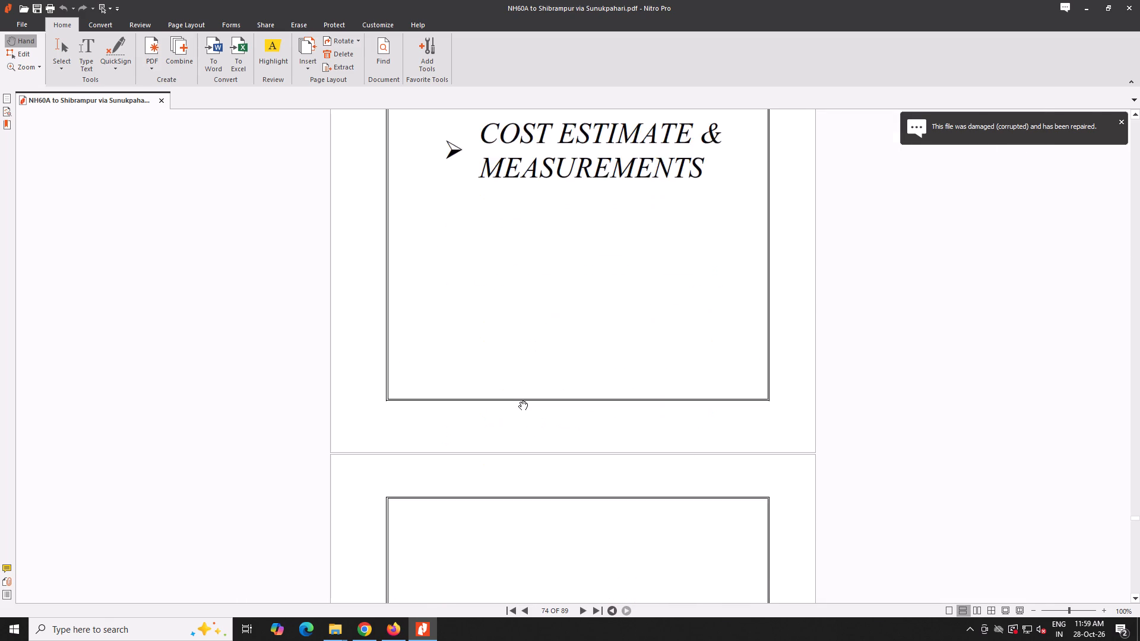
scroll(519, 401, down, 6)
Insert all pages of 1 .Sivarampur Estimate.pdf from Bankura Capex estimate PDF, subfolder 1 NH 60 to Sivampur, before the Rate Analysis divider page.
click(310, 65)
click(310, 81)
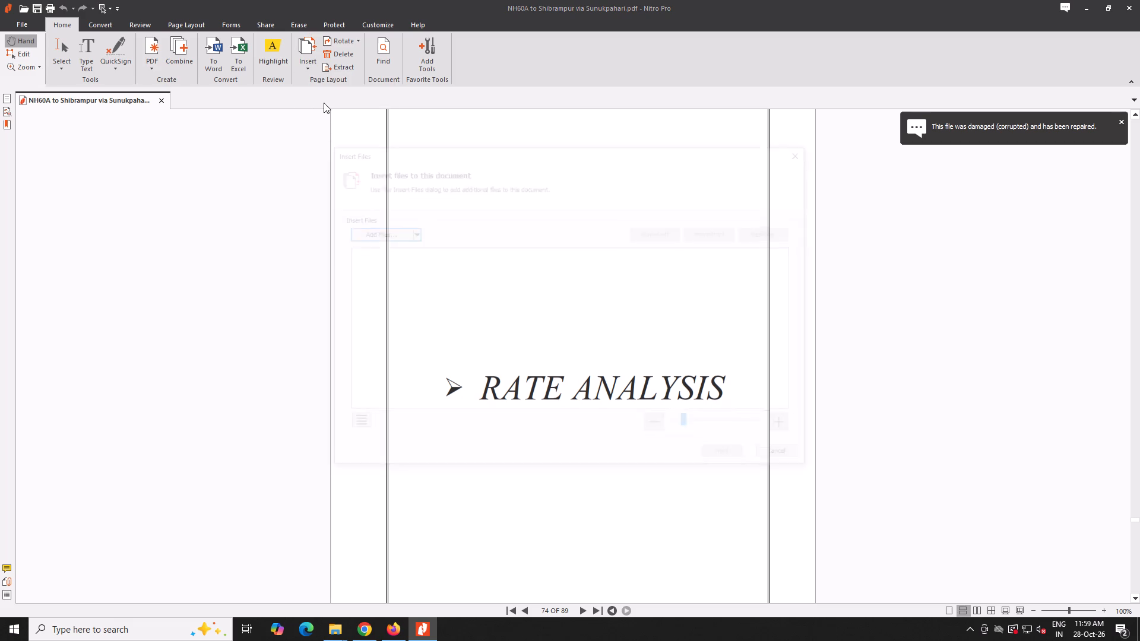
click(392, 232)
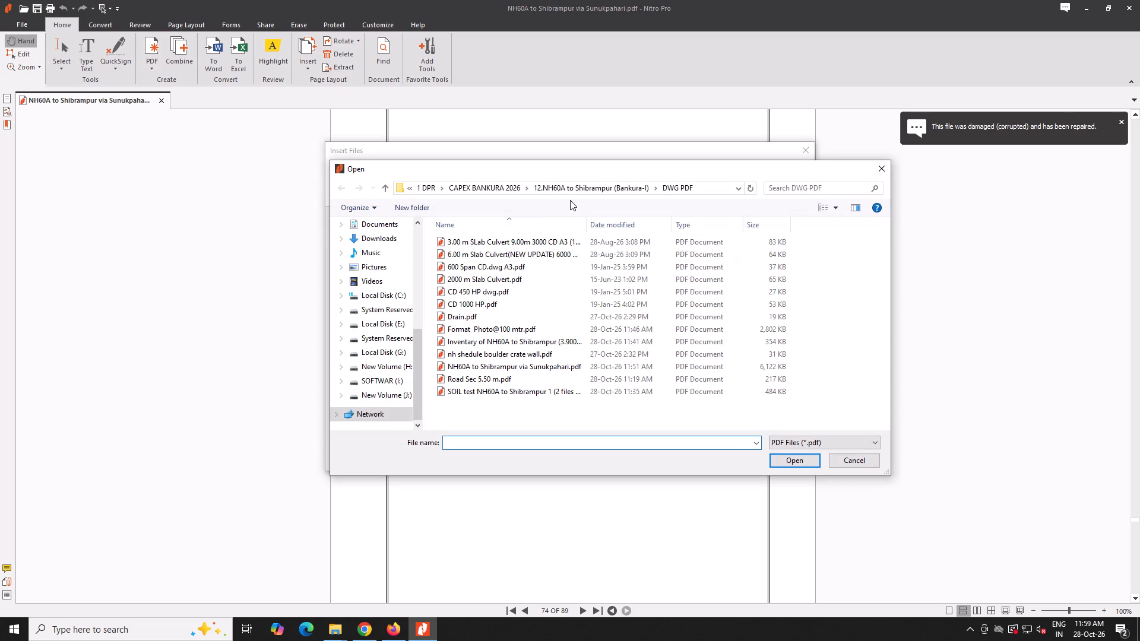
click(571, 188)
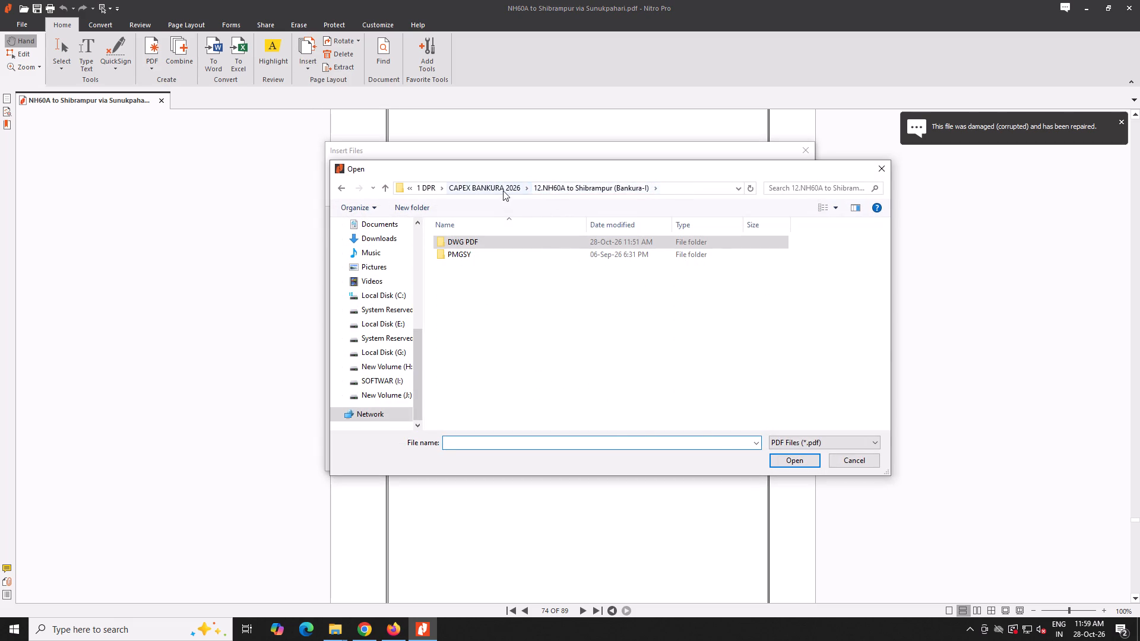
click(503, 191)
scroll(530, 323, down, 4)
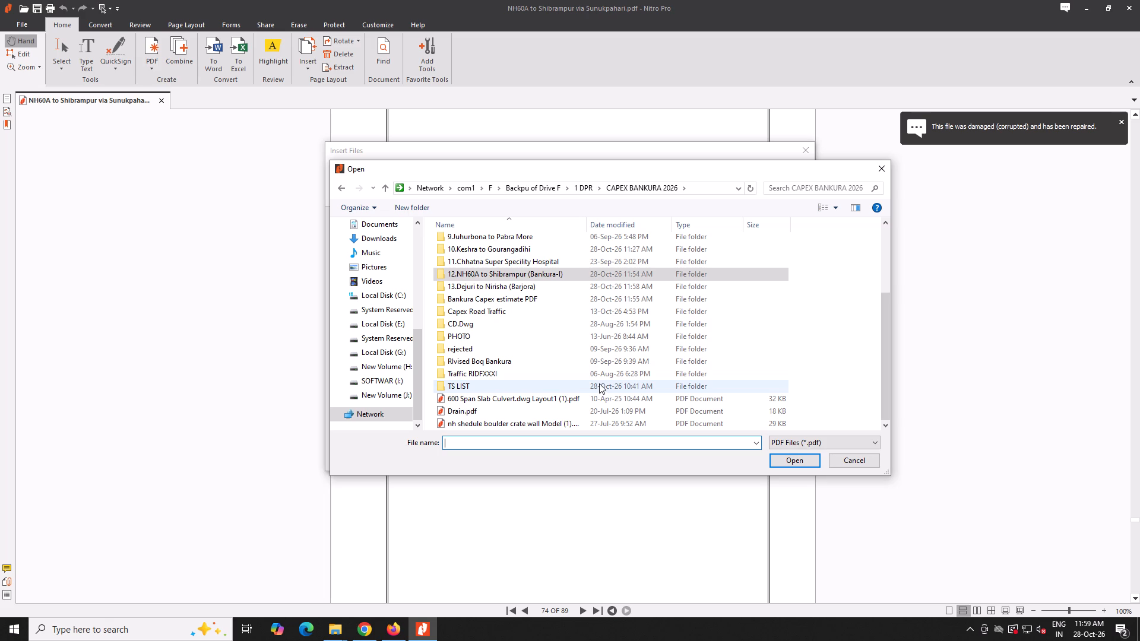
double_click(531, 296)
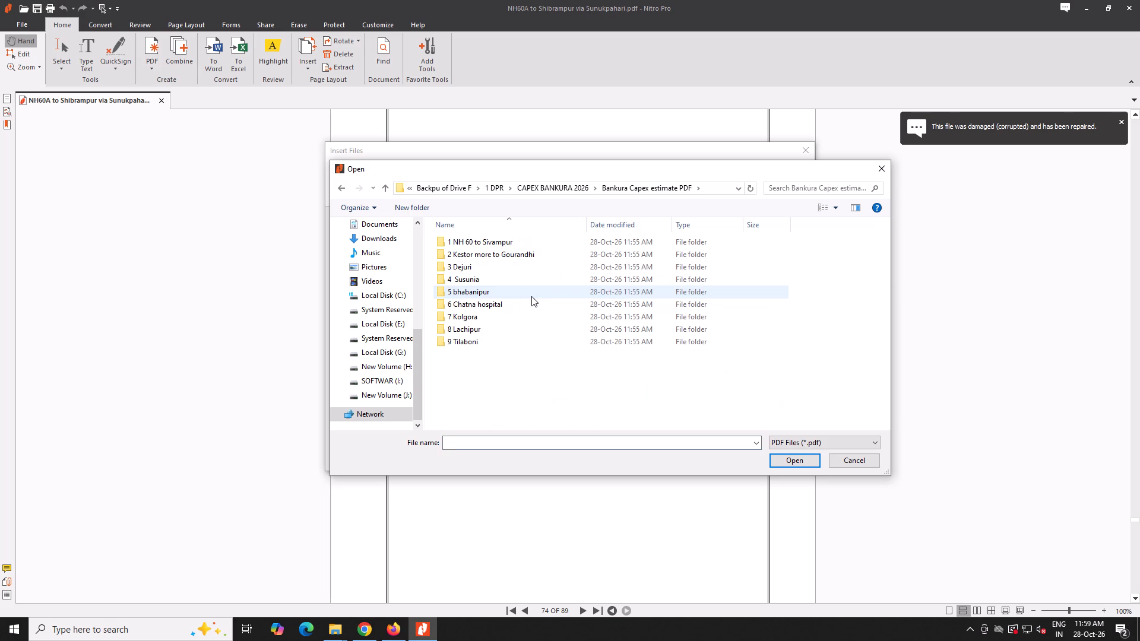
click(487, 240)
click(487, 240)
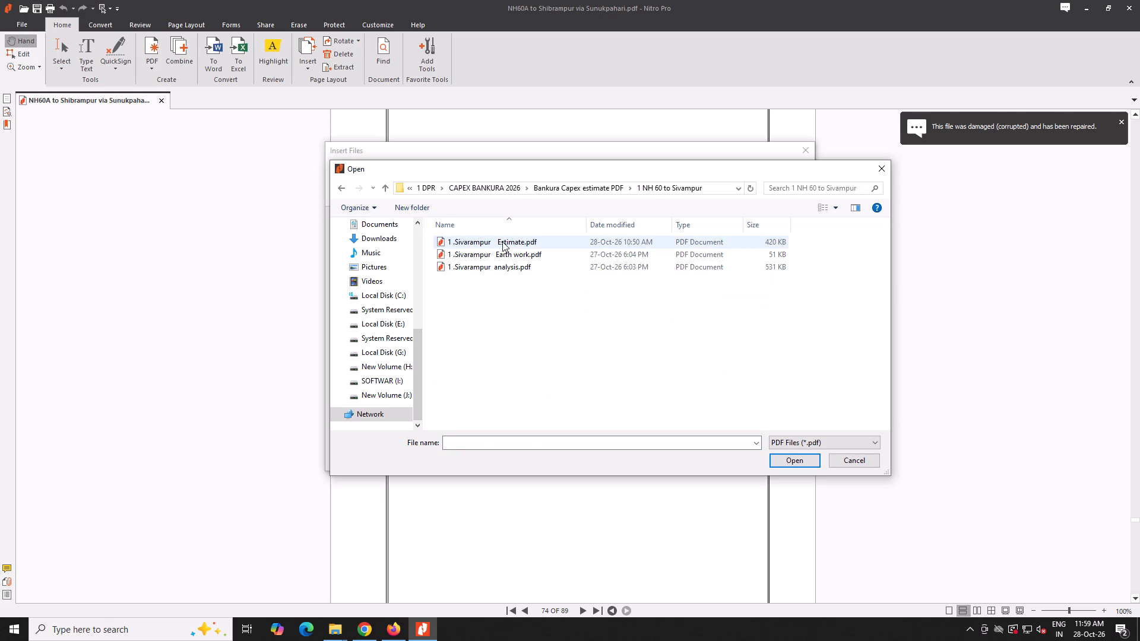
double_click(502, 242)
click(730, 458)
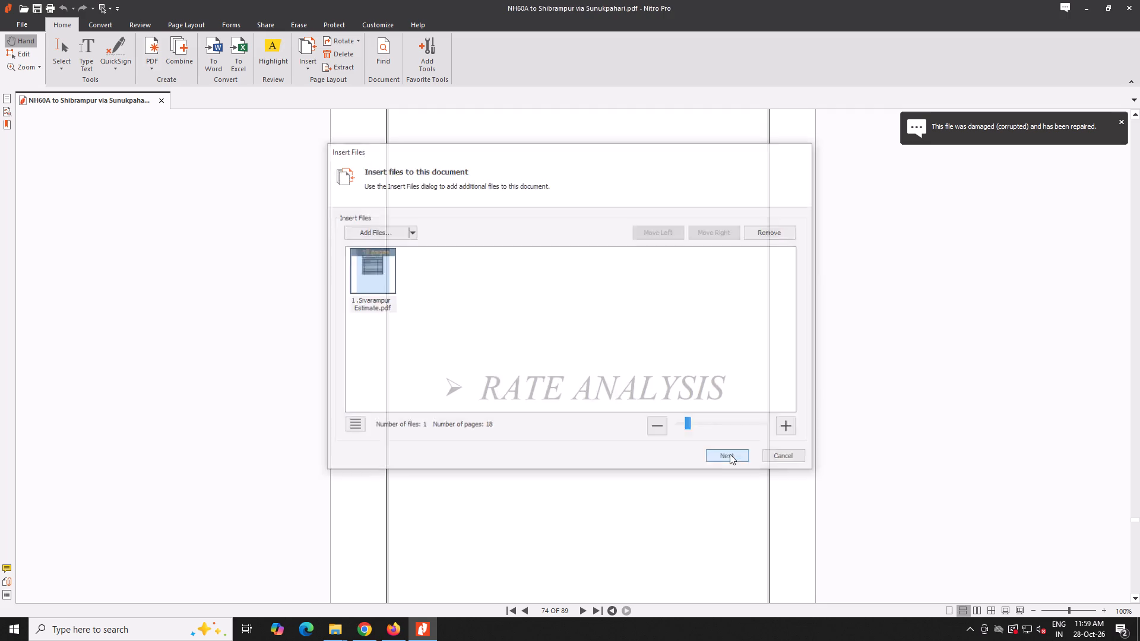
click(594, 394)
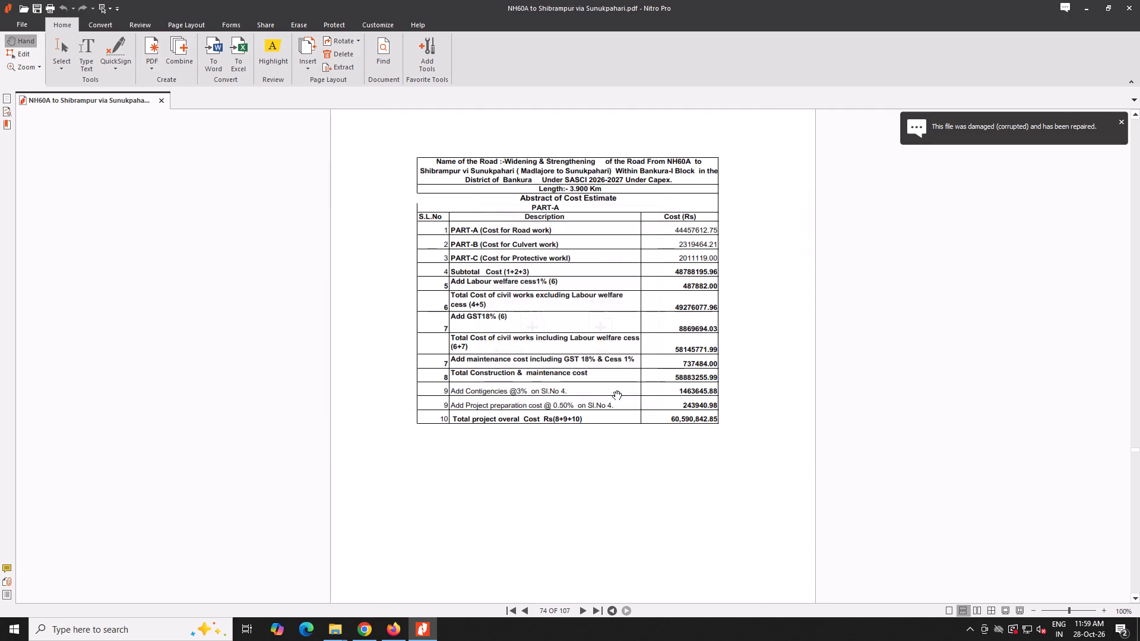
Insert all pages of 1 .Sivarampur analysis.pdf before the Earth Work Calculation divider page.
scroll(614, 383, down, 20)
scroll(614, 383, down, 9)
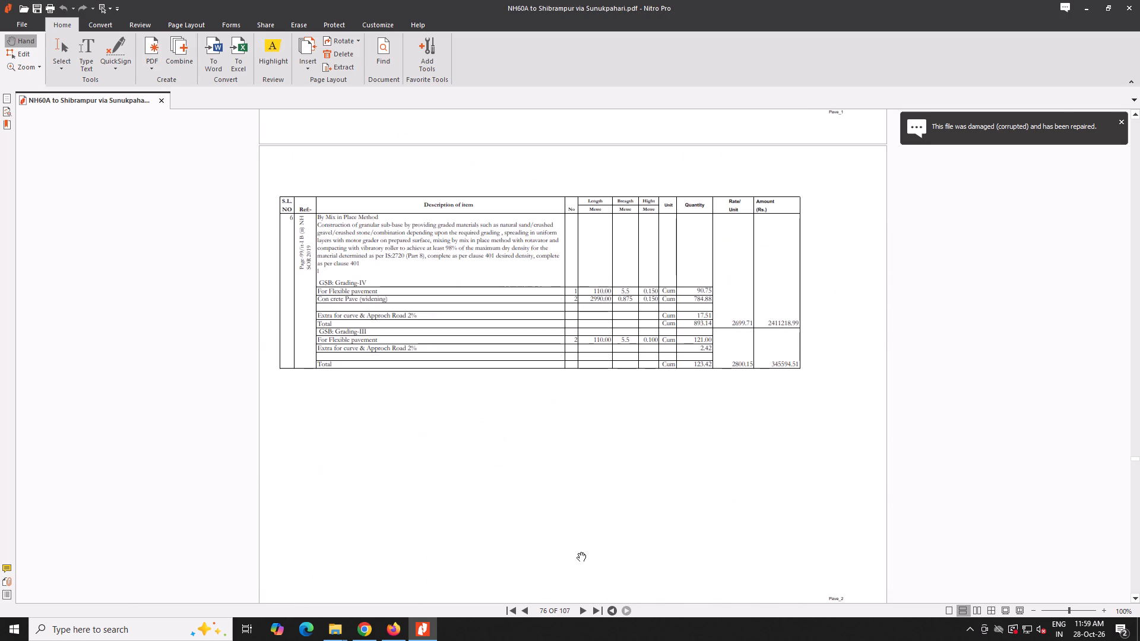
triple_click(585, 608)
double_click(584, 609)
triple_click(584, 610)
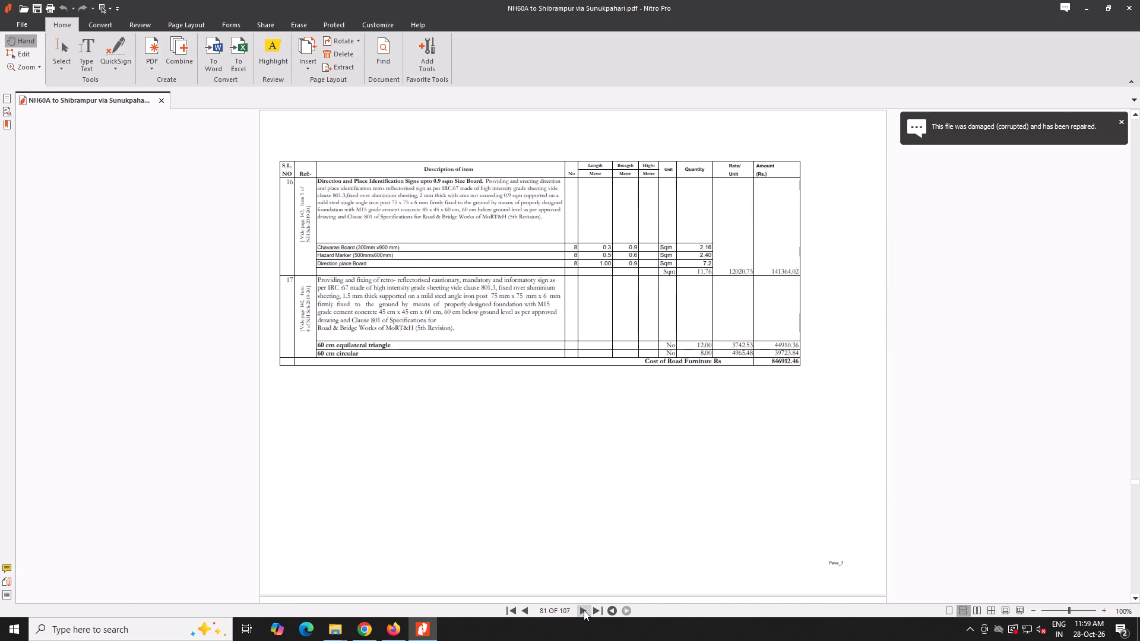
click(585, 609)
triple_click(585, 609)
triple_click(585, 609)
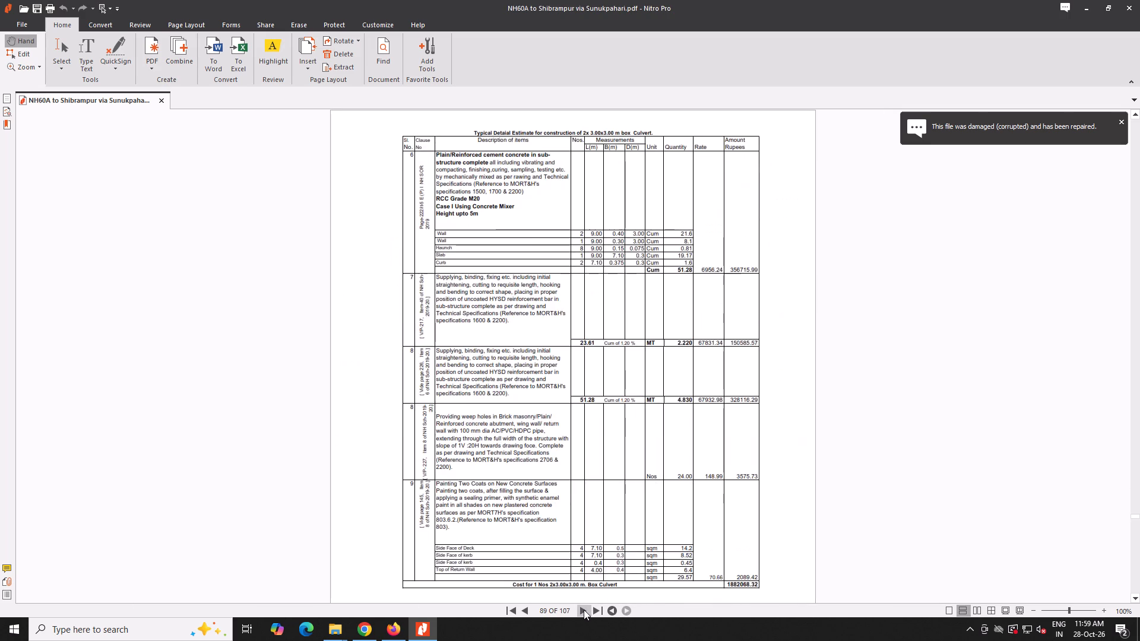
double_click(584, 610)
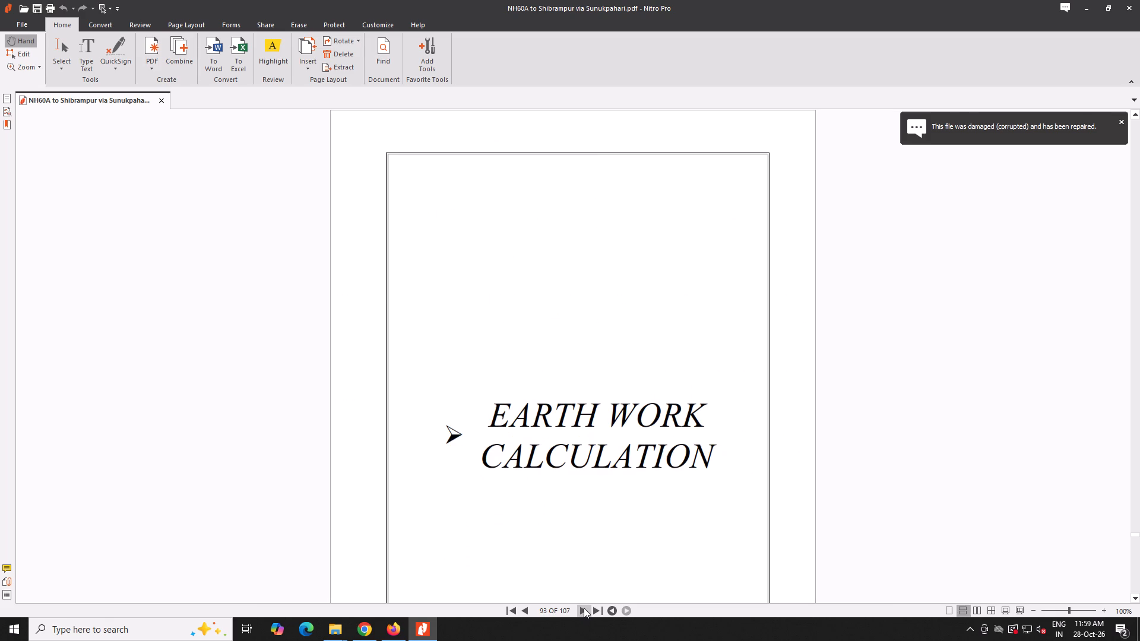
scroll(558, 515, up, 5)
scroll(558, 515, down, 5)
click(313, 62)
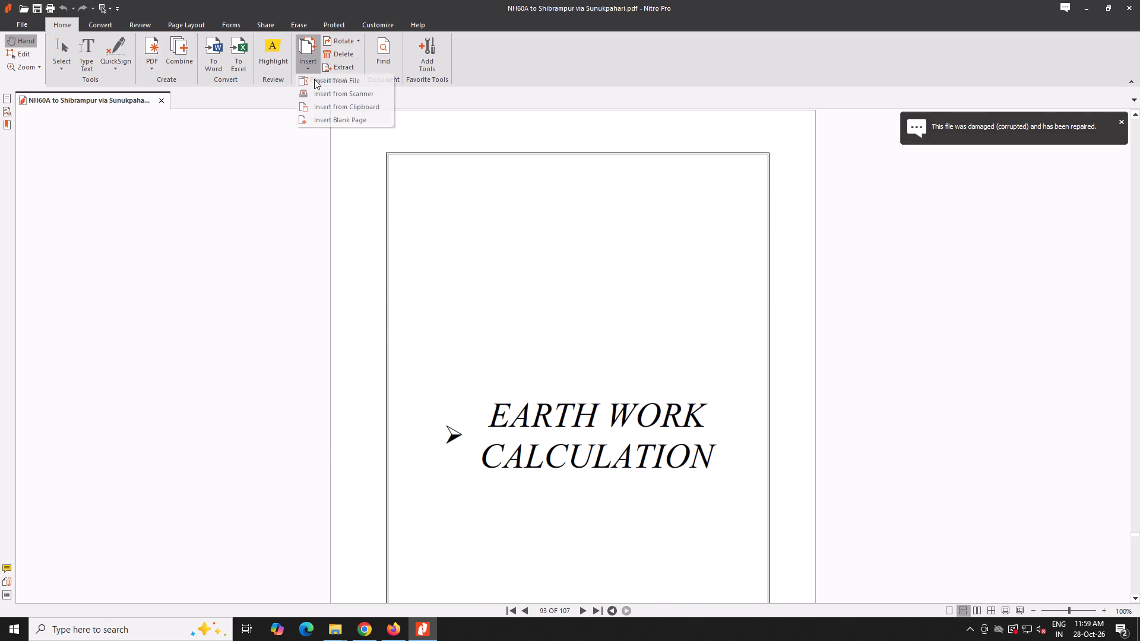
click(318, 77)
click(394, 230)
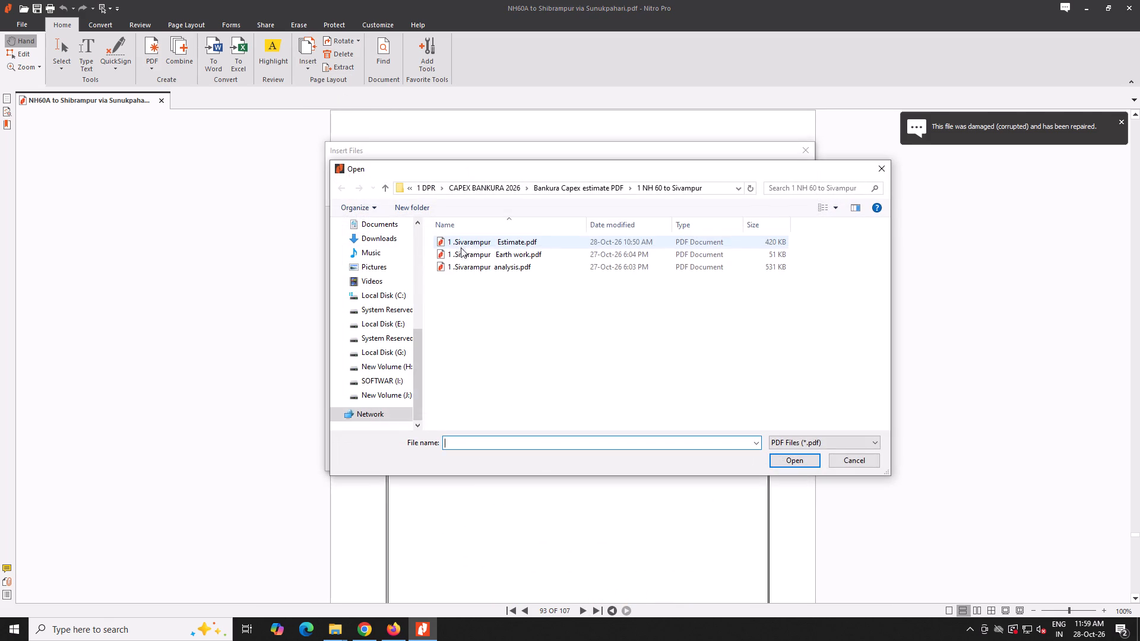
double_click(496, 268)
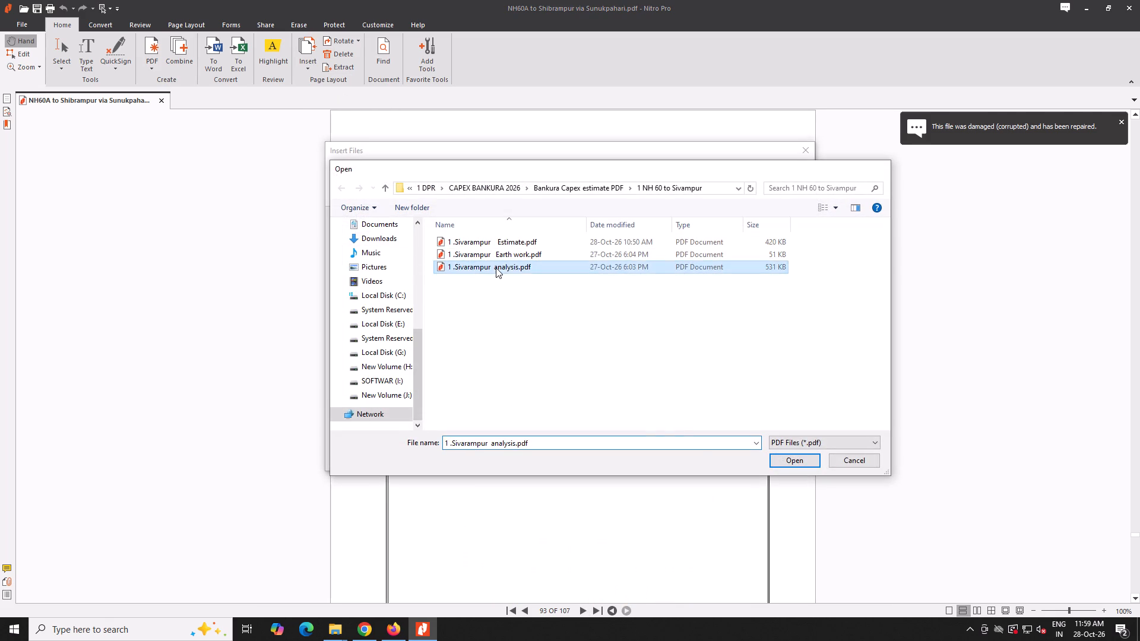
click(729, 451)
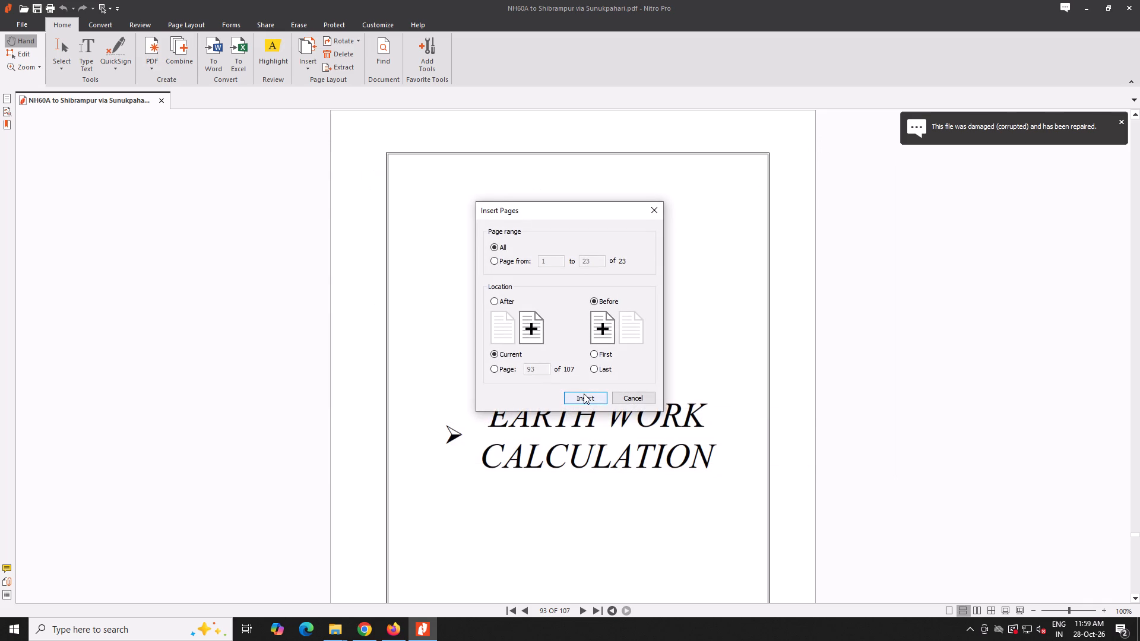
click(584, 394)
Insert 1 .Sivarampur Earth work.pdf before the Road Safety Audit Report divider page.
scroll(582, 397, down, 7)
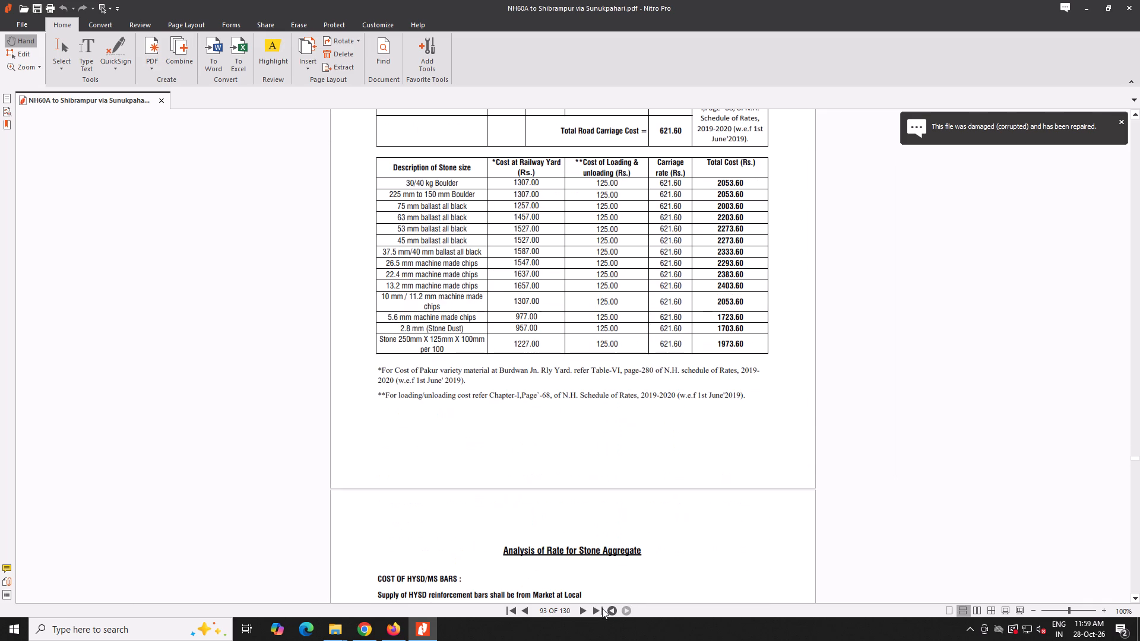
click(587, 608)
triple_click(587, 608)
triple_click(587, 611)
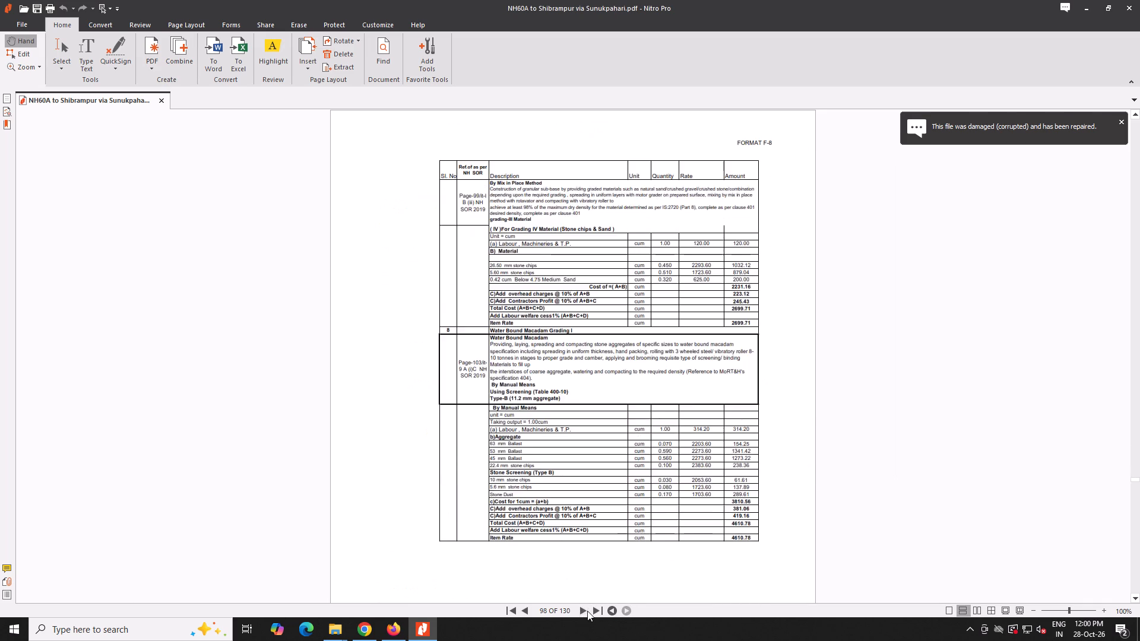
triple_click(587, 611)
triple_click(588, 612)
triple_click(588, 611)
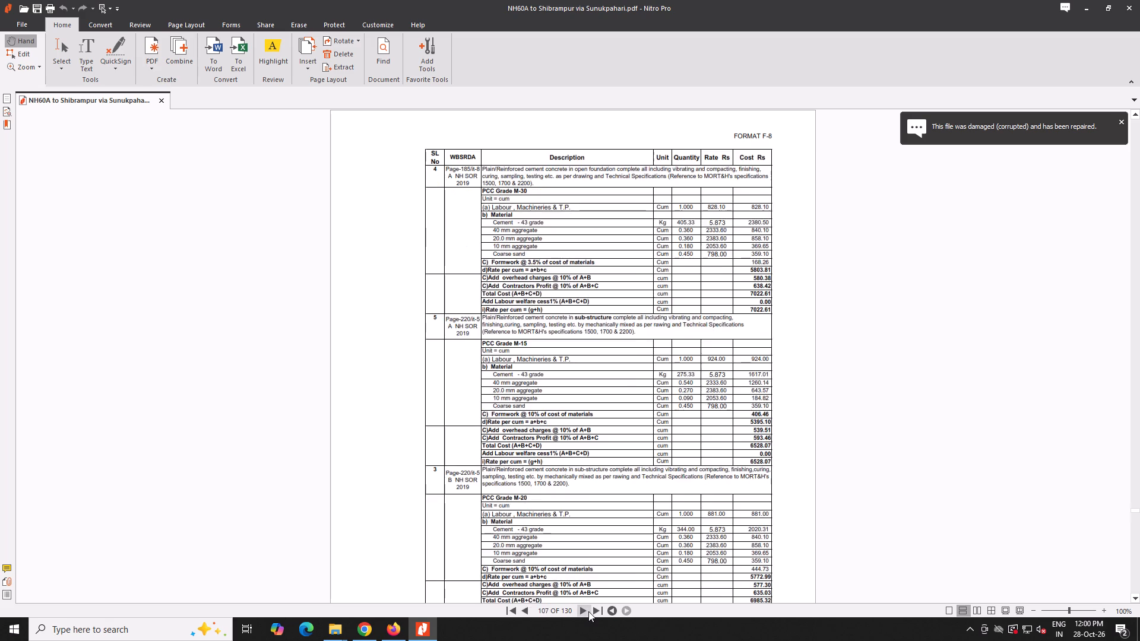
click(588, 613)
triple_click(589, 613)
click(589, 613)
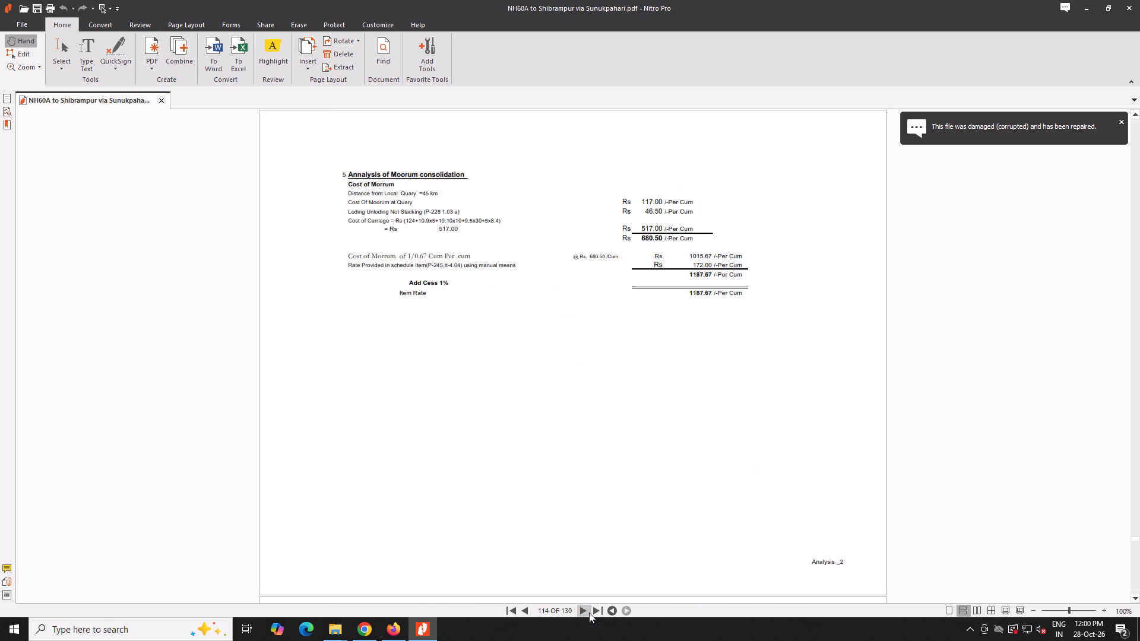
click(588, 613)
double_click(588, 613)
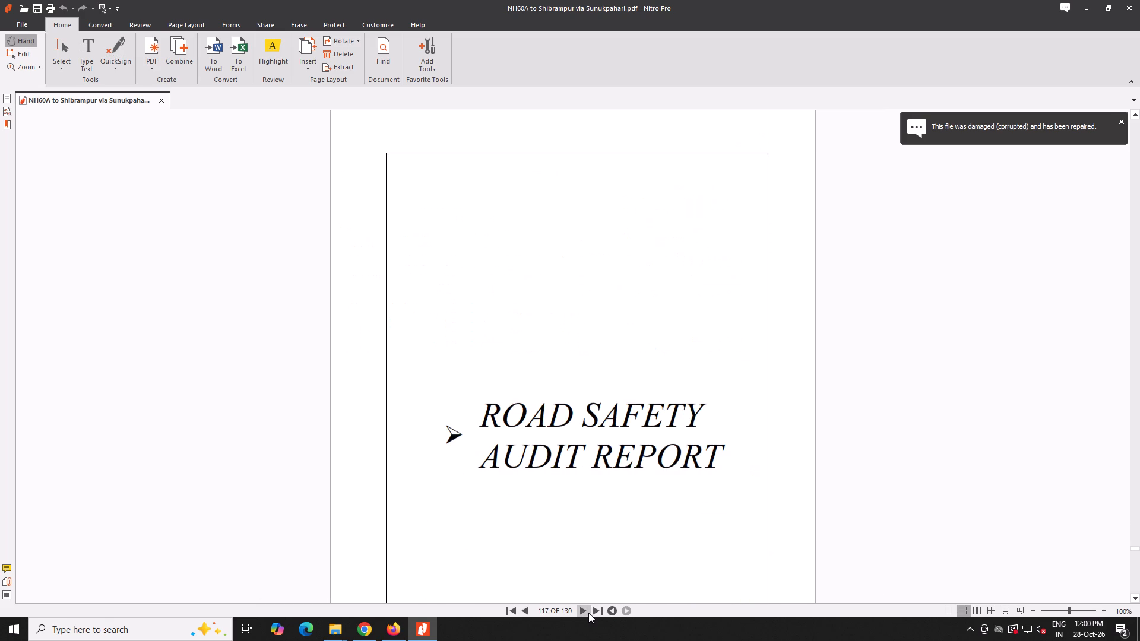
click(306, 61)
click(319, 82)
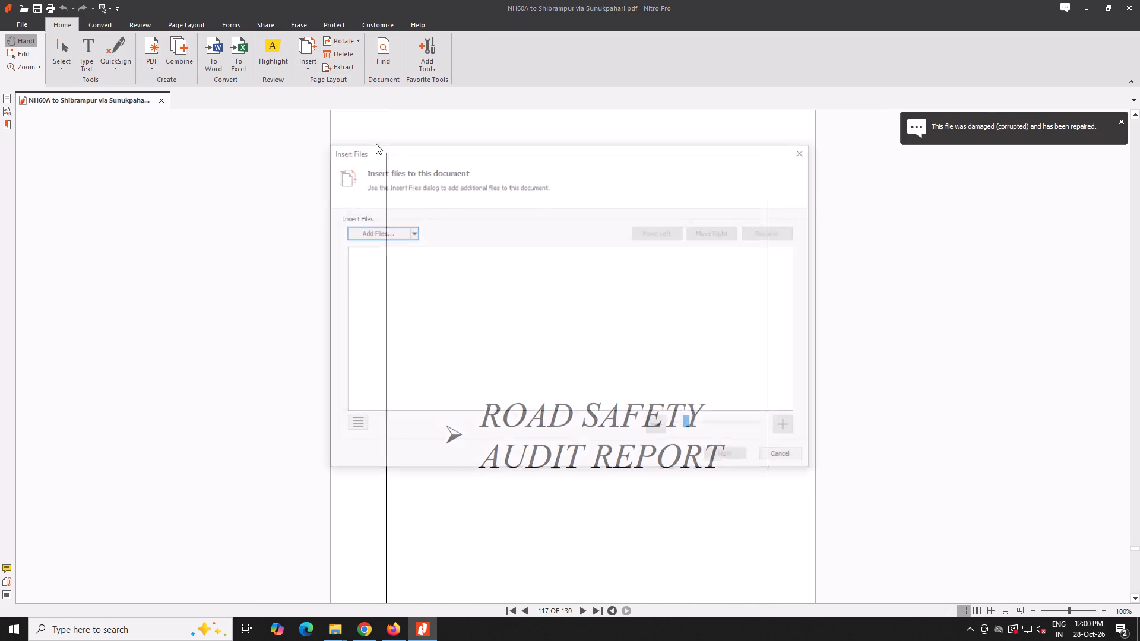
click(375, 233)
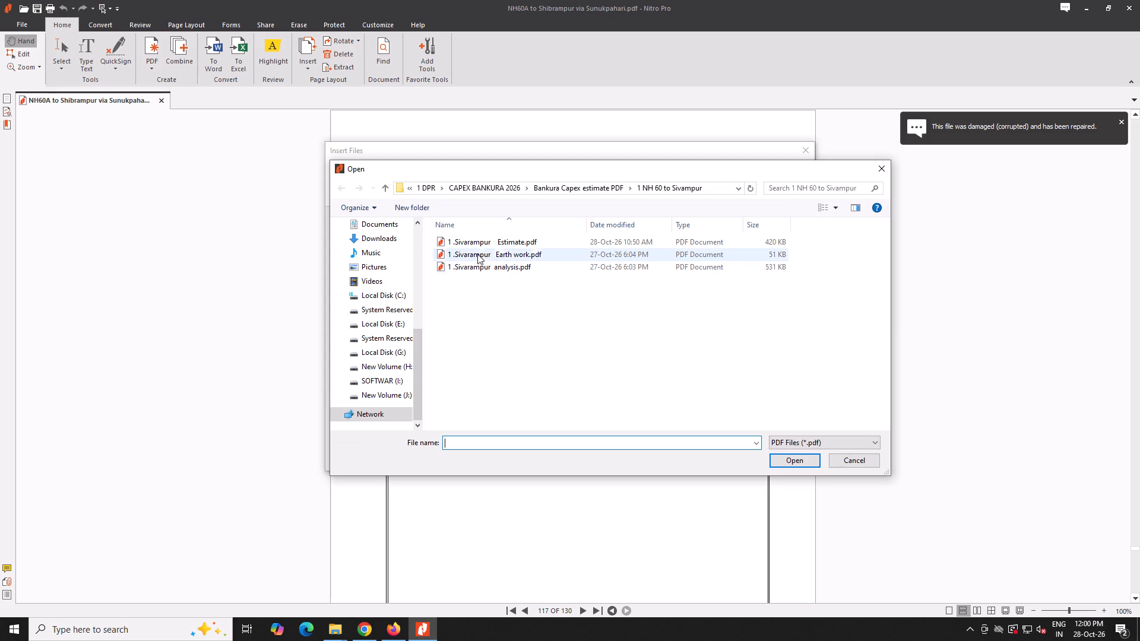
double_click(480, 250)
click(724, 462)
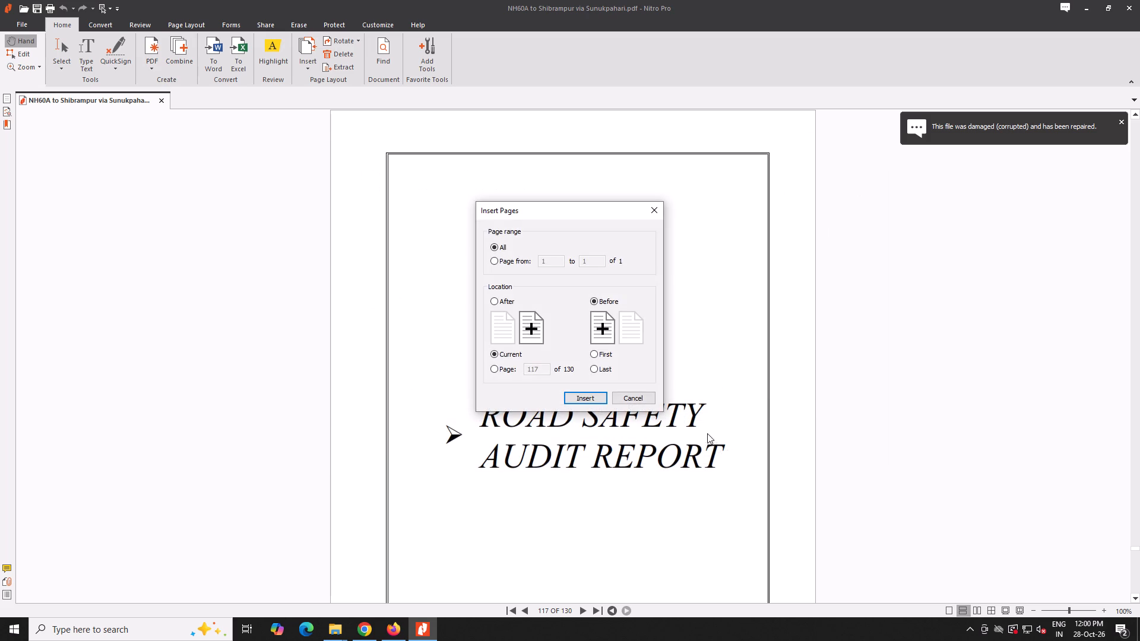
click(592, 394)
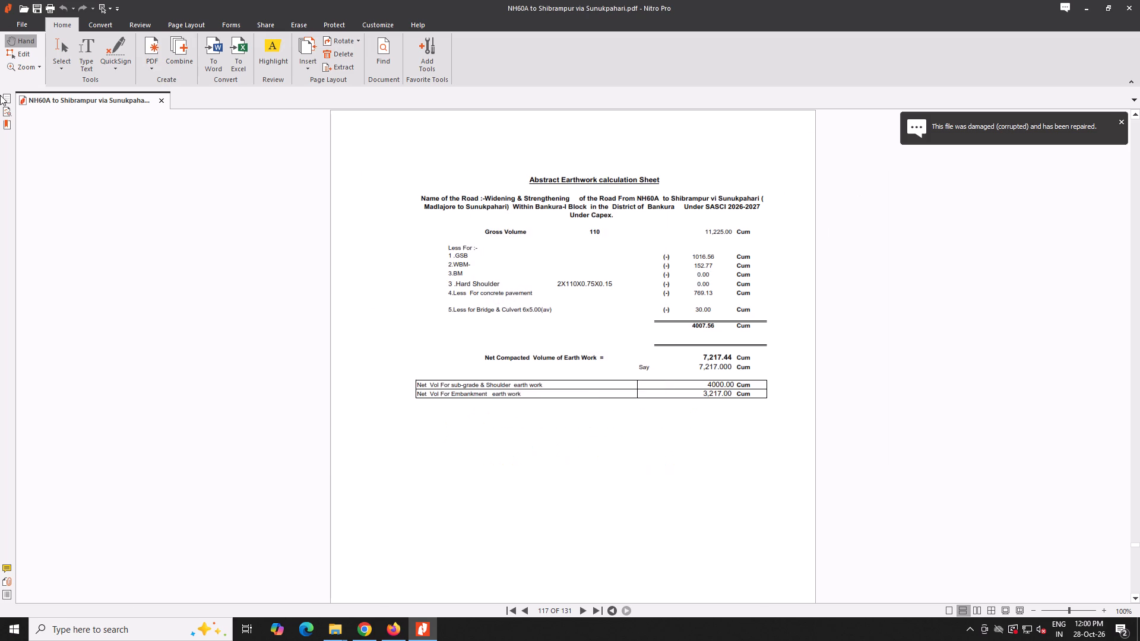
Save the NH60A to Shibrampur report and close it along with the PDF editor.
click(37, 6)
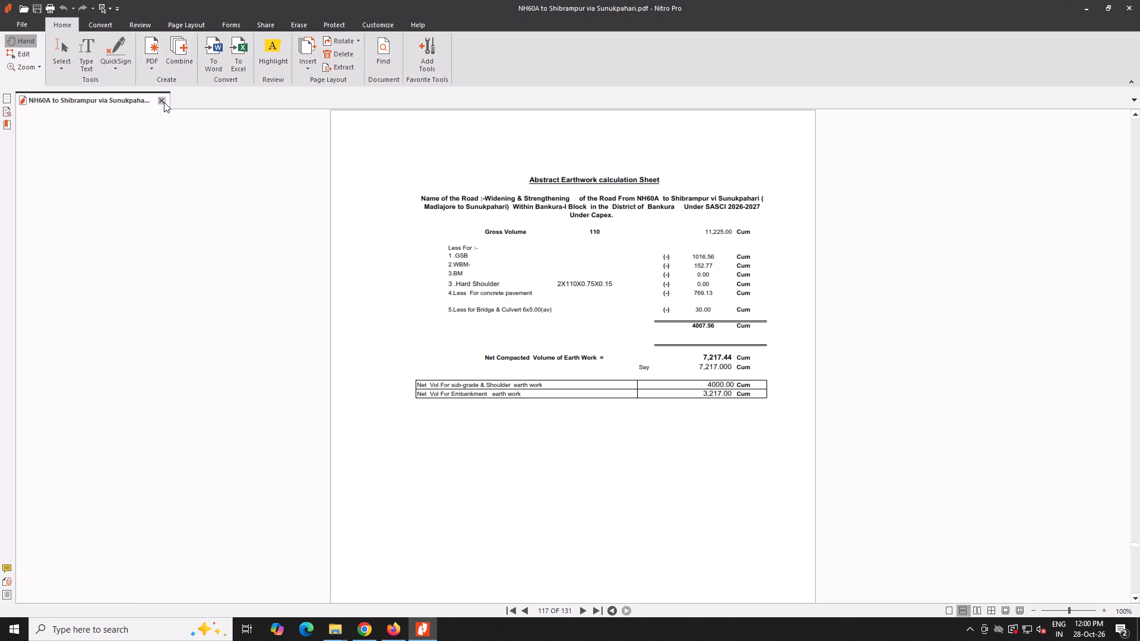
click(164, 102)
click(1130, 2)
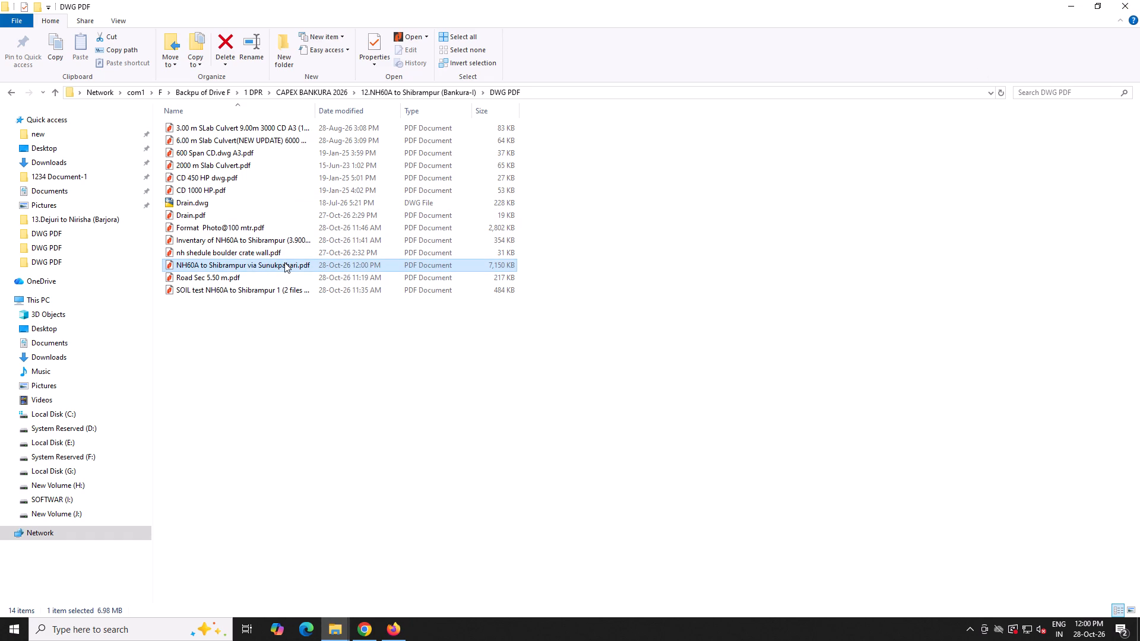
Upload NH60A to Shibrampur via Sunukpahari.pdf from the DWG PDF folder to My Drive in Google Drive, open in Firefox.
drag(284, 262, 399, 627)
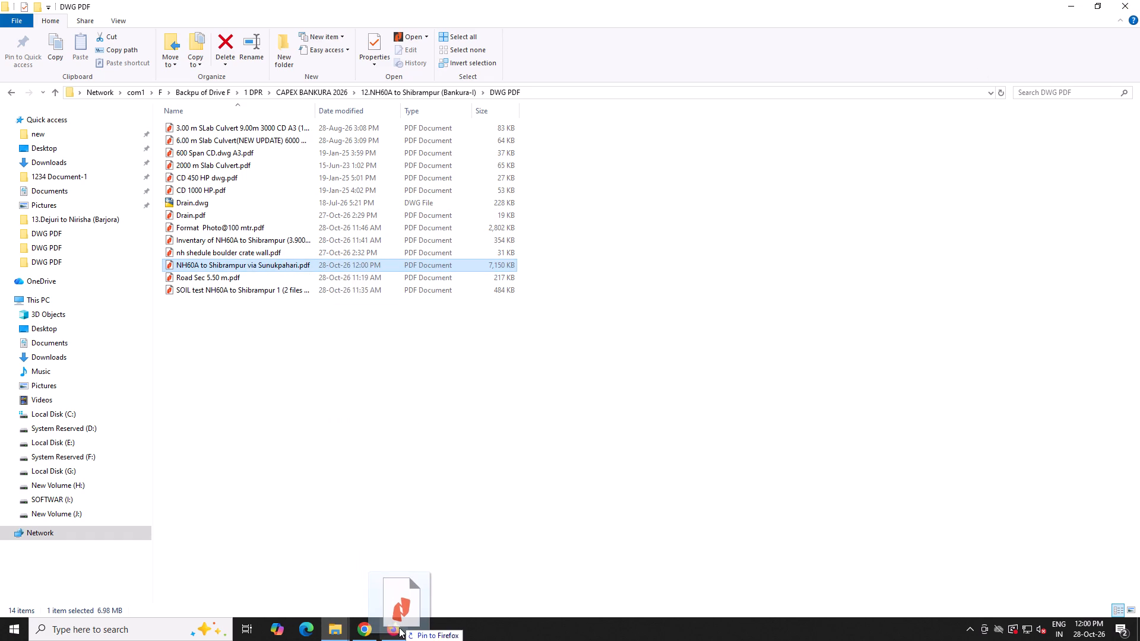
drag(399, 627, 413, 583)
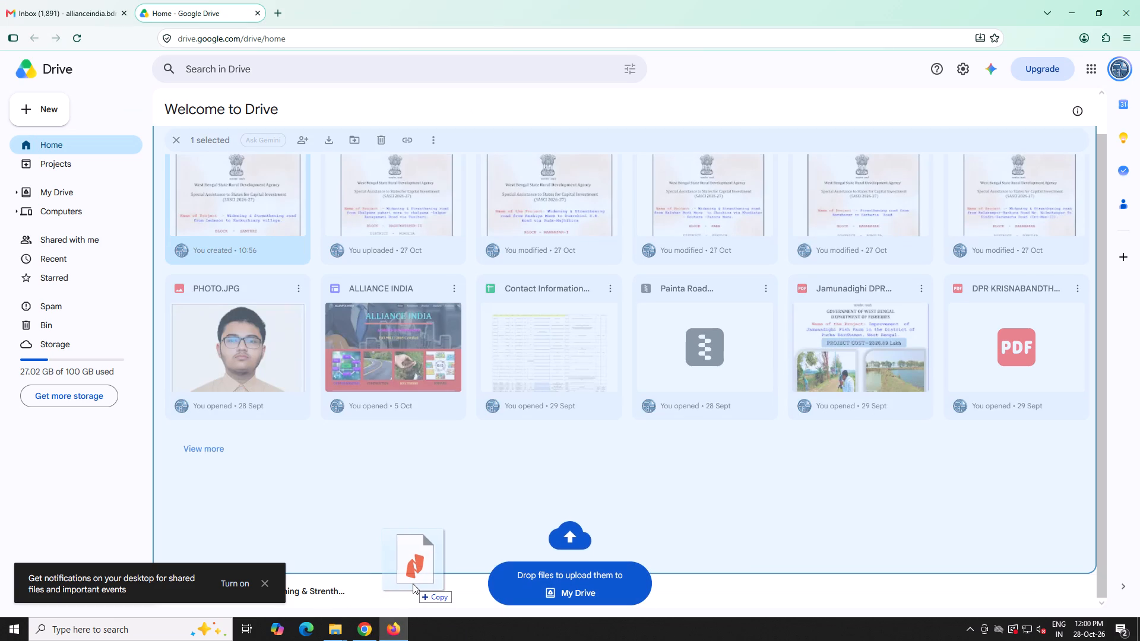
drag(413, 583, 413, 561)
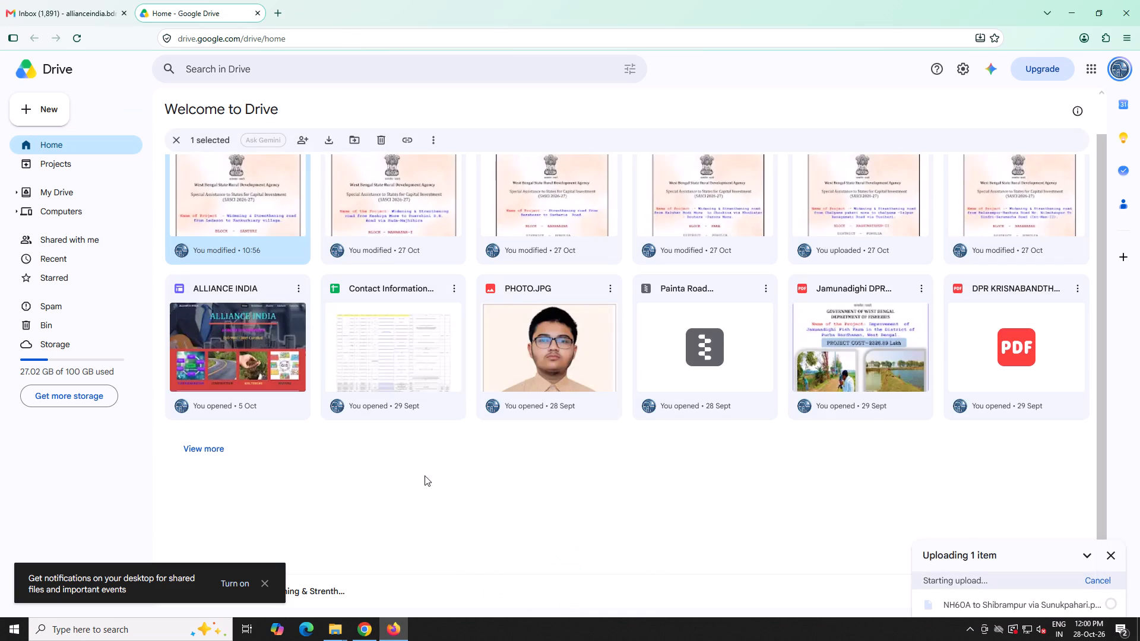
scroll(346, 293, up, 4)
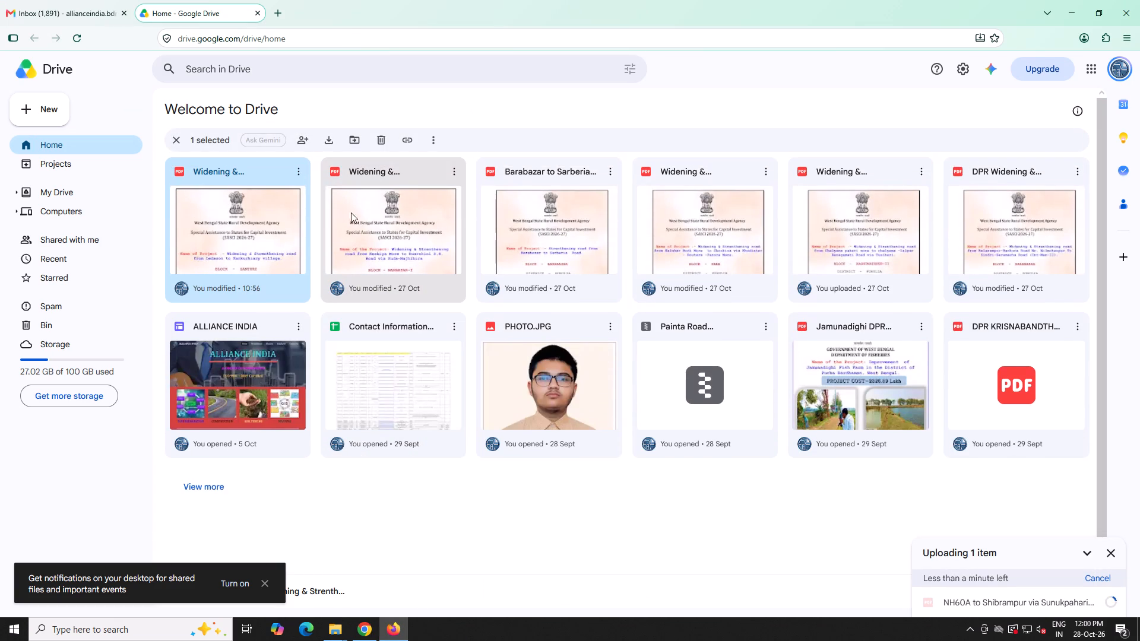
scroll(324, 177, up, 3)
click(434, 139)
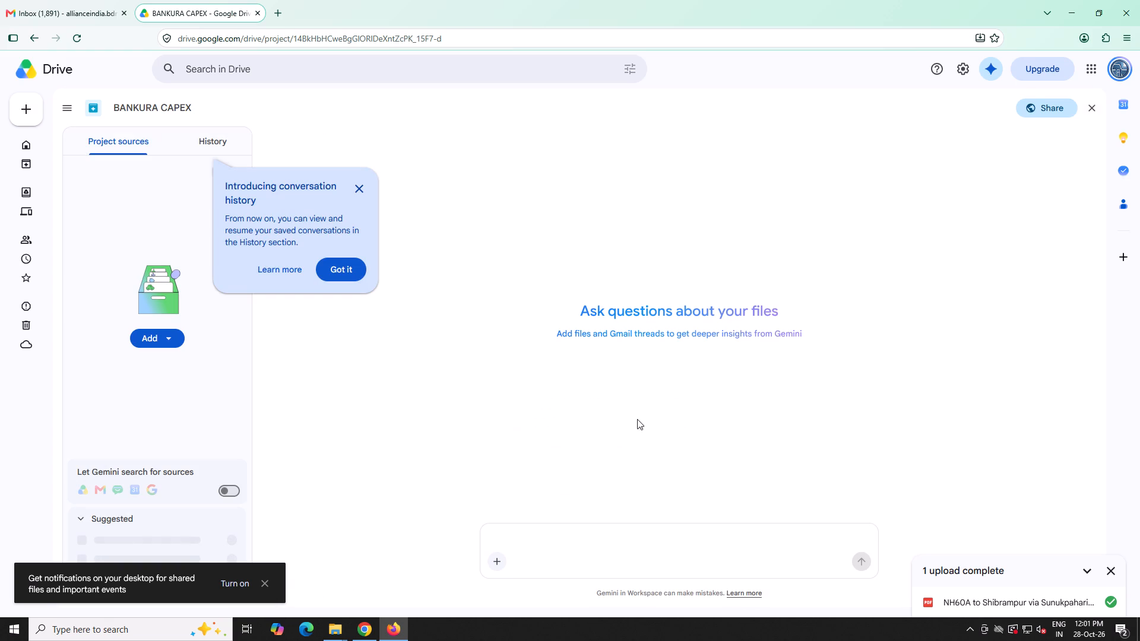
click(362, 183)
scroll(629, 312, up, 5)
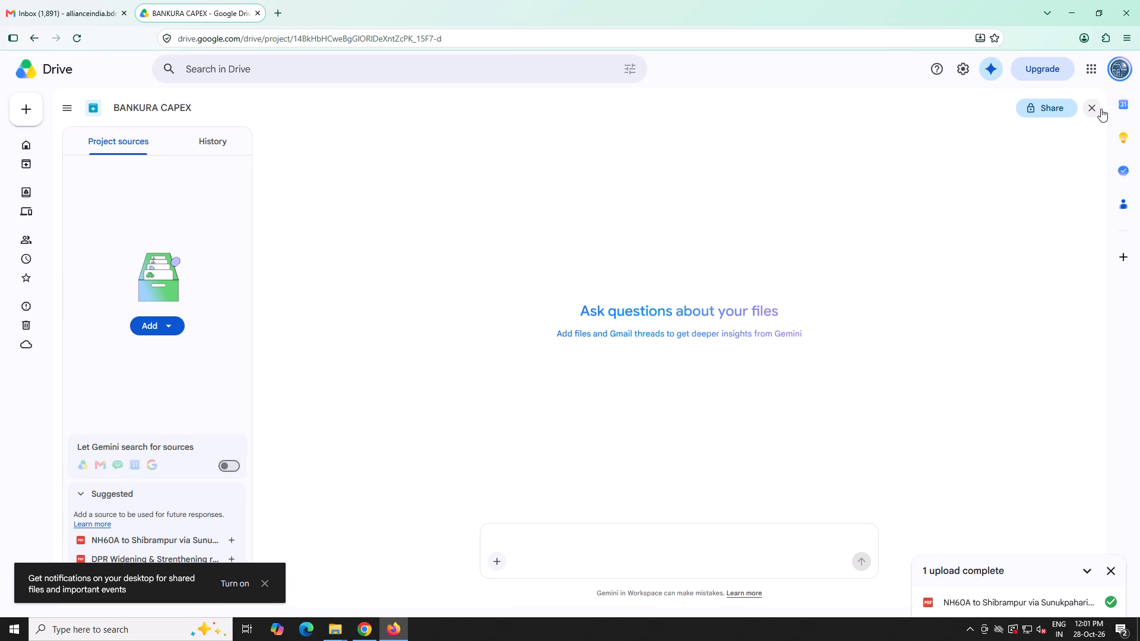
scroll(1095, 124, down, 3)
scroll(272, 318, down, 3)
click(1097, 75)
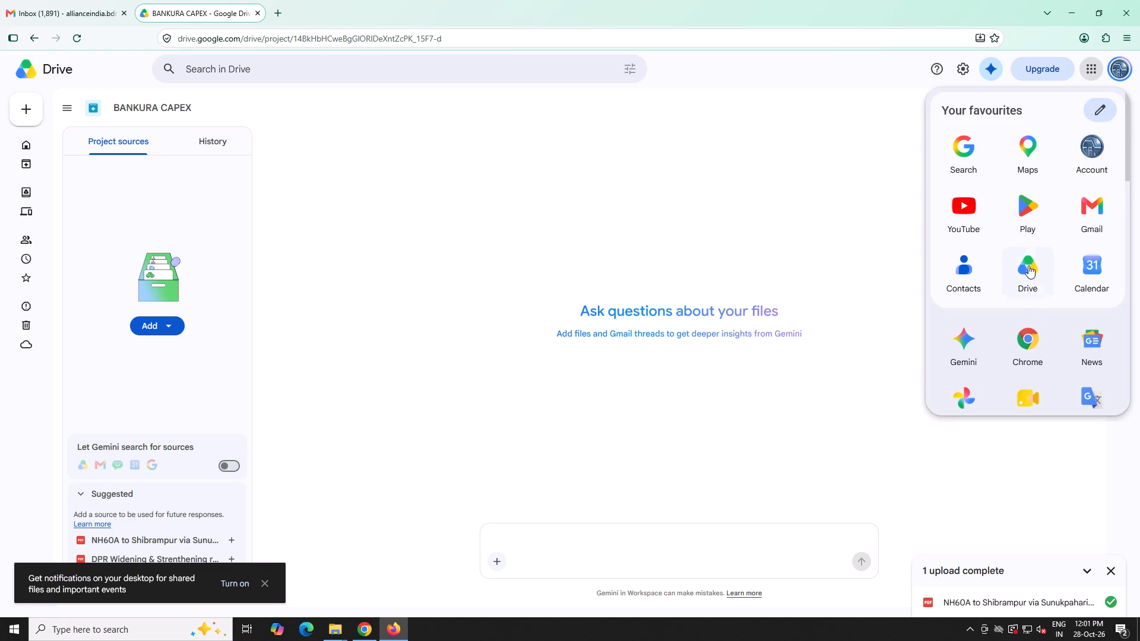
click(1032, 266)
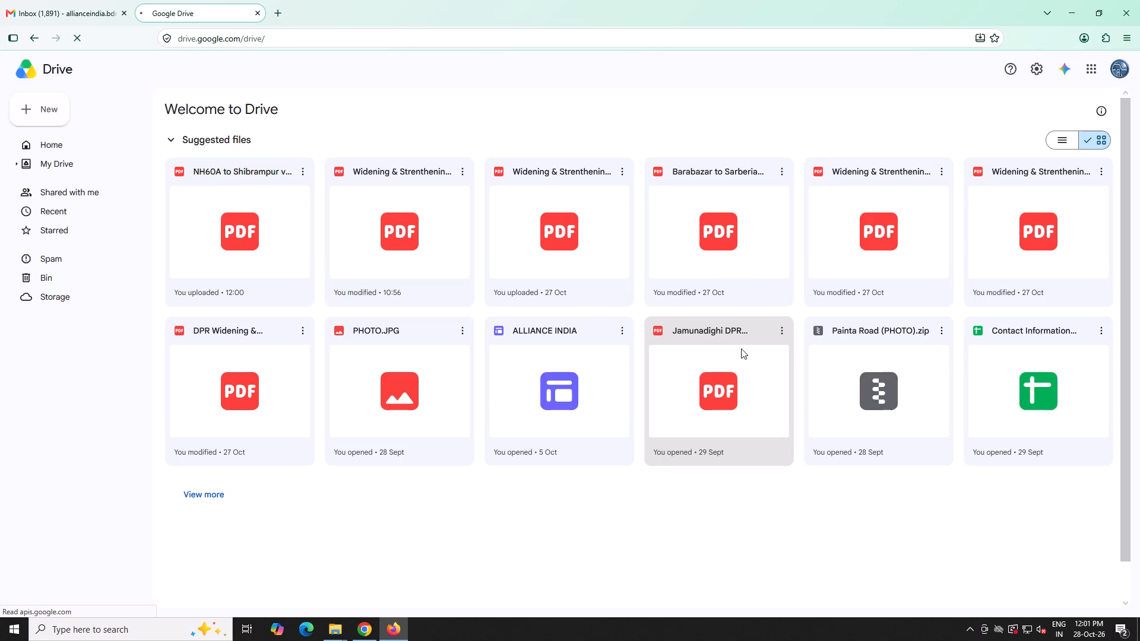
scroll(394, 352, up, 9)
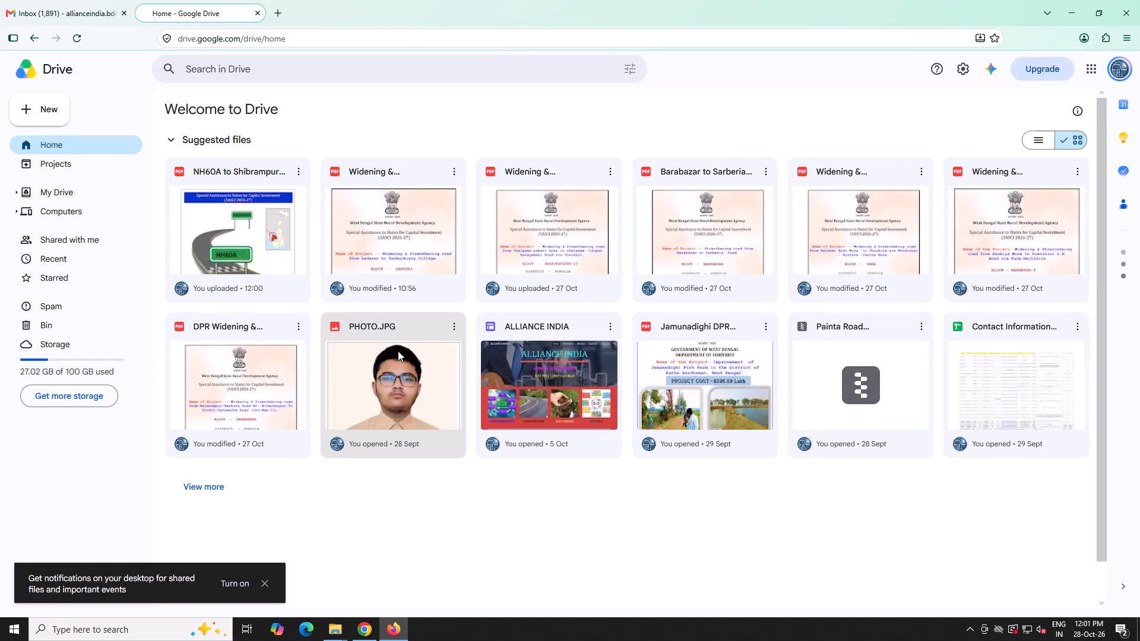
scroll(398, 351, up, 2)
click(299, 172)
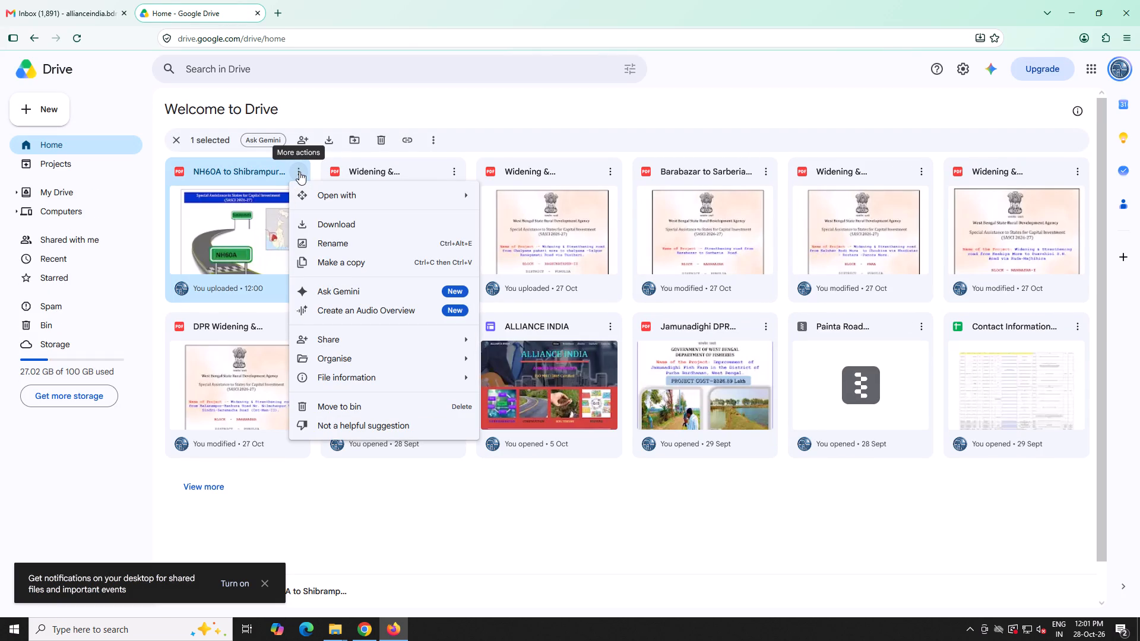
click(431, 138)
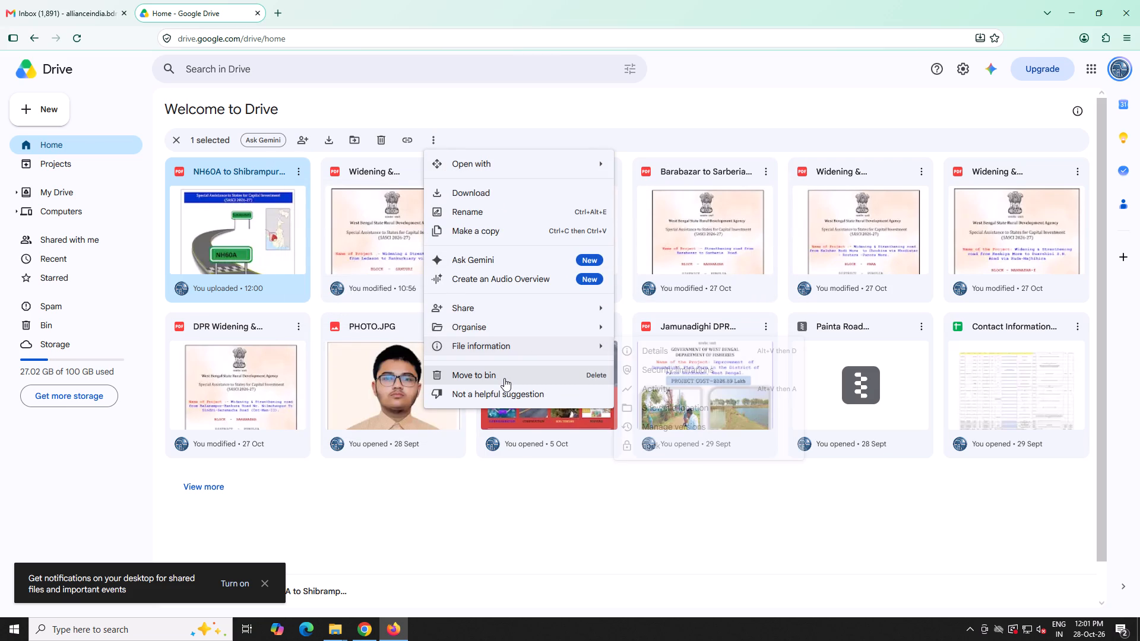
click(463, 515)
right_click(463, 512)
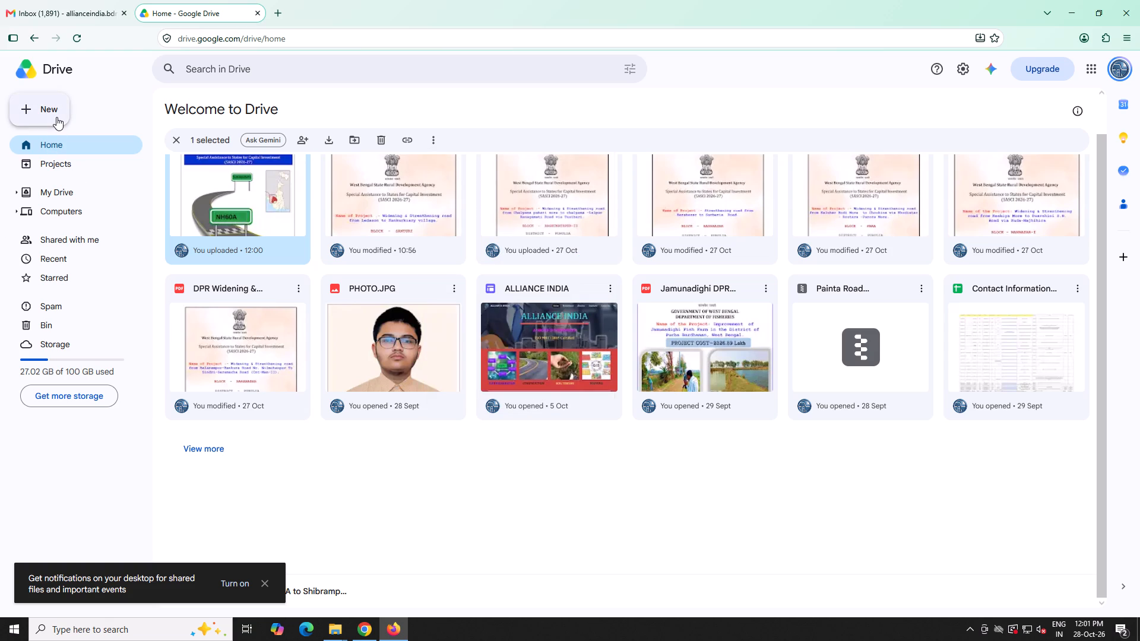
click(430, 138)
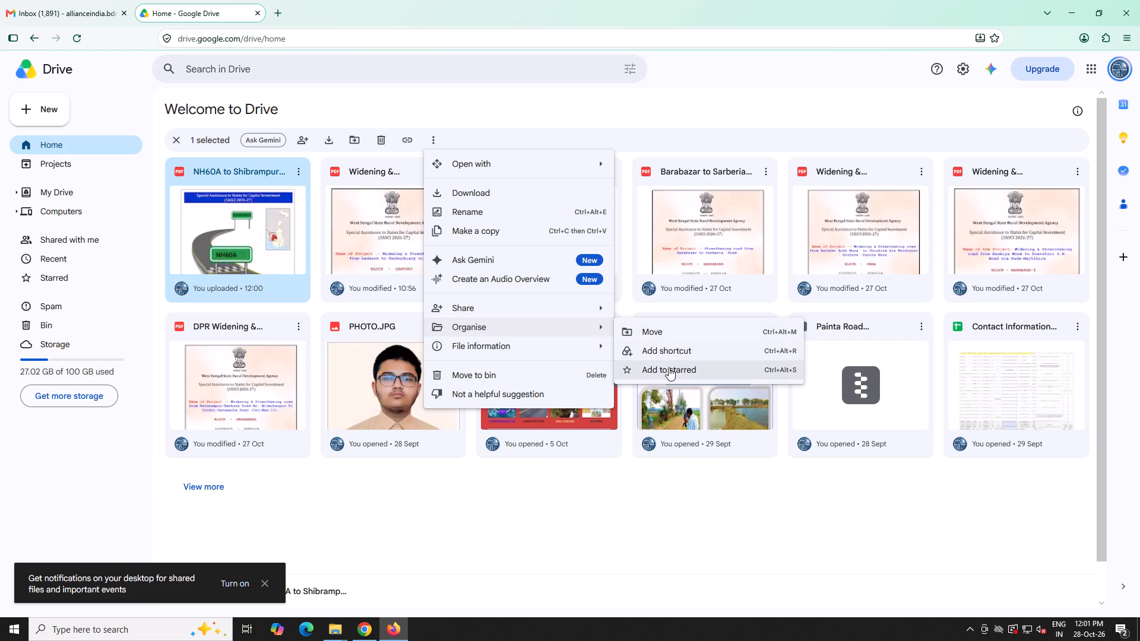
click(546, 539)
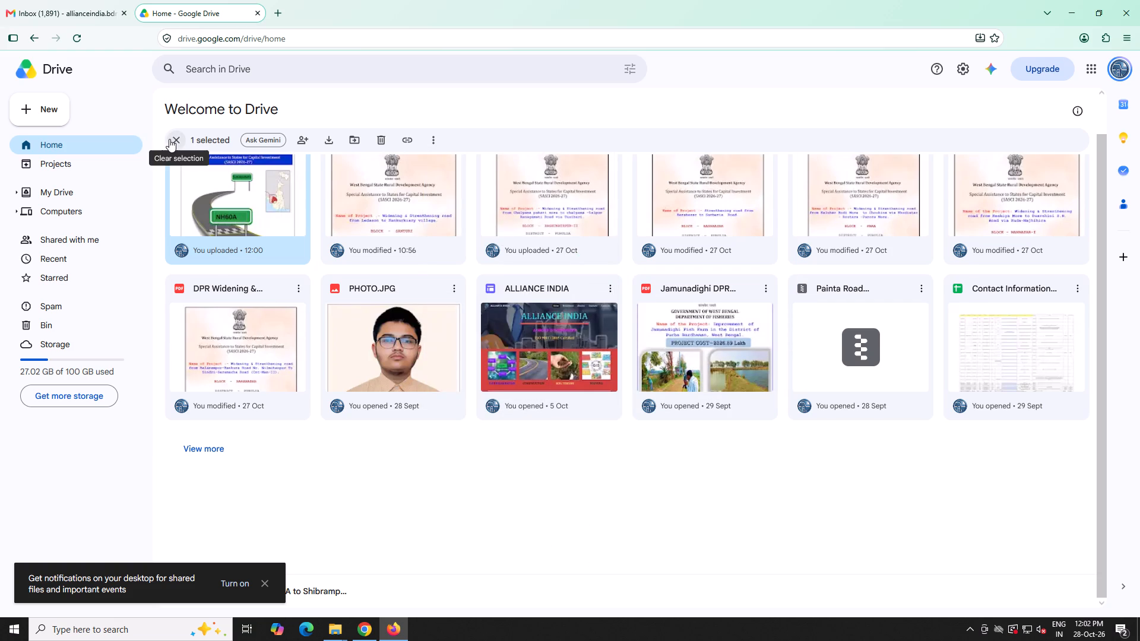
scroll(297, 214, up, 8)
Move the uploaded NH60A to Shibrampur PDF to the Drive bin.
click(299, 171)
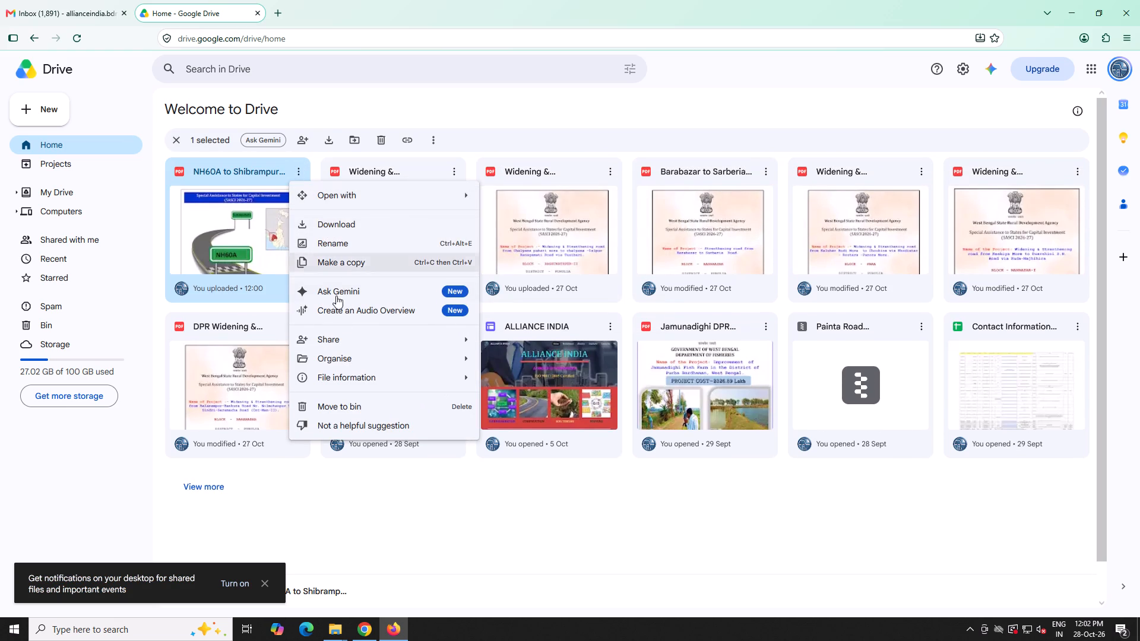
click(356, 409)
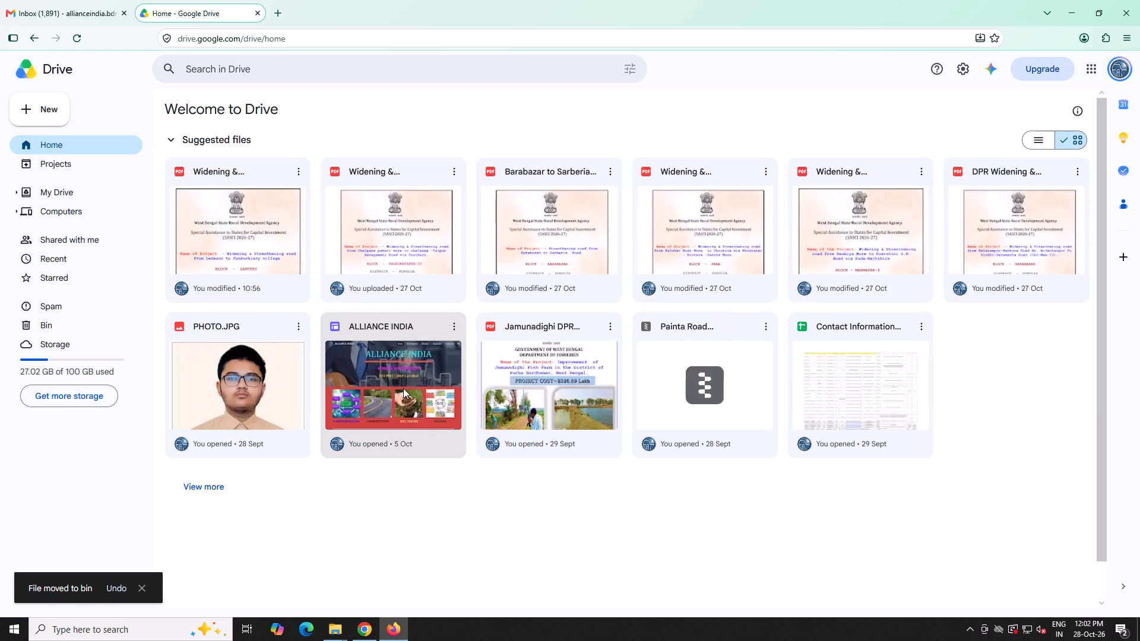
click(461, 512)
Create a new folder named BANKURA CAPEX inside the local DWG PDF folder in File Explorer.
click(327, 640)
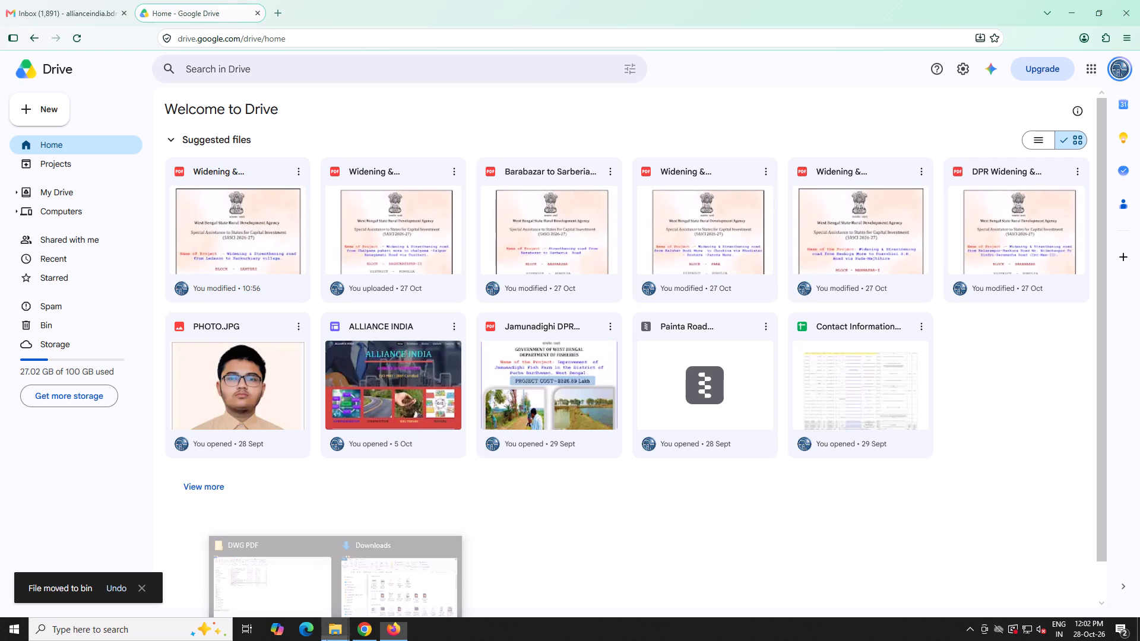
click(288, 563)
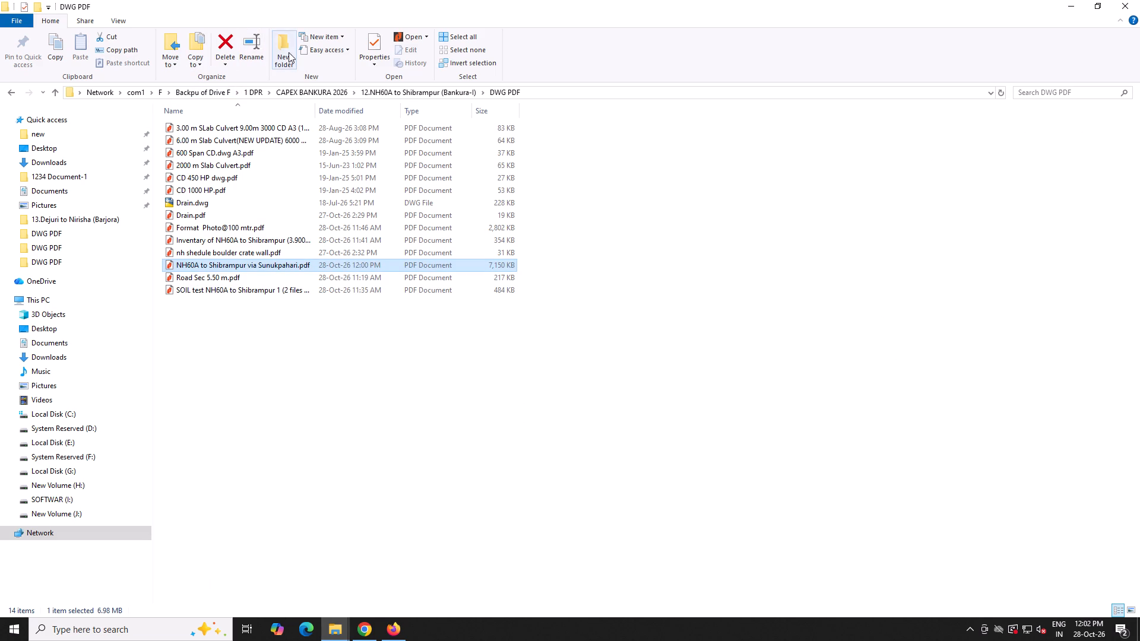
click(289, 52)
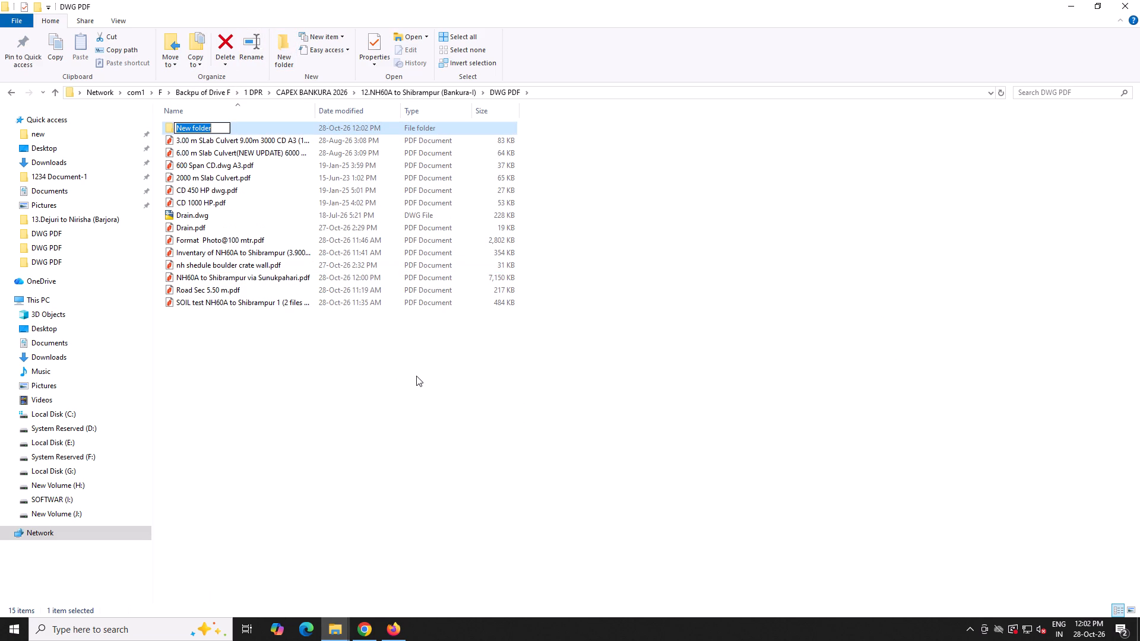
text(VB)
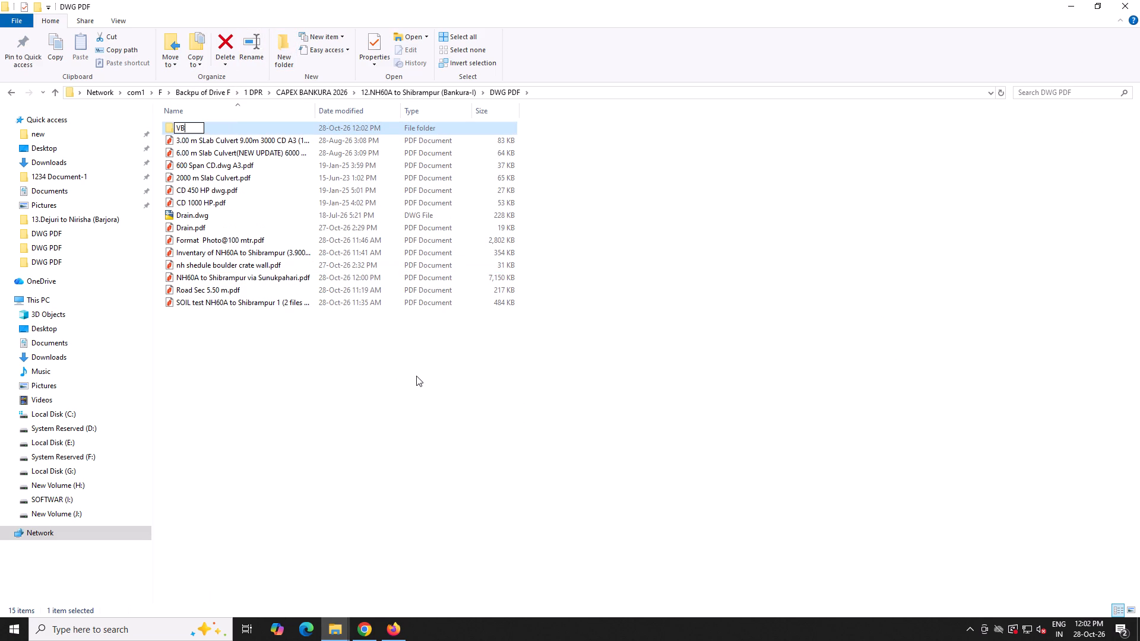
key(BackSpace)
key(BackSpace)
key(BackSpace)
text(BANKURA)
key(space)
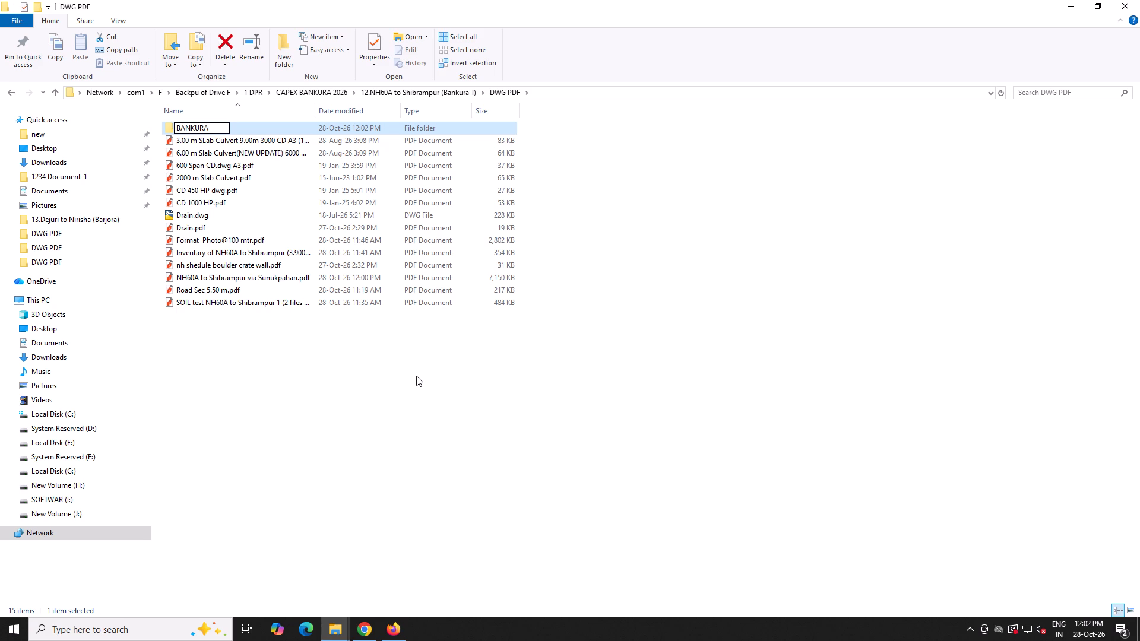
text(CAPWE)
key(BackSpace)
key(BackSpace)
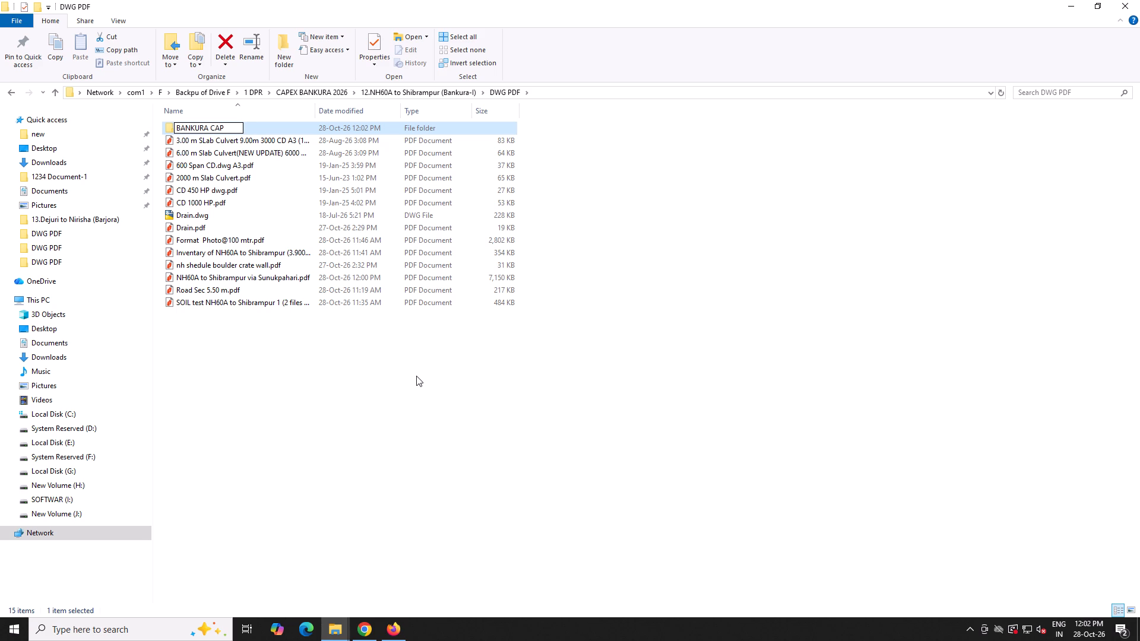
text(EX)
click(406, 405)
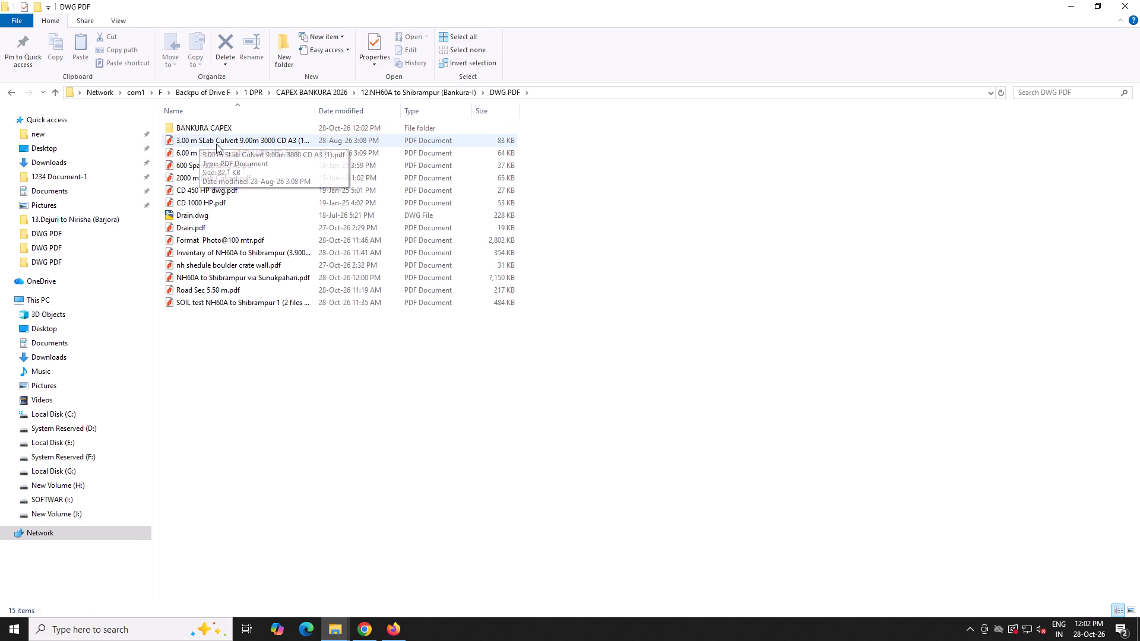
Upload the BANKURA CAPEX folder from File Explorer to Google Drive in Firefox.
click(214, 127)
drag(227, 128, 404, 629)
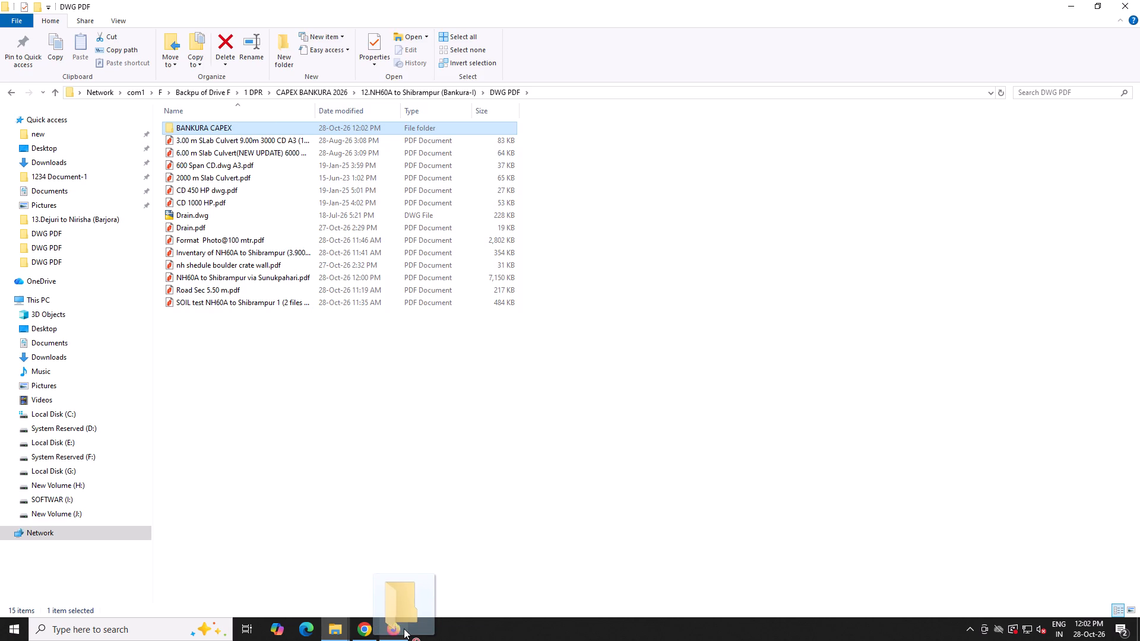
drag(404, 629, 436, 508)
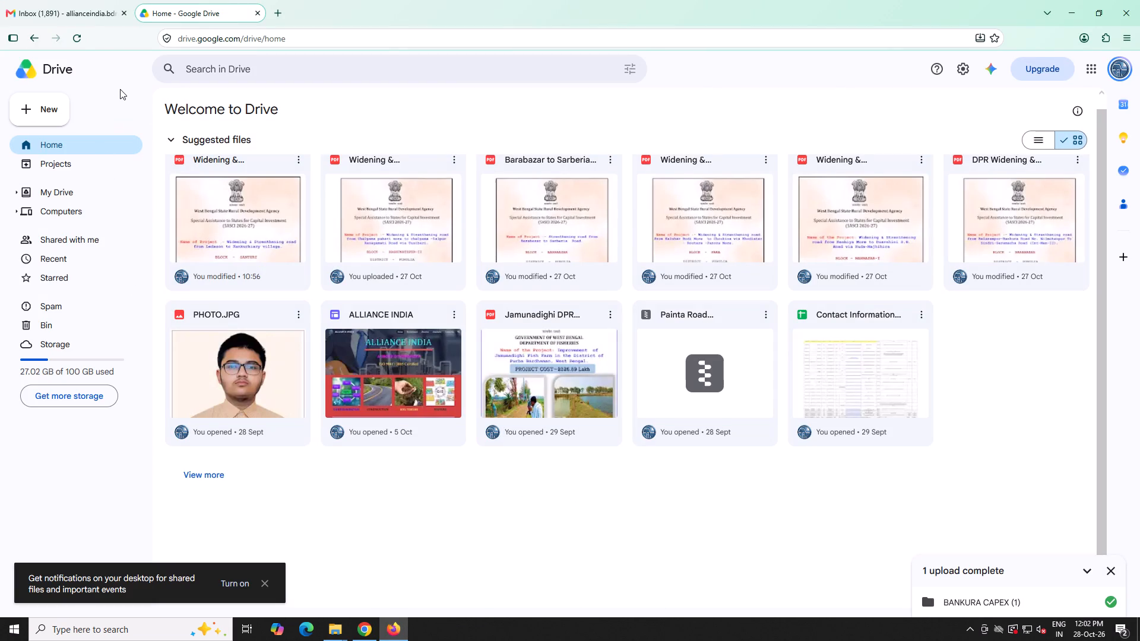
Upload NH60A to Shibrampur via Sunukpahari.pdf from the local DWG PDF folder into the newly uploaded BANKURA CAPEX folder in Drive.
click(85, 35)
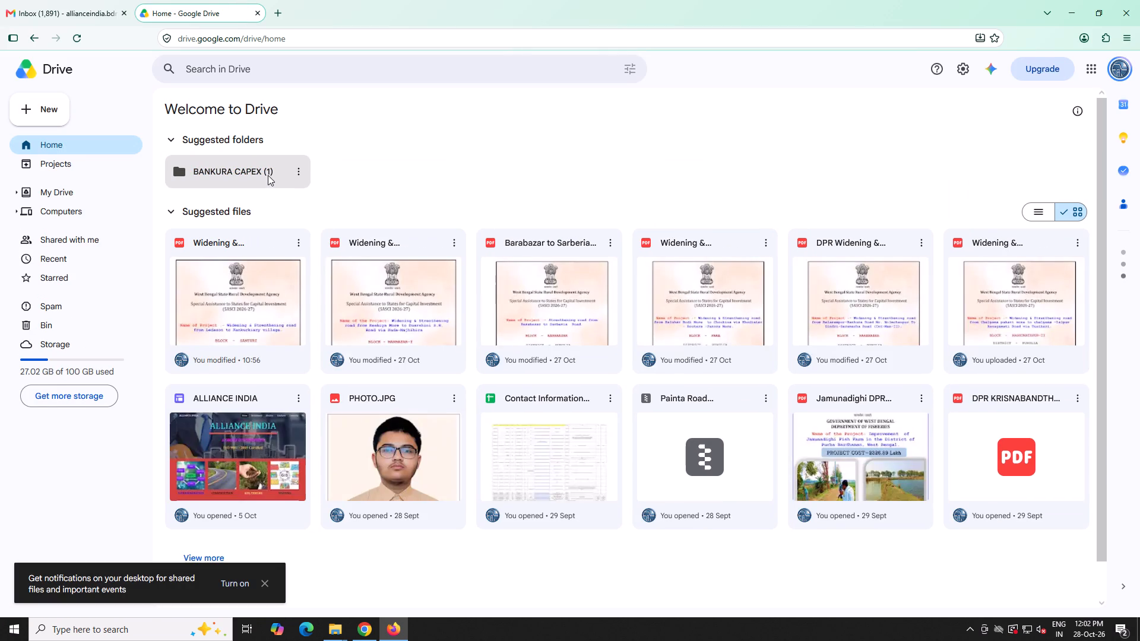
double_click(285, 172)
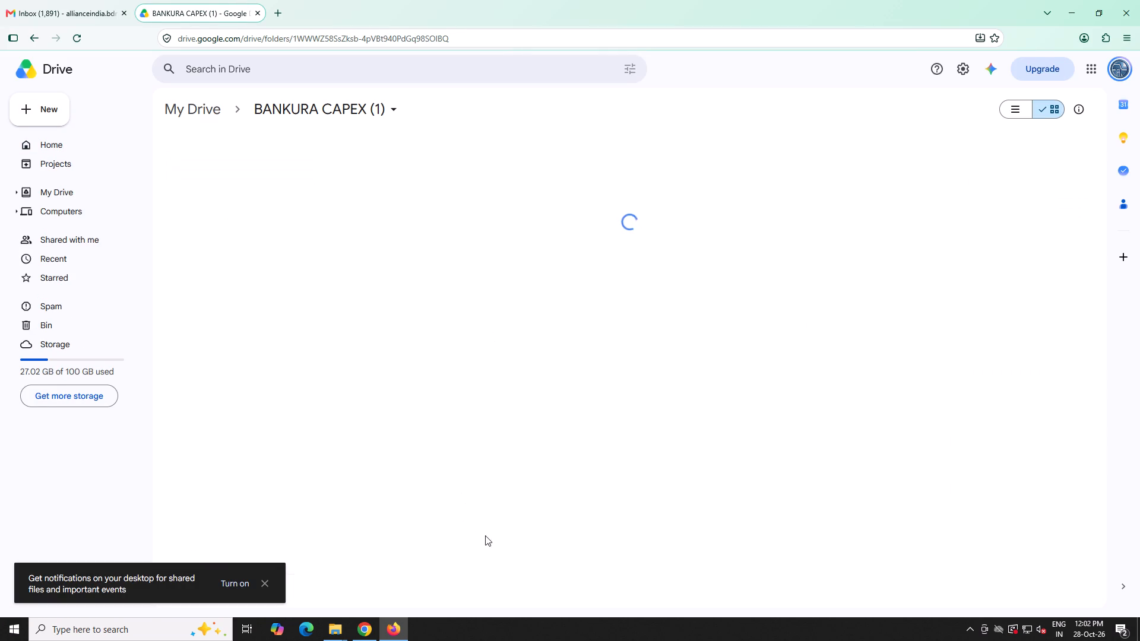
click(341, 640)
click(286, 572)
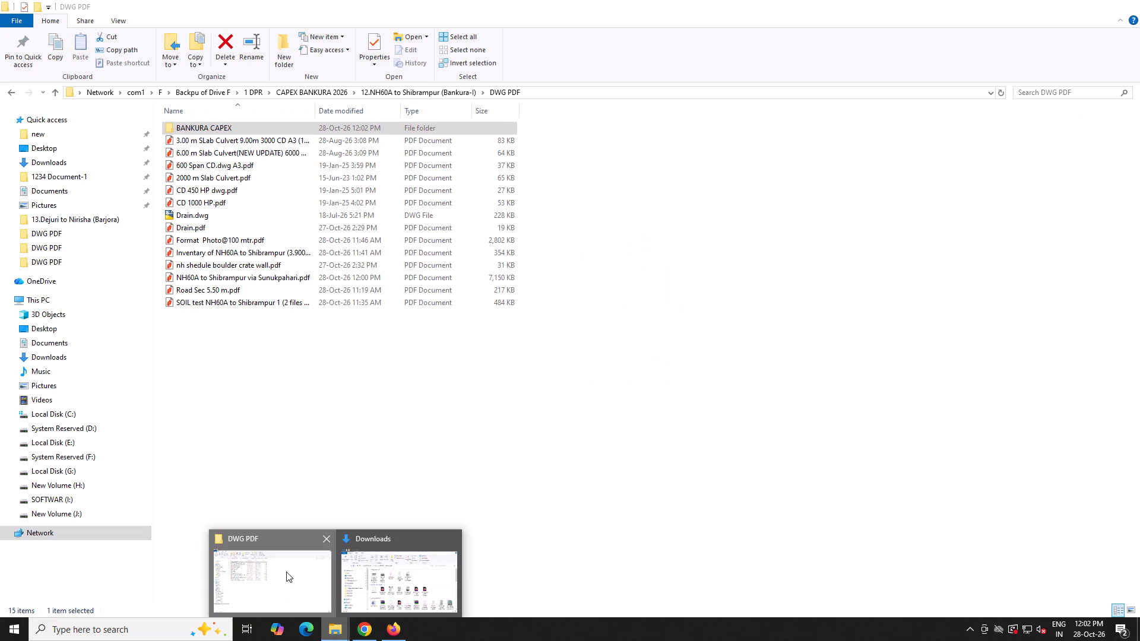
click(231, 279)
drag(274, 283, 496, 458)
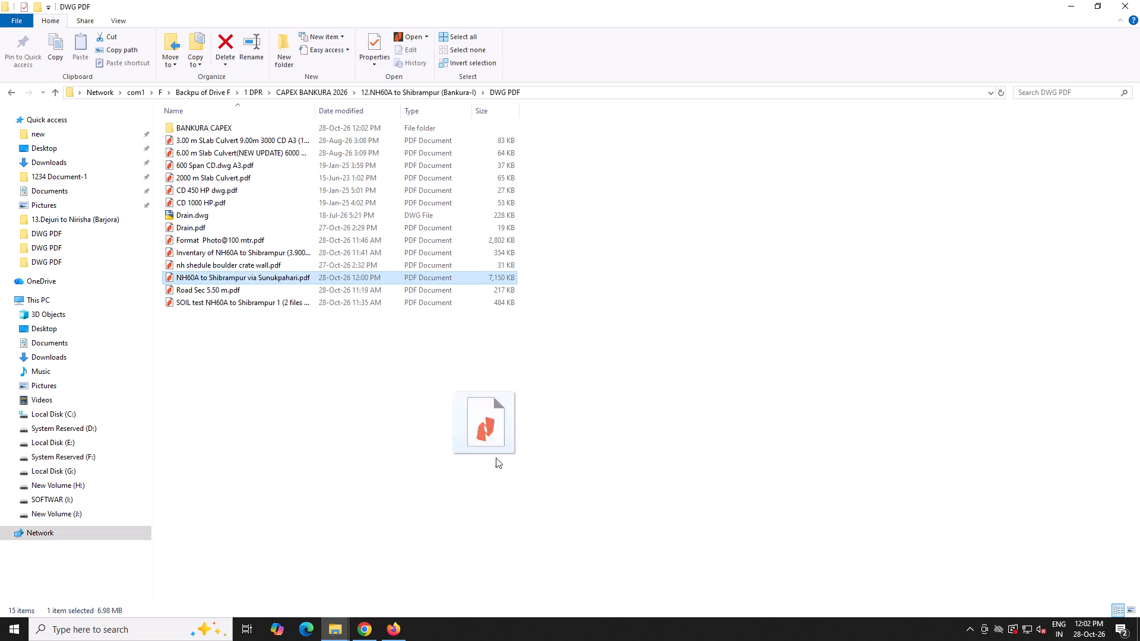
drag(496, 458, 478, 370)
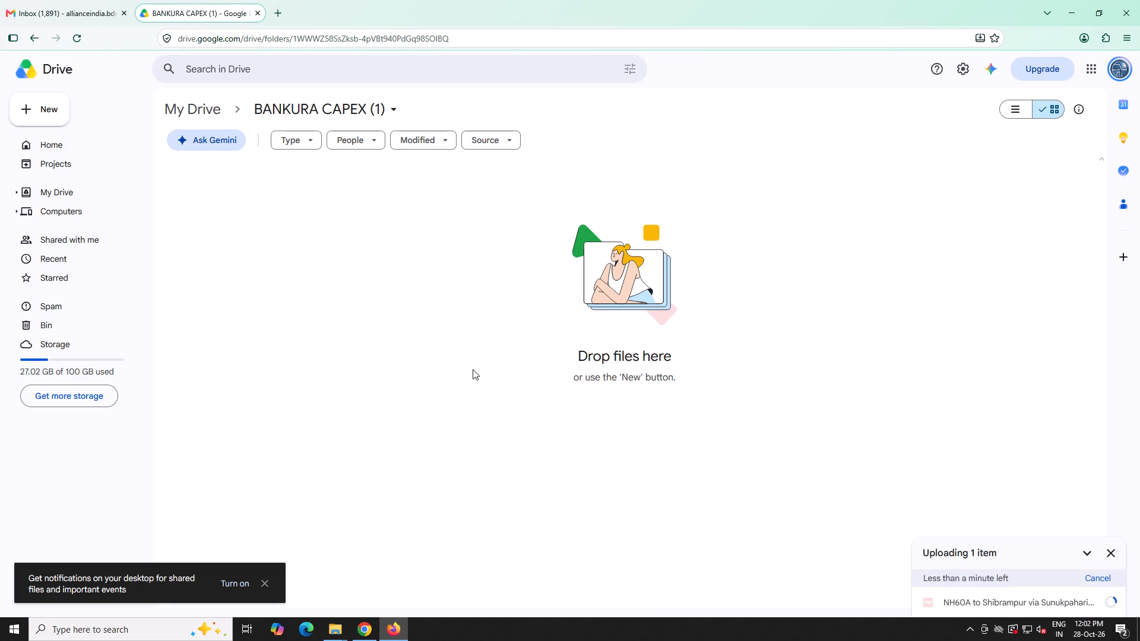
click(75, 39)
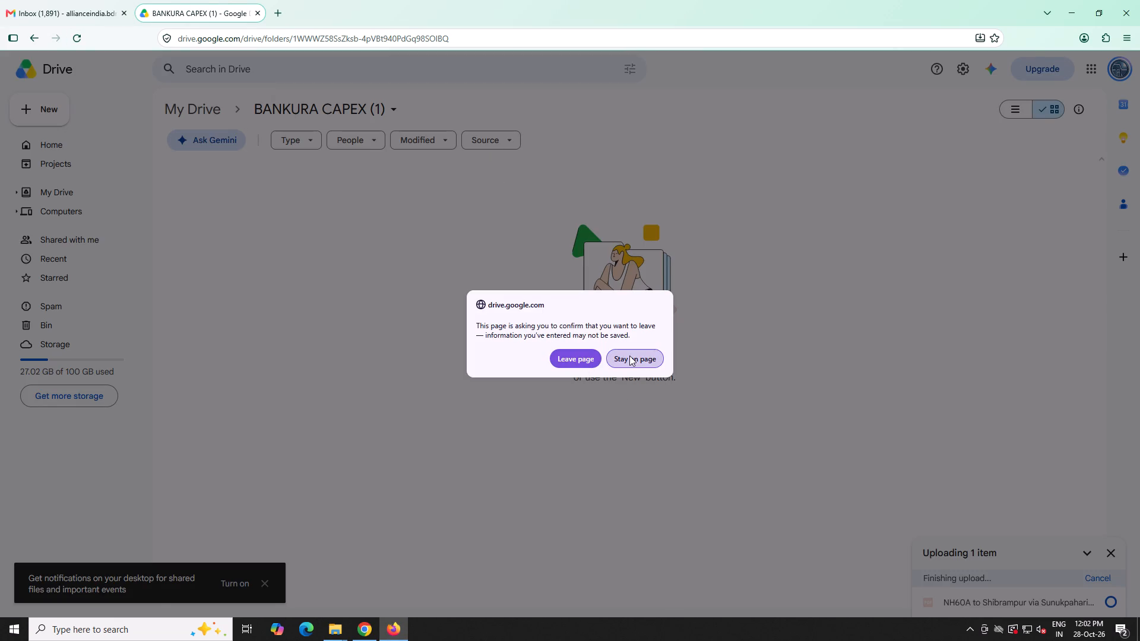
click(883, 301)
key(Escape)
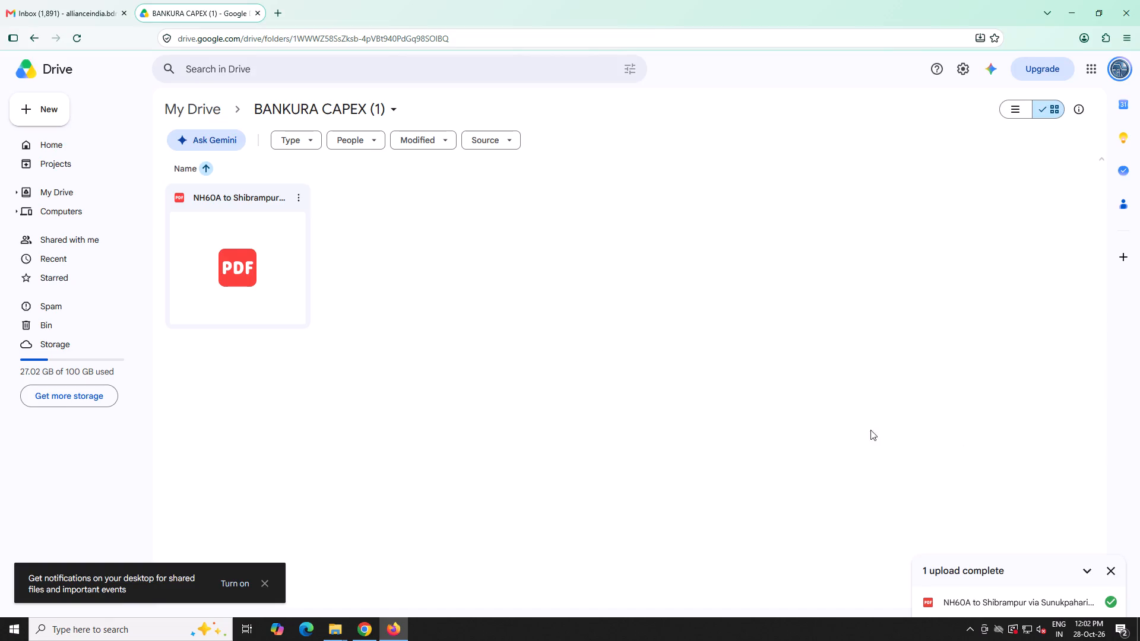
Share NH60A to Shibrampur via Sunukpahari.pdf with anyone with the link as Editor and copy its link.
click(301, 199)
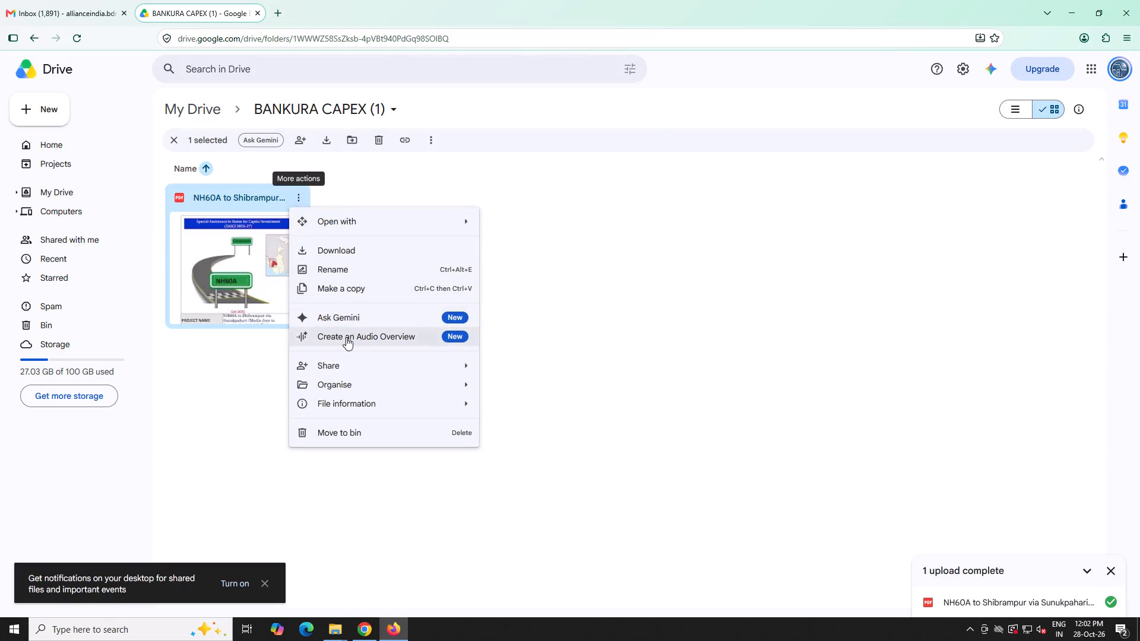
click(537, 366)
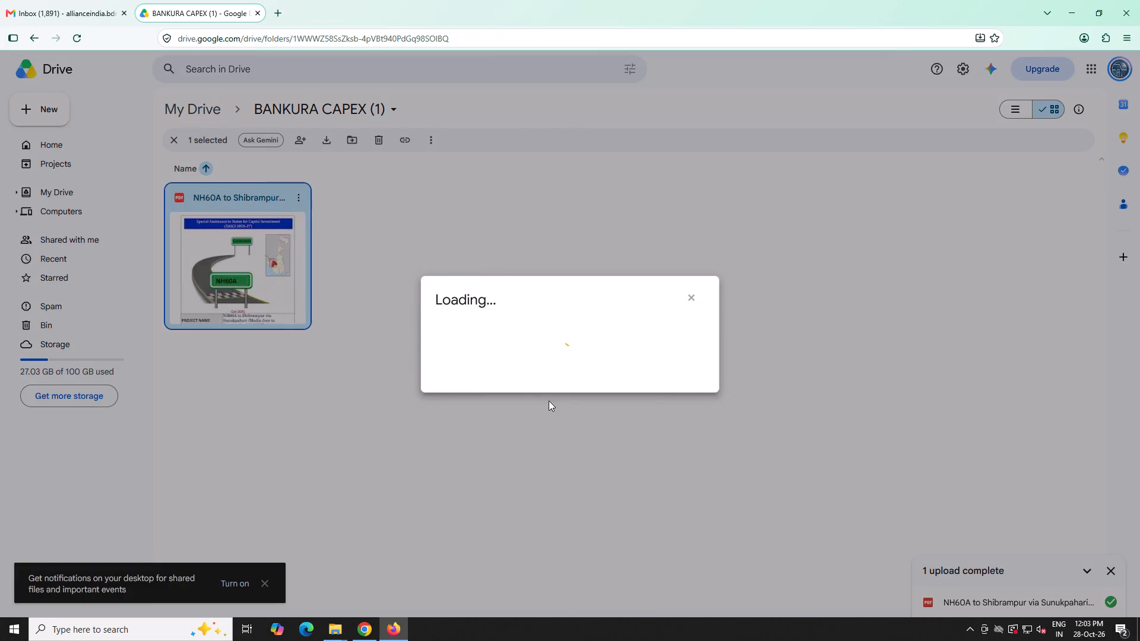
click(554, 394)
click(489, 399)
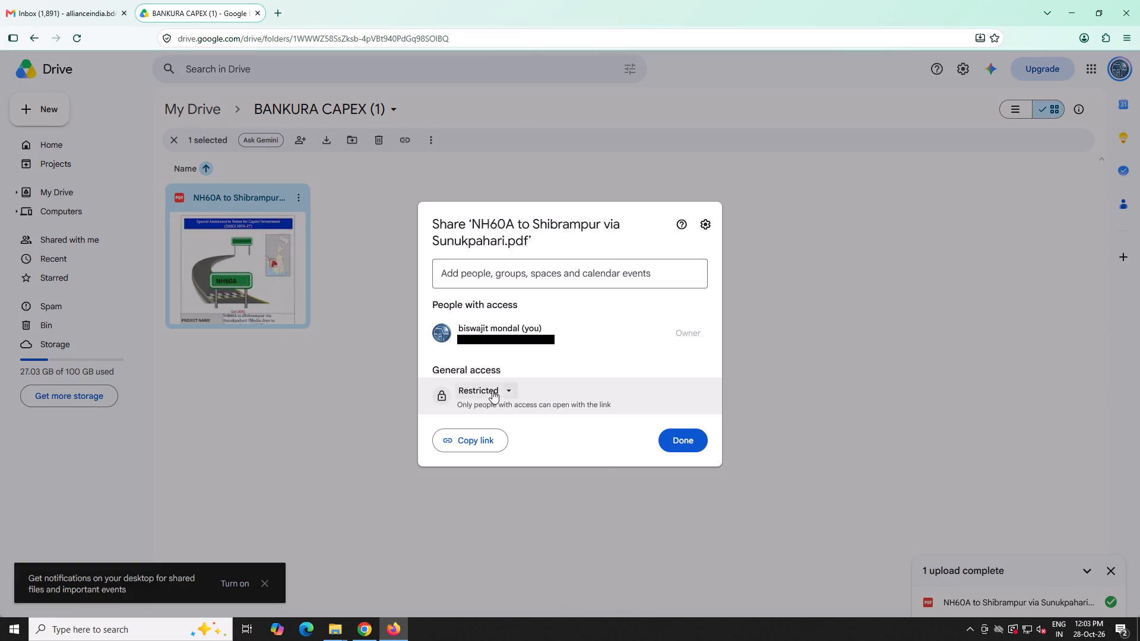
click(492, 391)
click(495, 449)
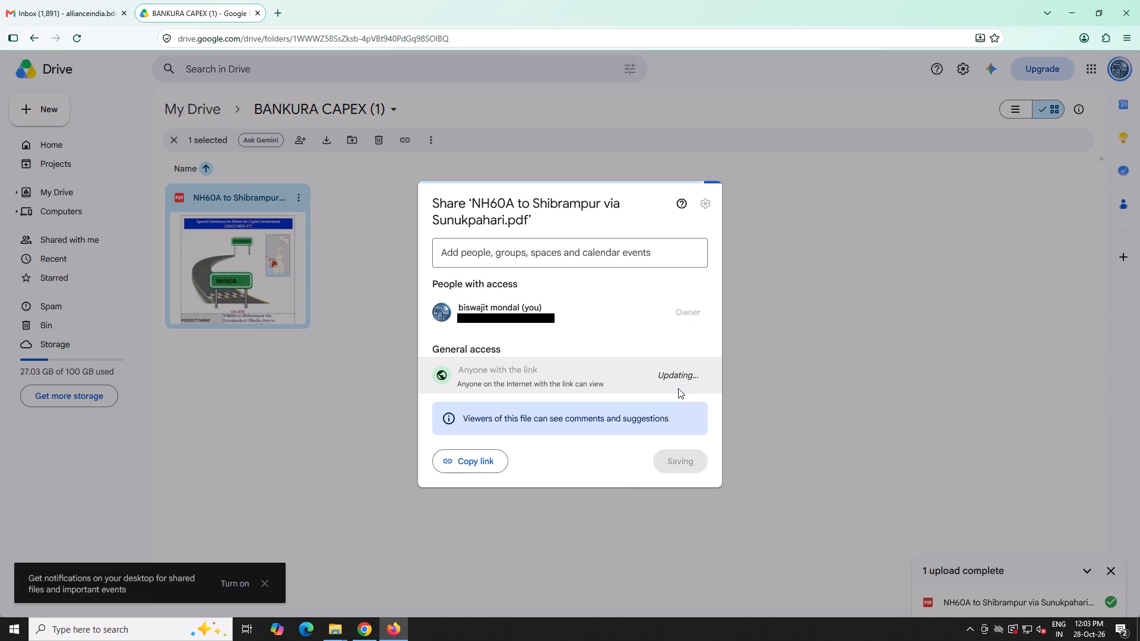
click(693, 375)
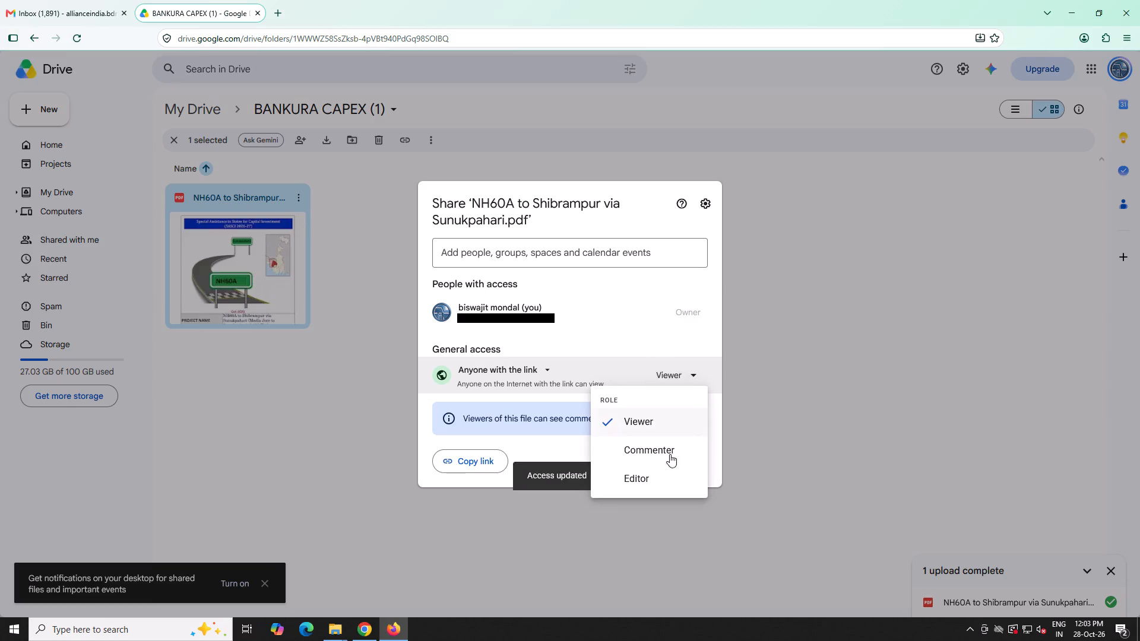
click(663, 474)
click(470, 433)
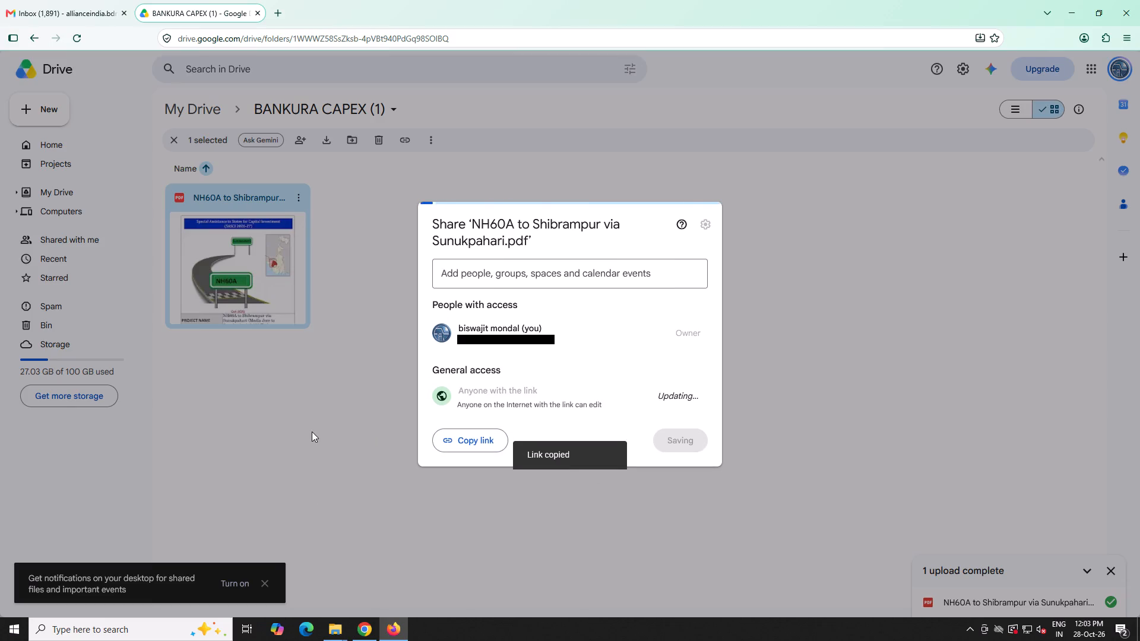
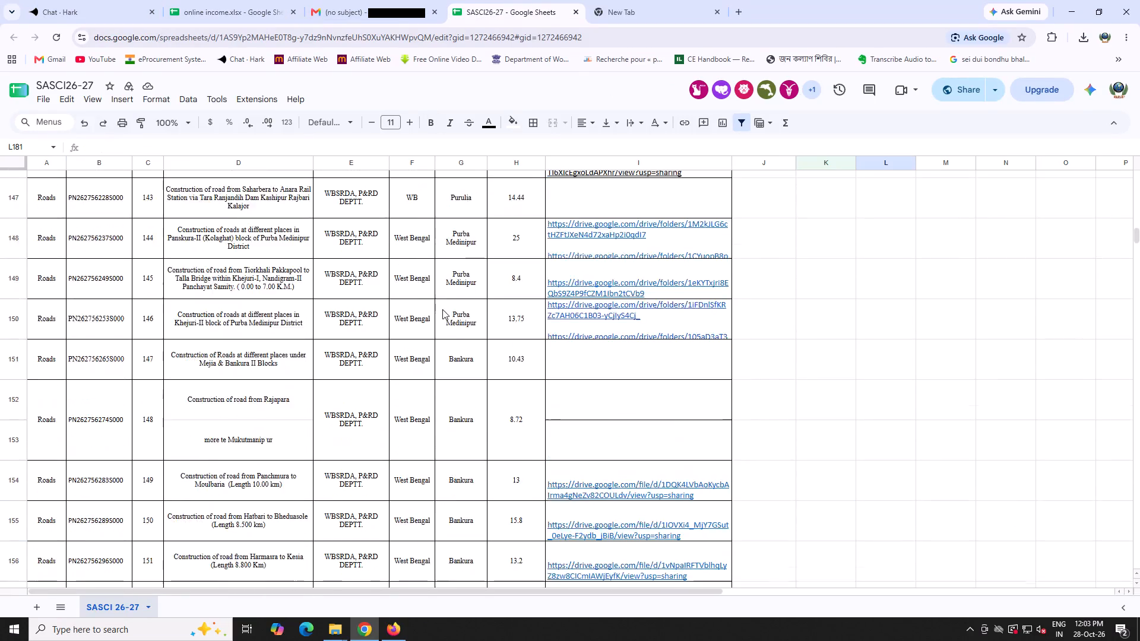
Check the link cells for the Bankura roads numbered 94 to 99 in the SASCI26-27 sheet.
scroll(442, 309, up, 20)
scroll(442, 309, up, 14)
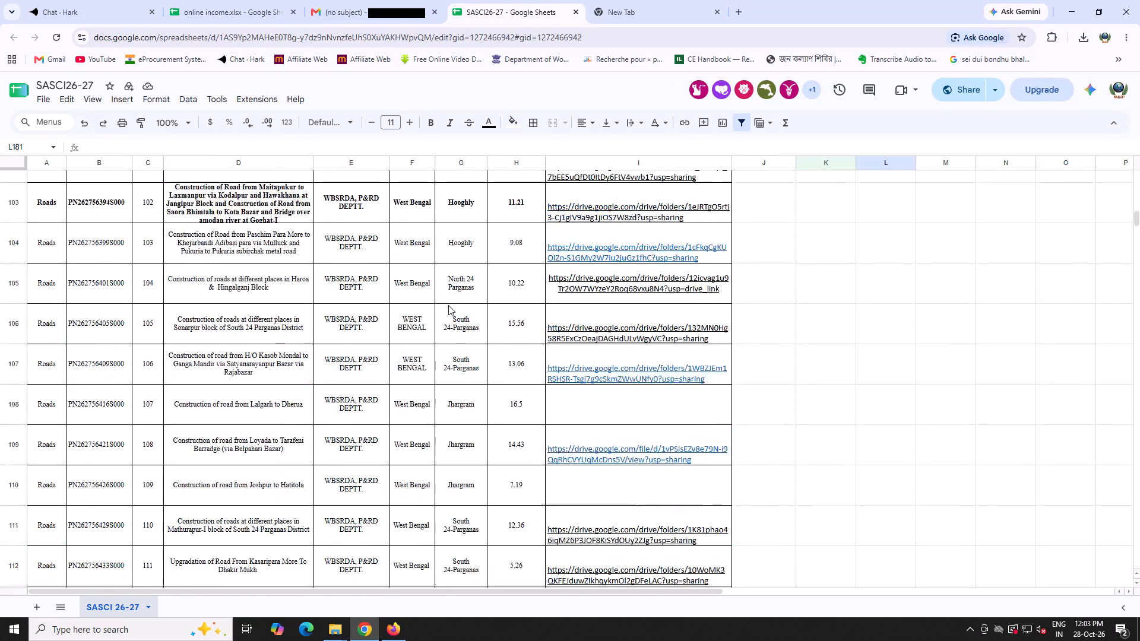
scroll(448, 305, up, 12)
scroll(450, 305, down, 6)
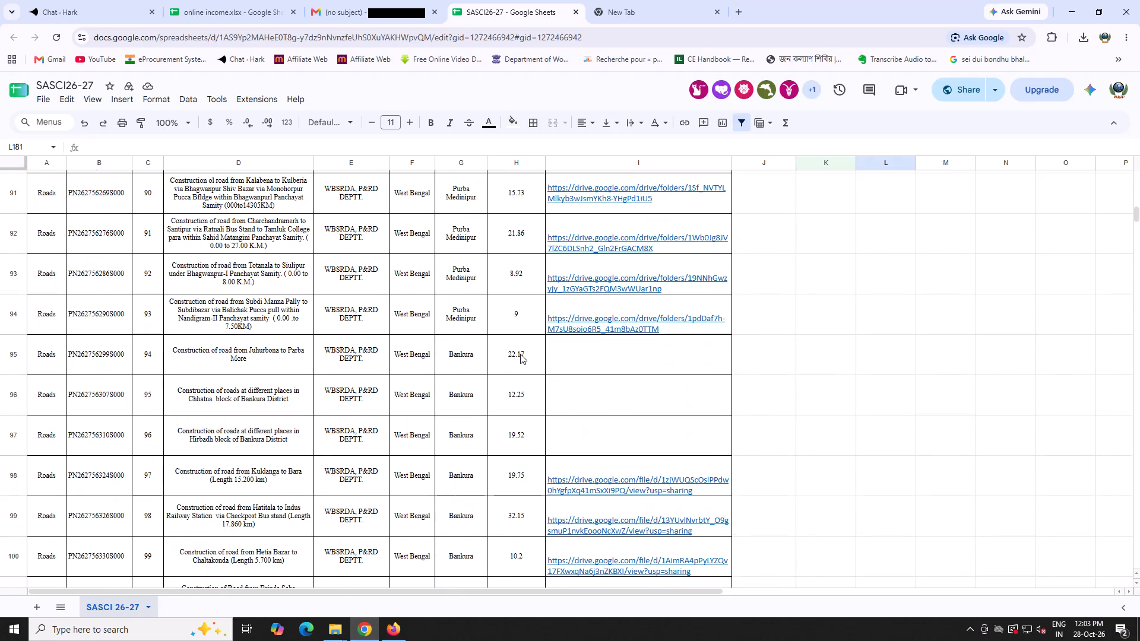
click(585, 398)
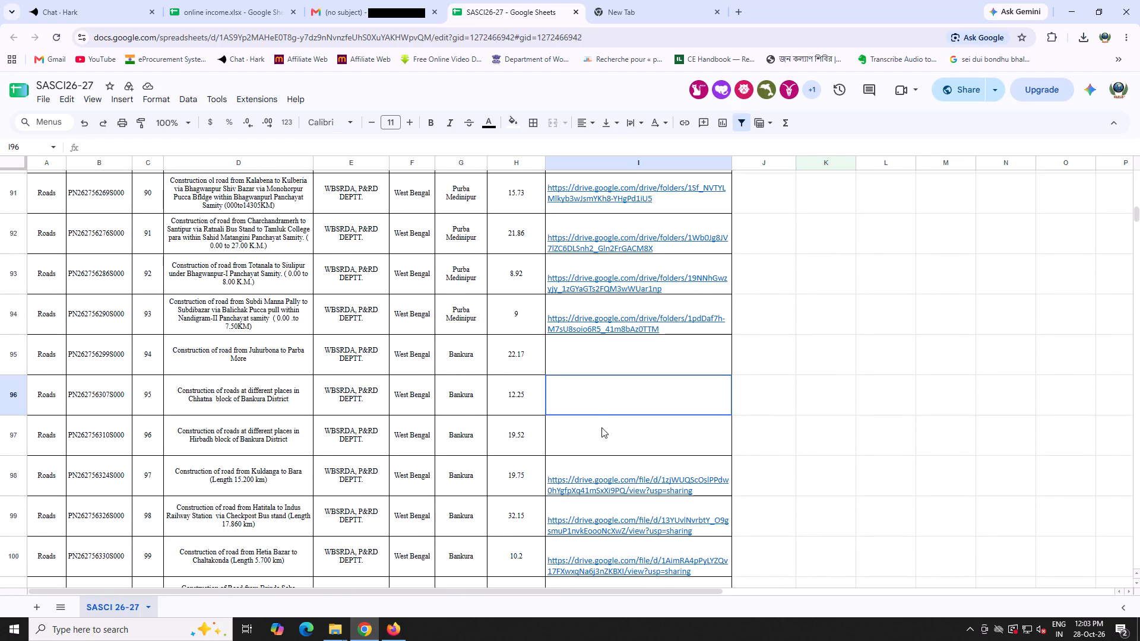
click(602, 429)
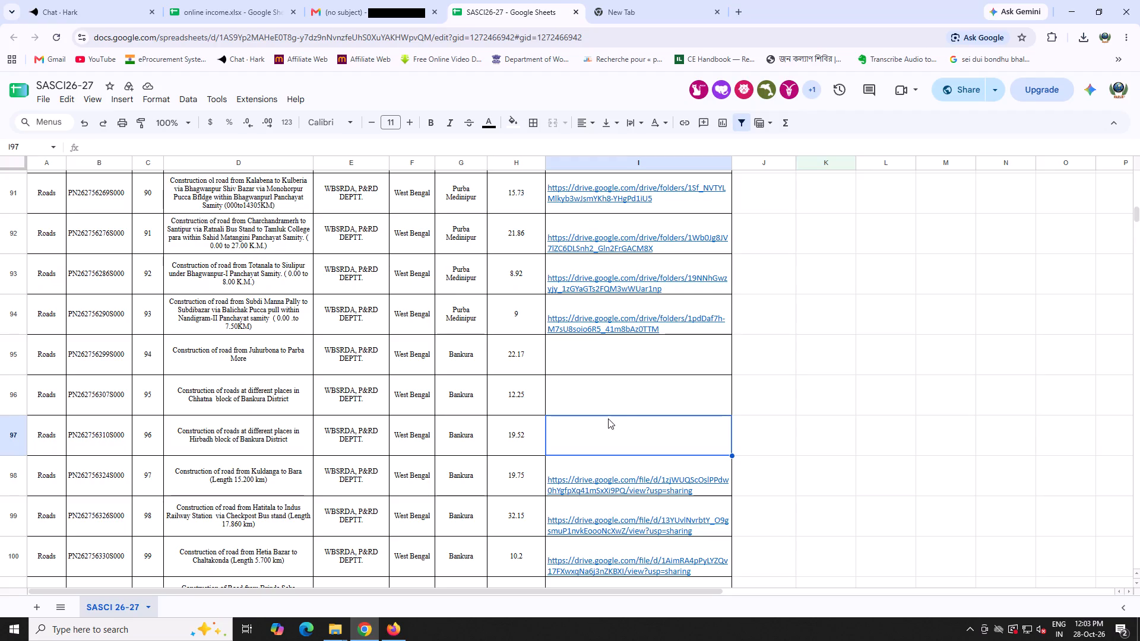
click(613, 403)
scroll(612, 405, down, 1)
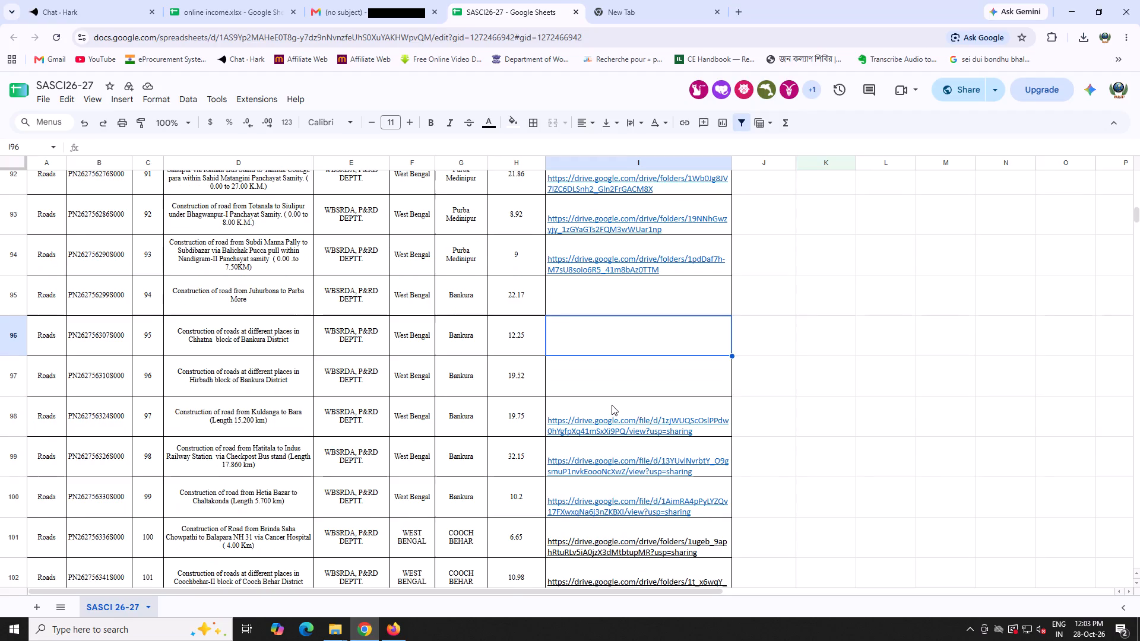
scroll(611, 407, down, 1)
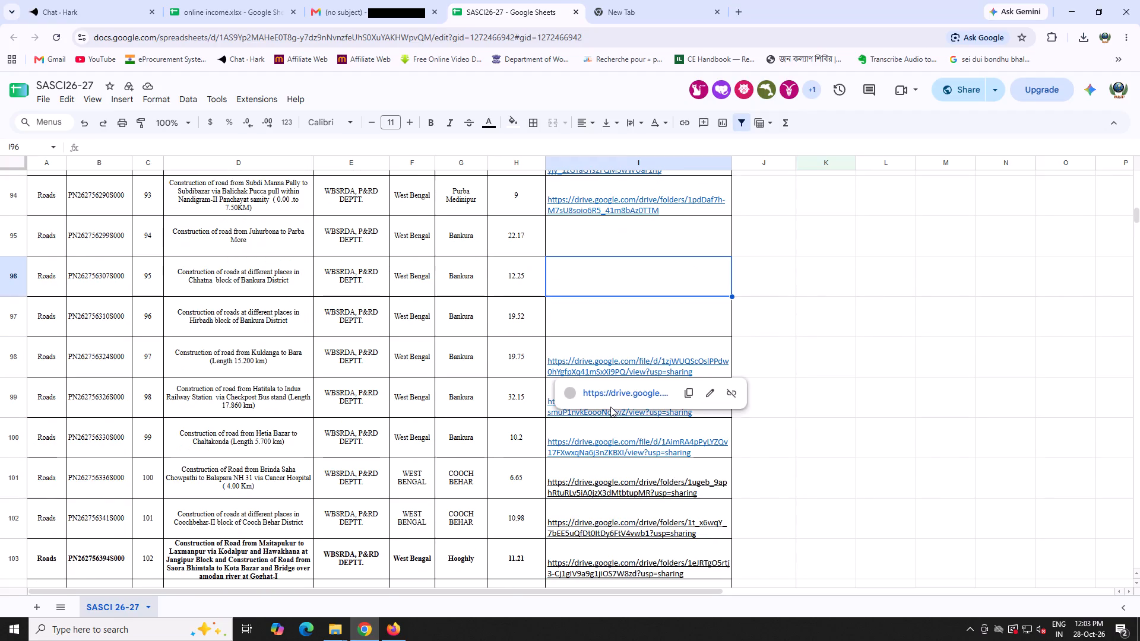
scroll(610, 407, down, 2)
Review the road list from serial 99 to the TOTAL row for Bankura entries and their Drive links.
click(908, 352)
scroll(892, 372, down, 4)
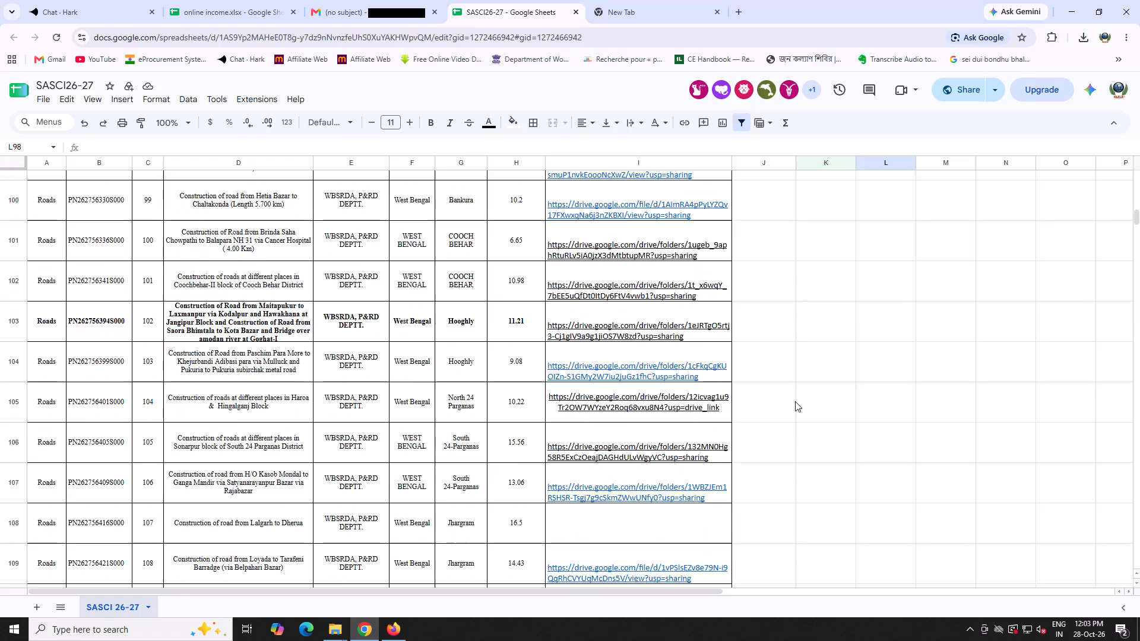
scroll(779, 399, down, 3)
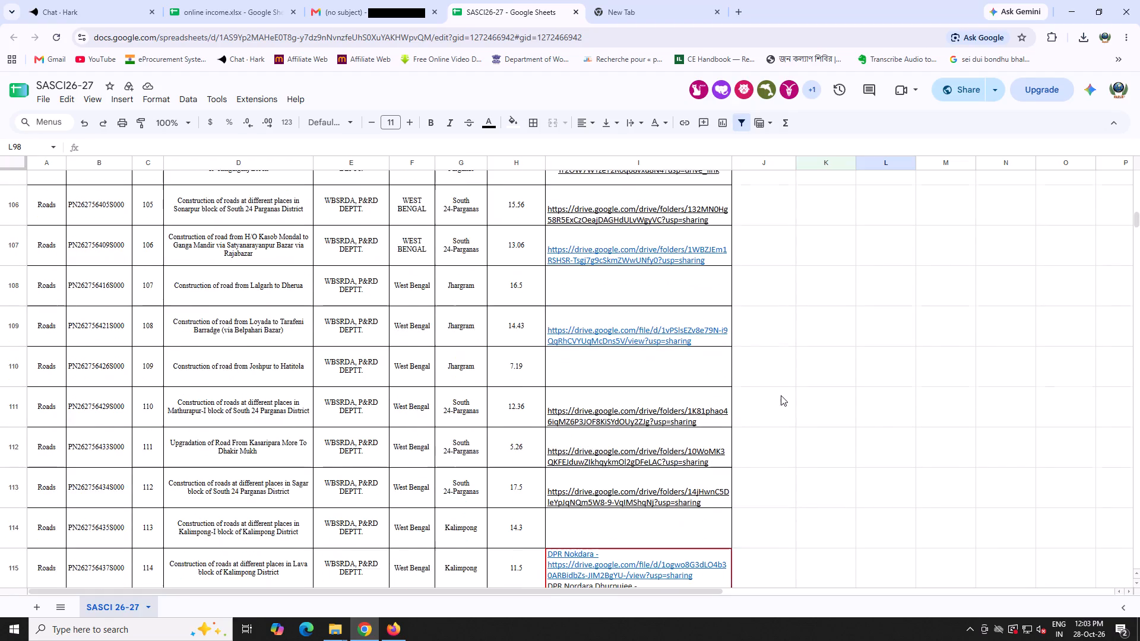
scroll(781, 395, down, 14)
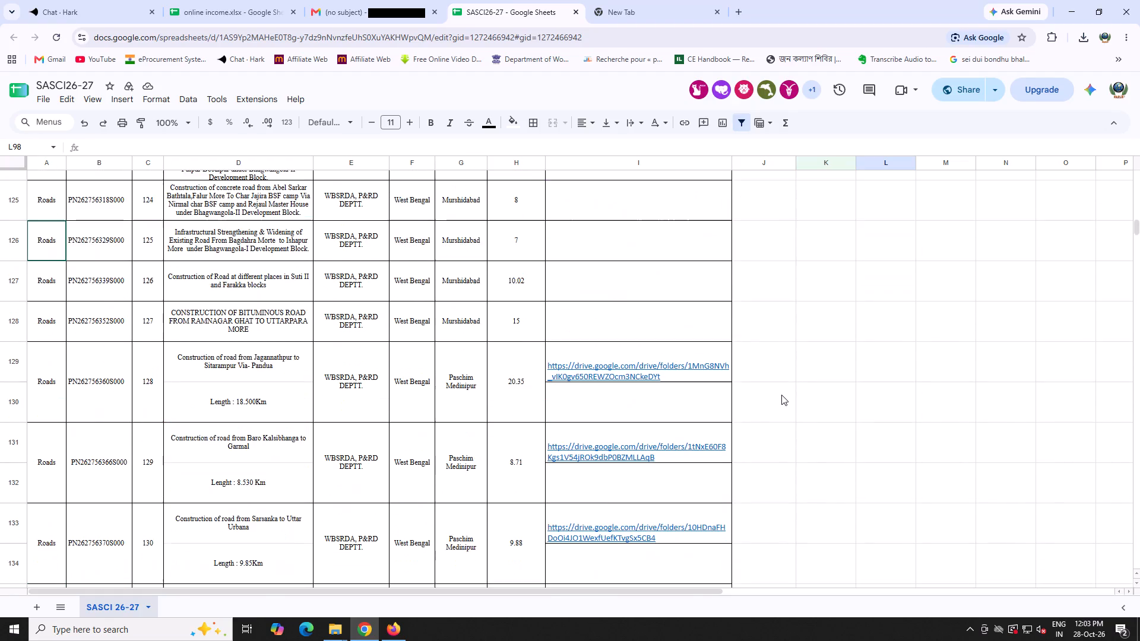
scroll(781, 395, down, 12)
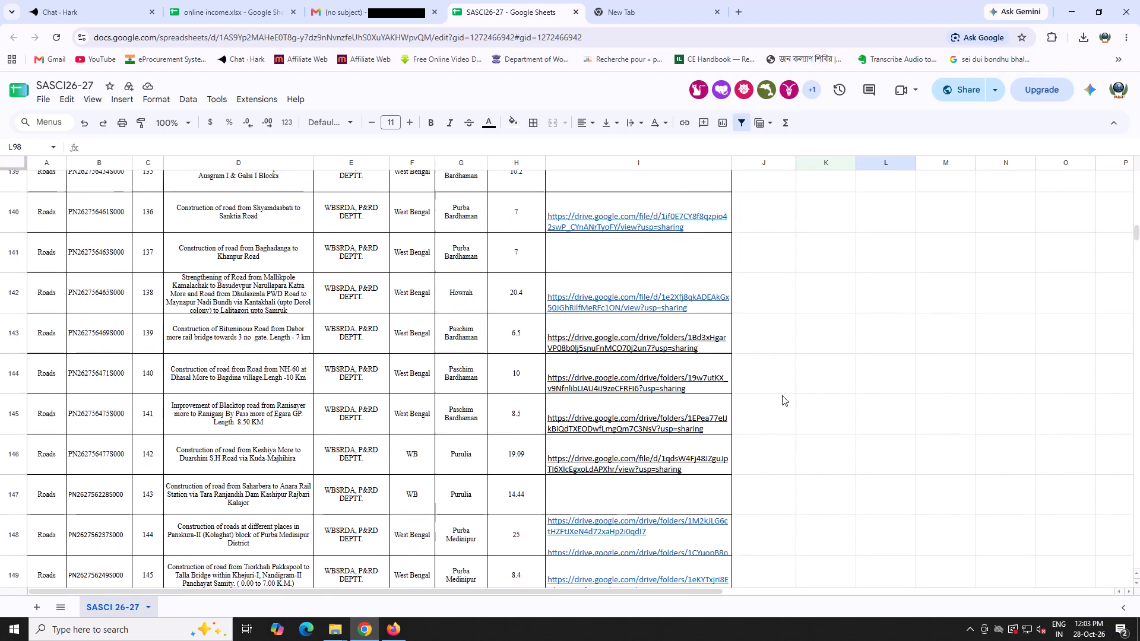
scroll(782, 395, down, 4)
scroll(782, 396, up, 1)
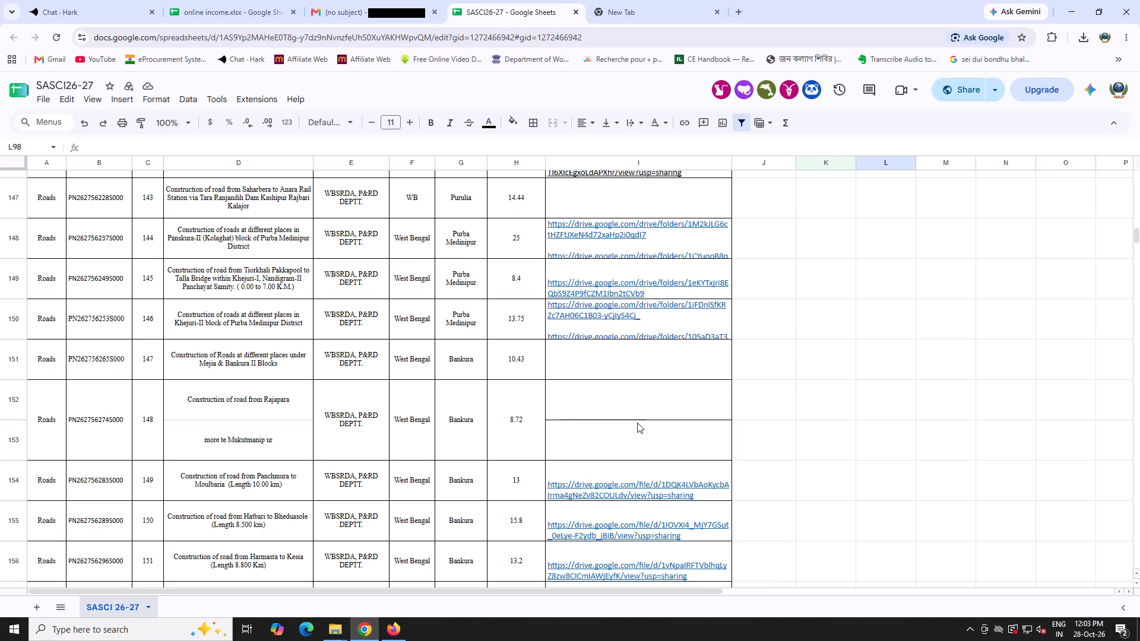
scroll(637, 423, down, 1)
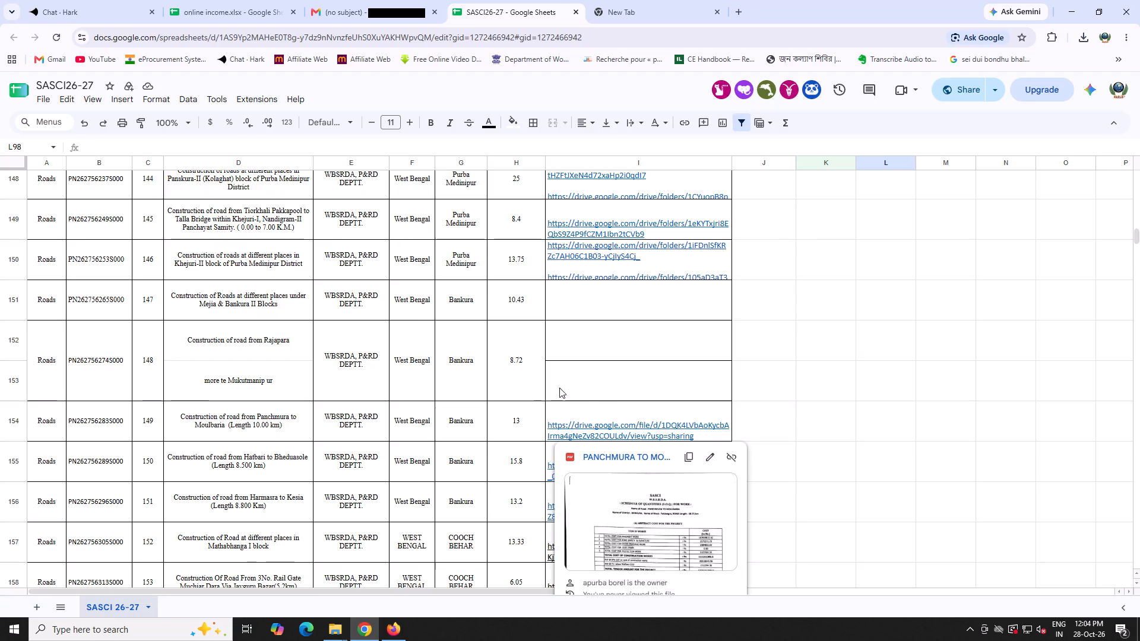
scroll(525, 399, down, 9)
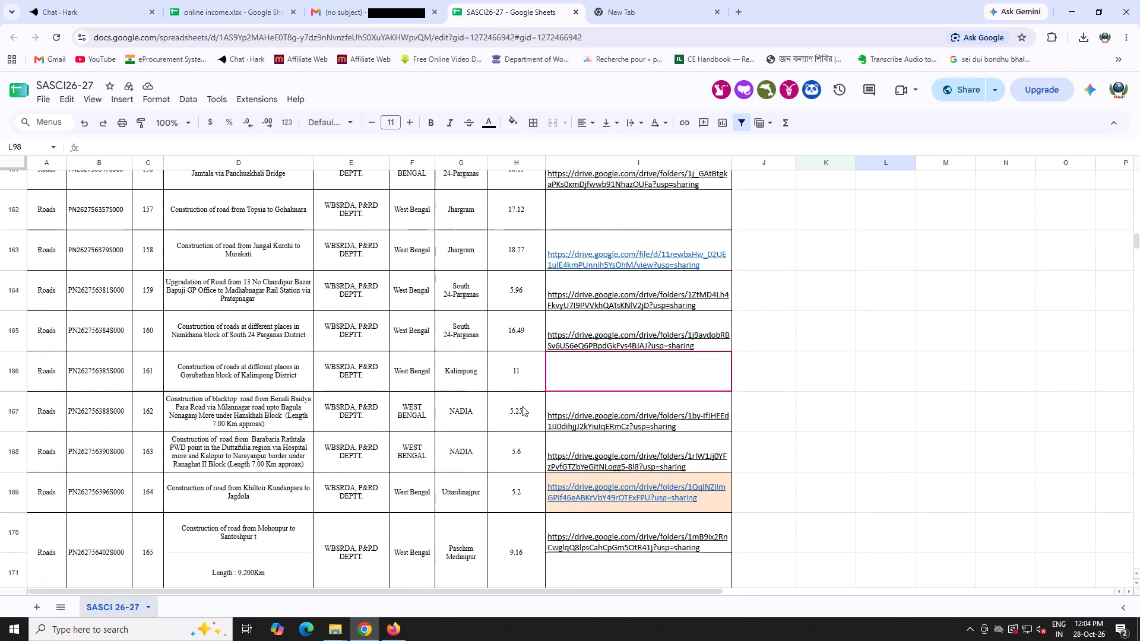
scroll(521, 402, down, 16)
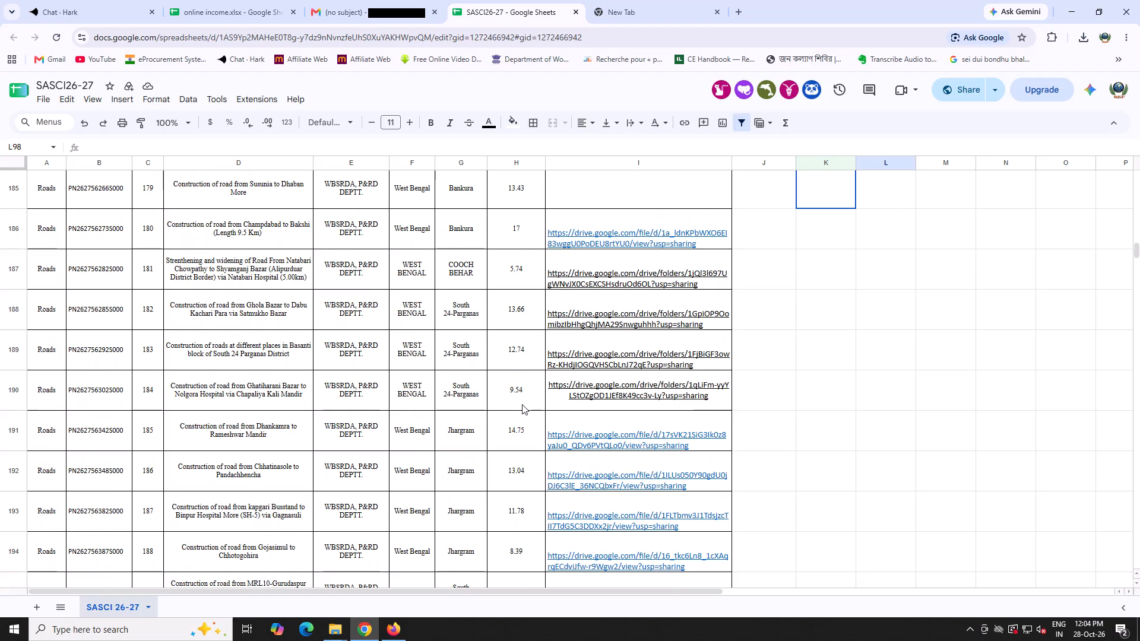
scroll(522, 404, up, 2)
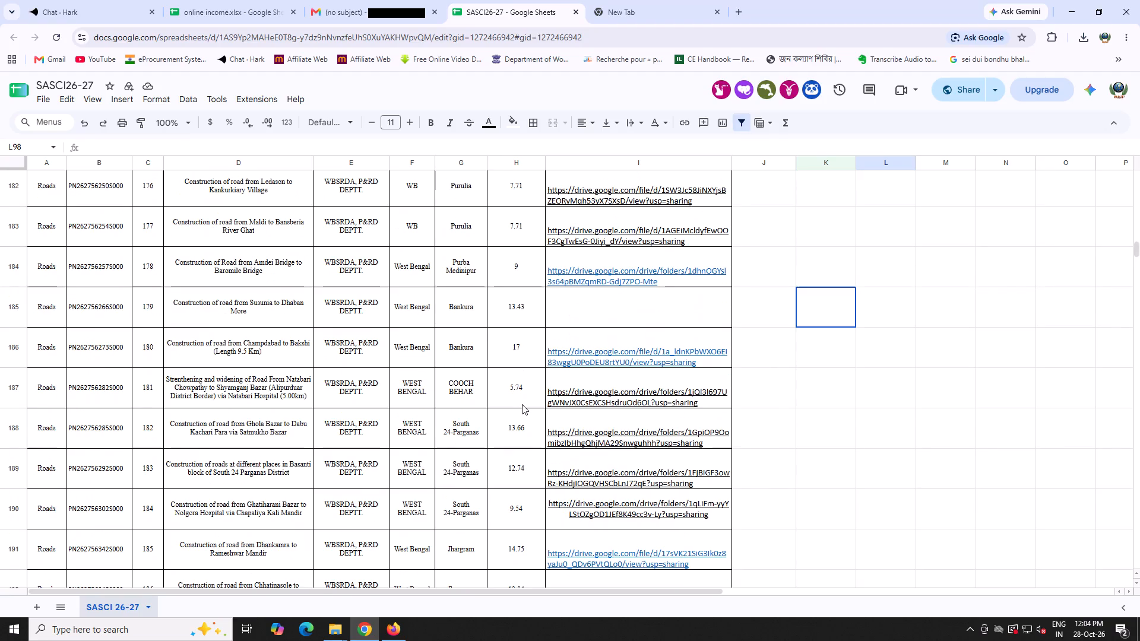
scroll(521, 407, down, 3)
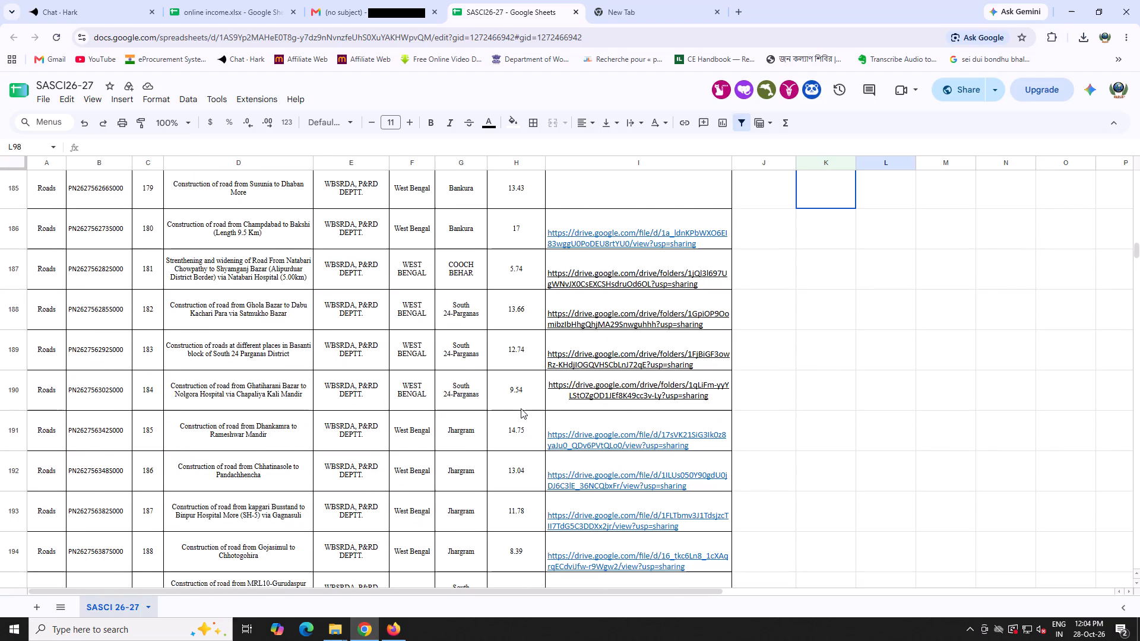
scroll(521, 408, down, 9)
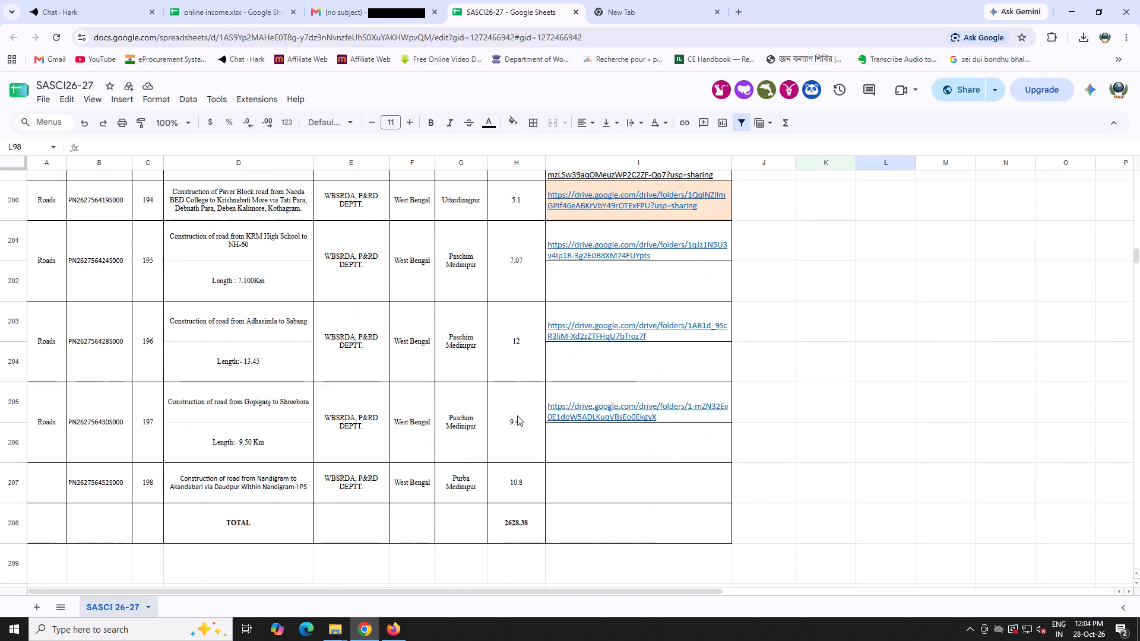
scroll(517, 420, down, 3)
Recheck the entries from the TOTAL row back to serial 147, comparing Bankura road names with their link cells.
scroll(515, 420, up, 10)
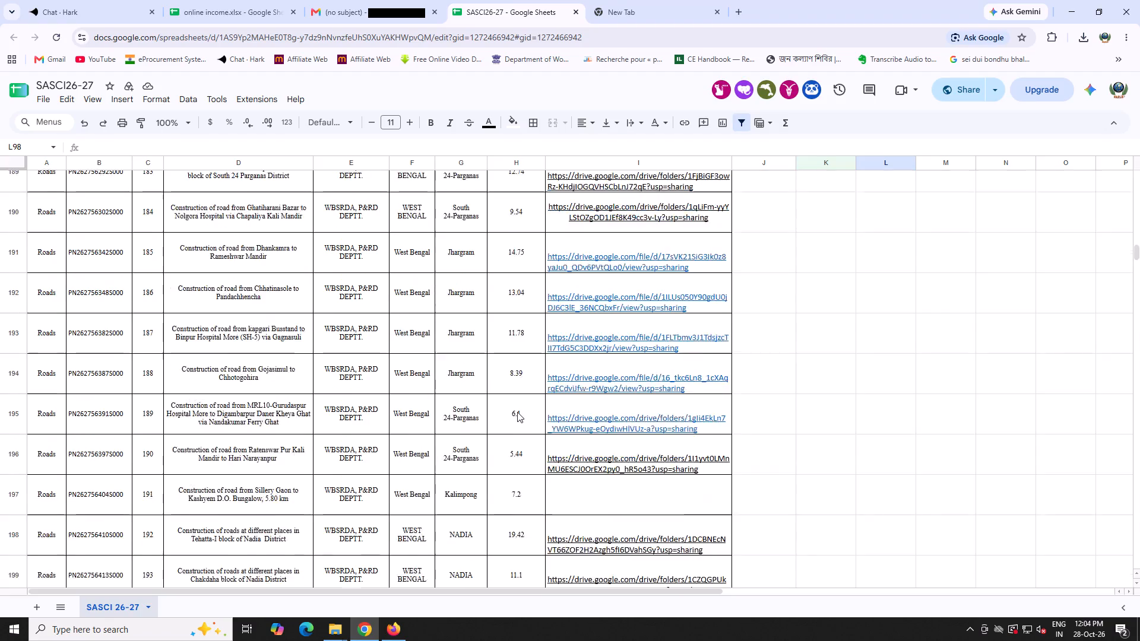
scroll(517, 412, up, 5)
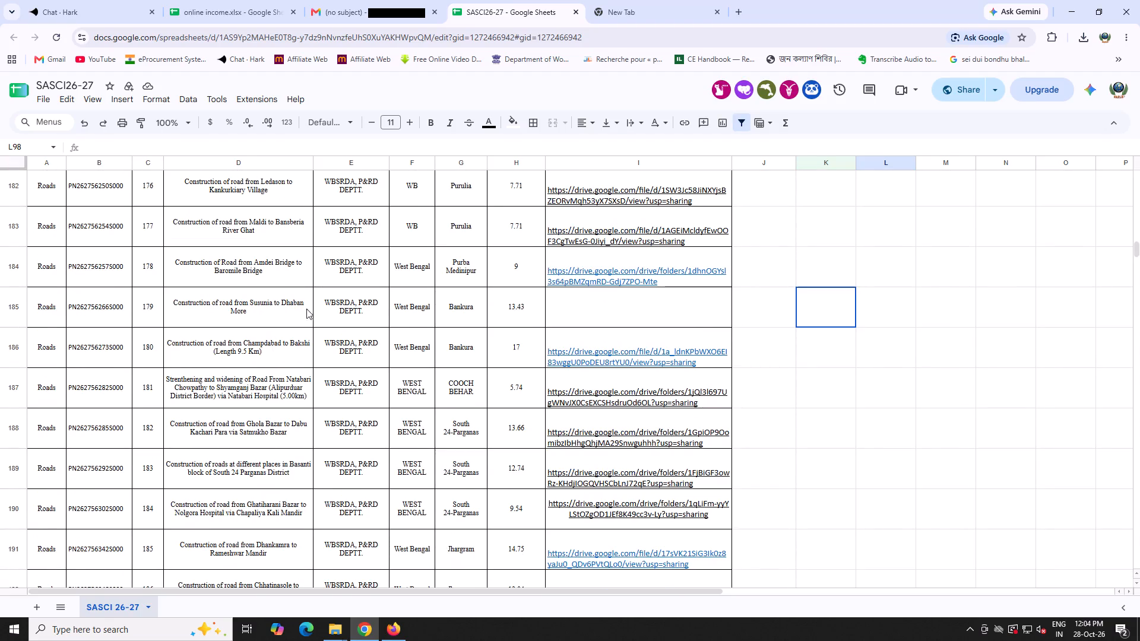
scroll(302, 315, up, 1)
scroll(405, 339, up, 2)
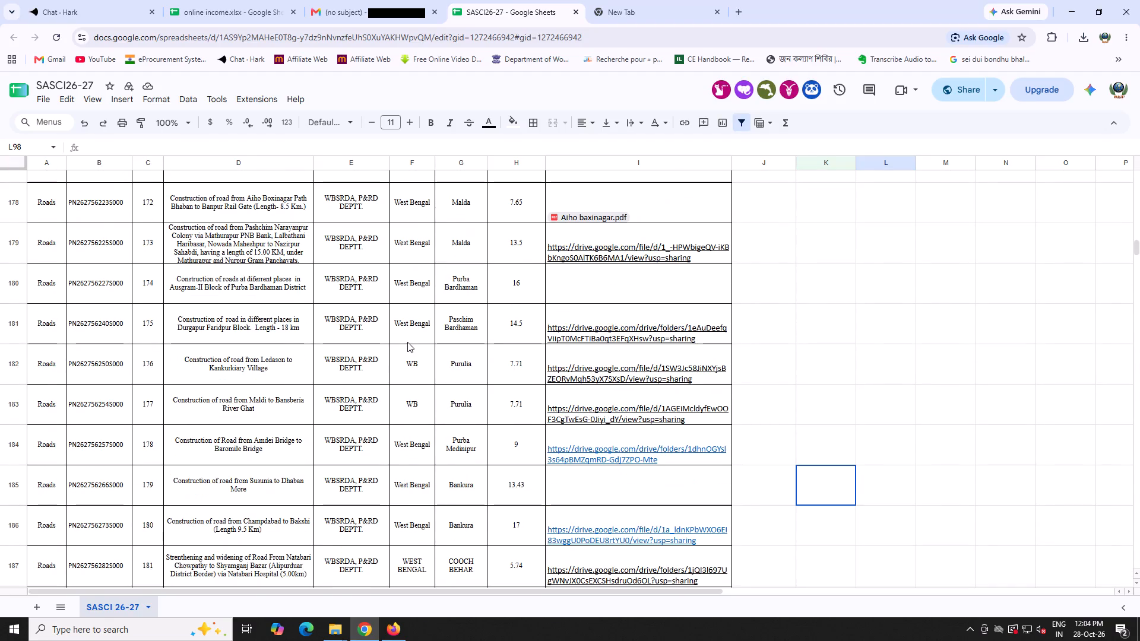
scroll(407, 342, up, 2)
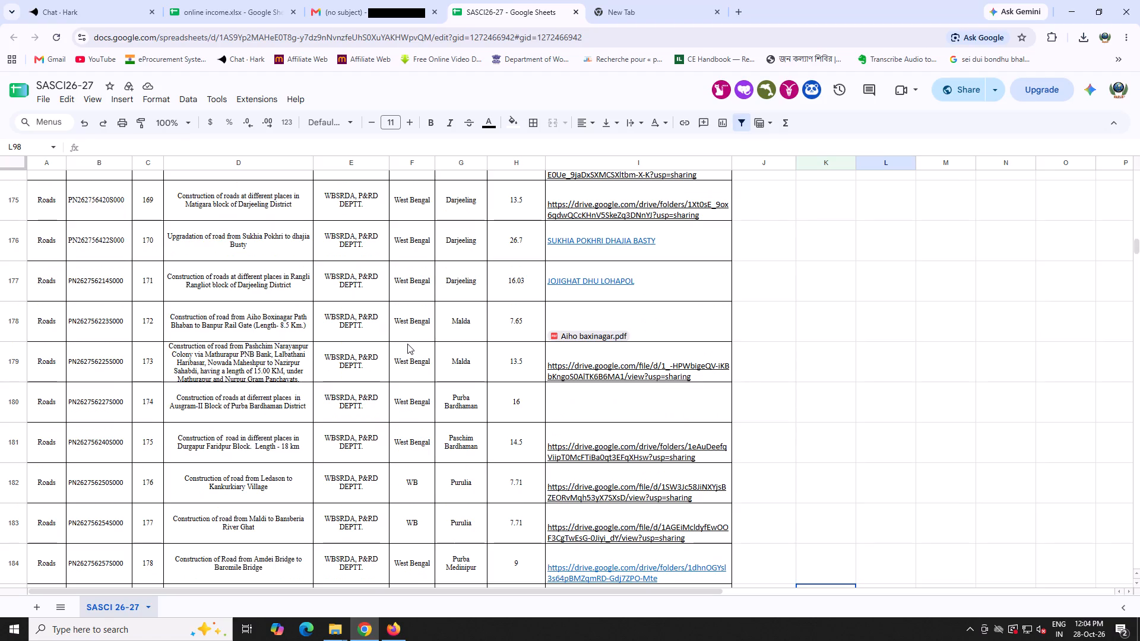
scroll(407, 344, up, 1)
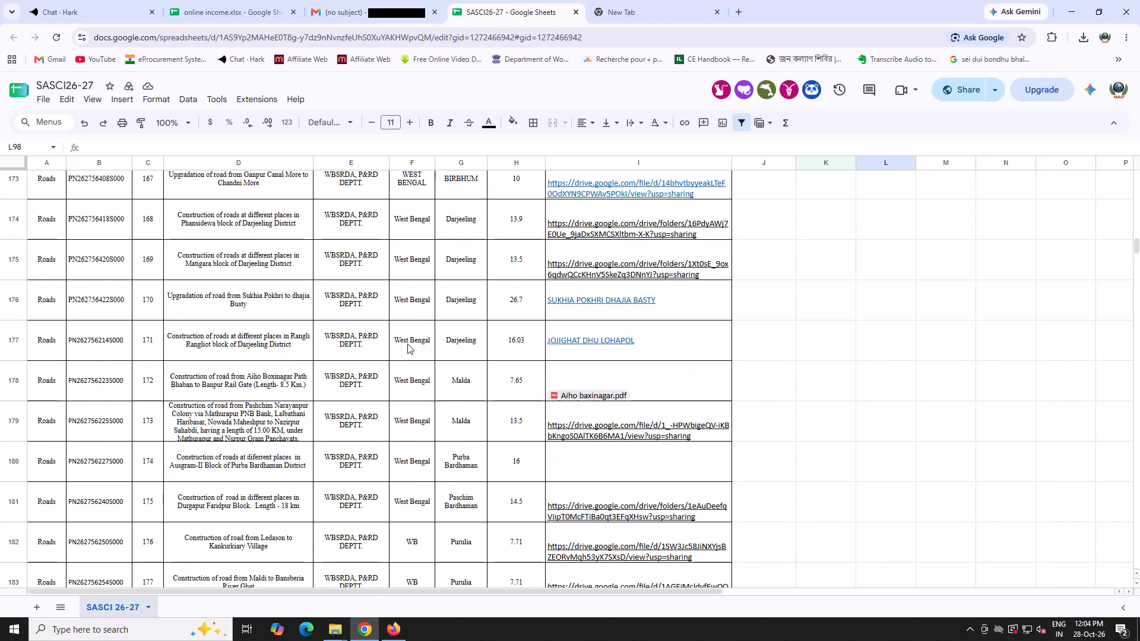
scroll(407, 344, up, 3)
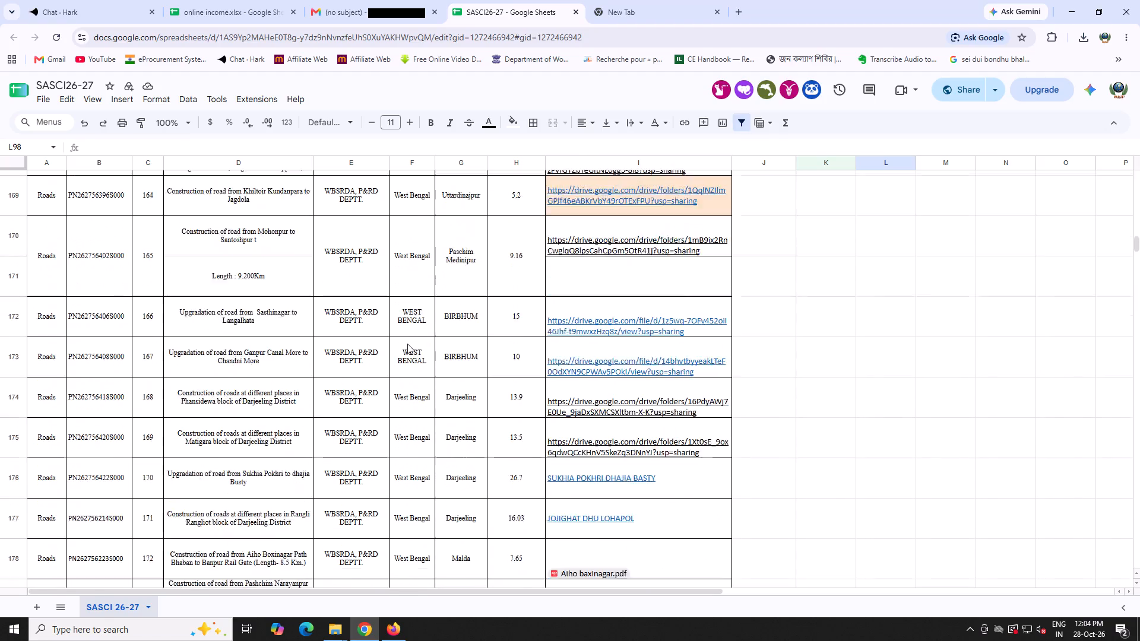
scroll(407, 344, up, 6)
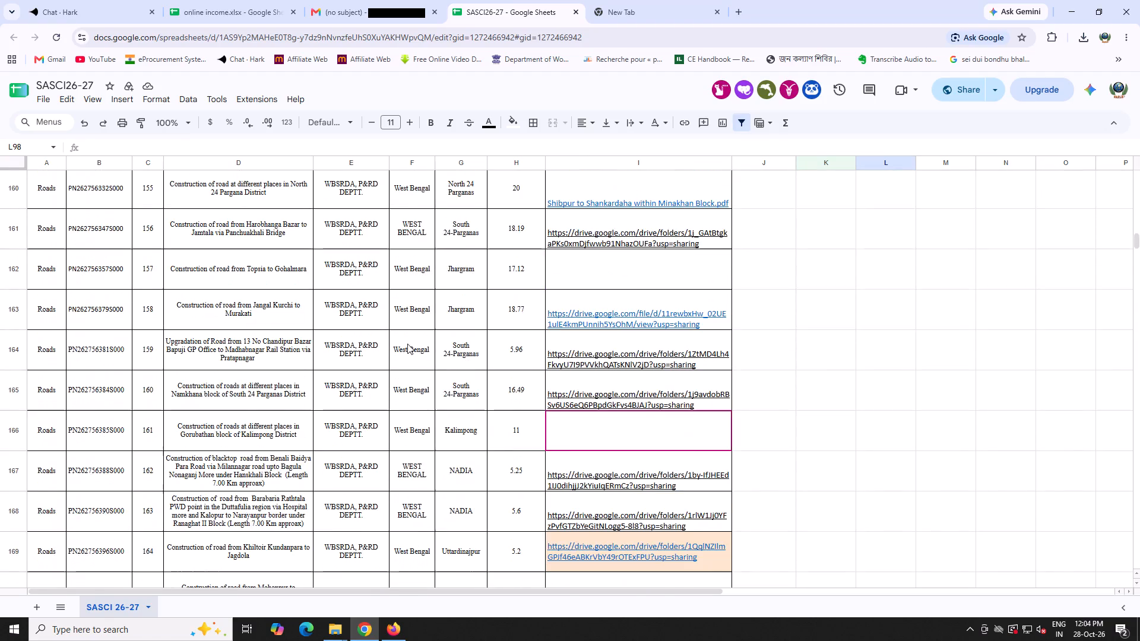
scroll(407, 344, up, 6)
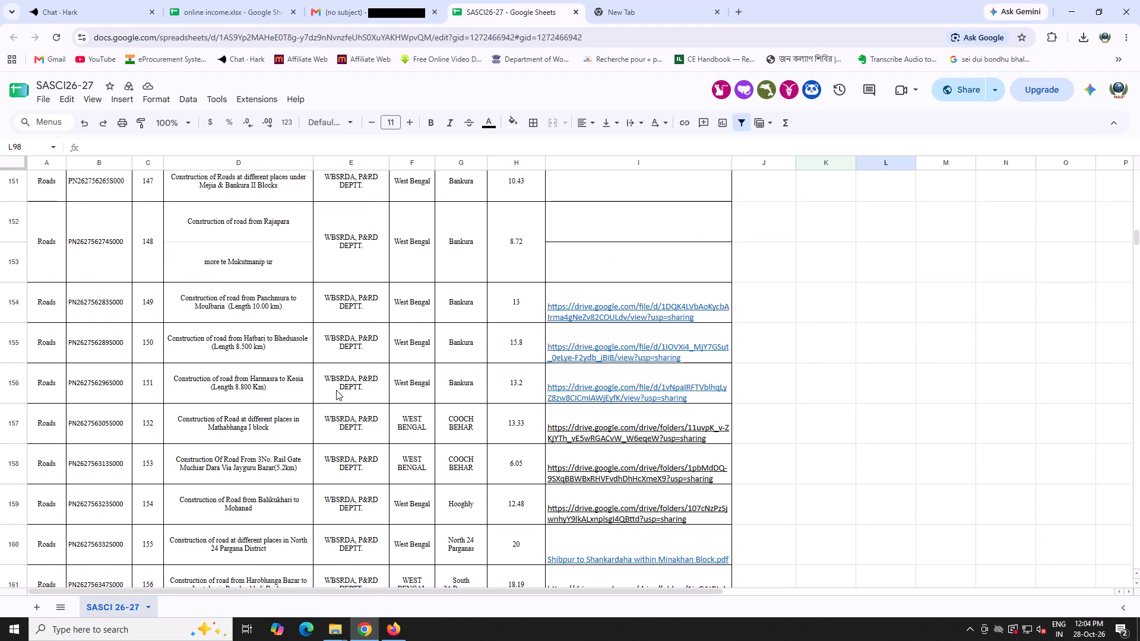
scroll(374, 385, up, 1)
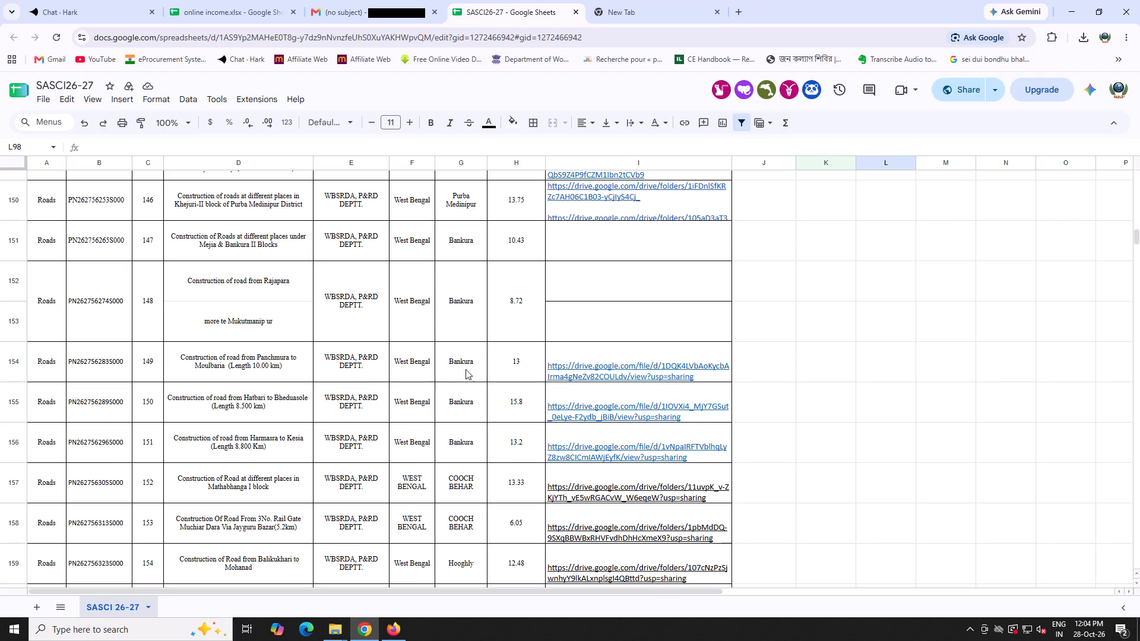
Review the road list from serial 147 back to serial 118 for Bankura entries and their Drive link cells.
scroll(448, 373, up, 2)
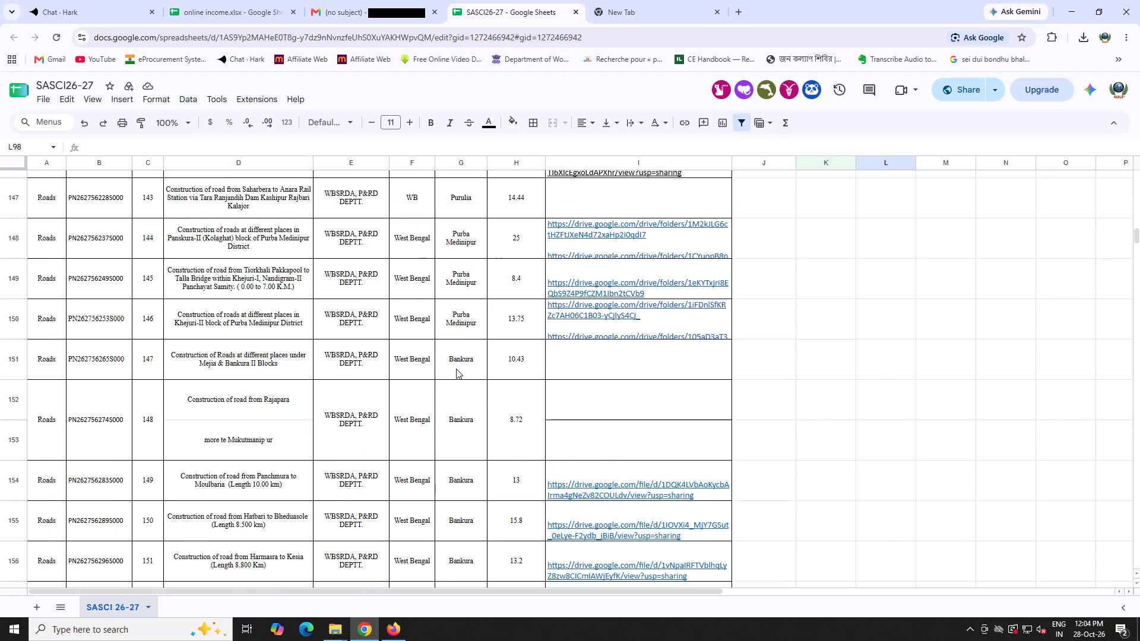
scroll(448, 364, up, 1)
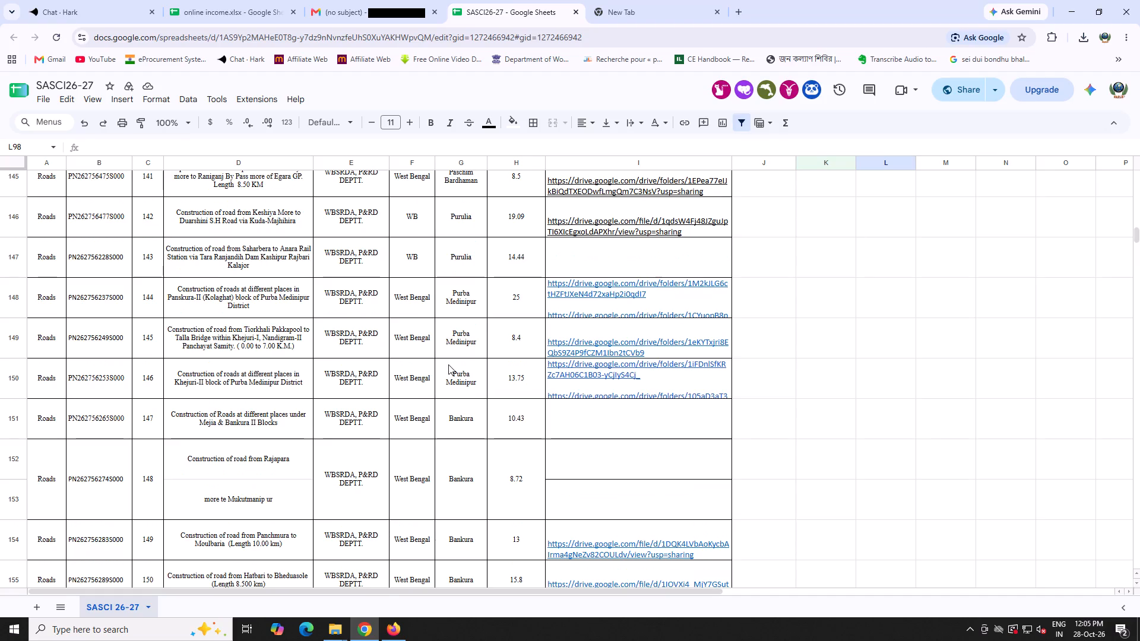
scroll(448, 364, up, 2)
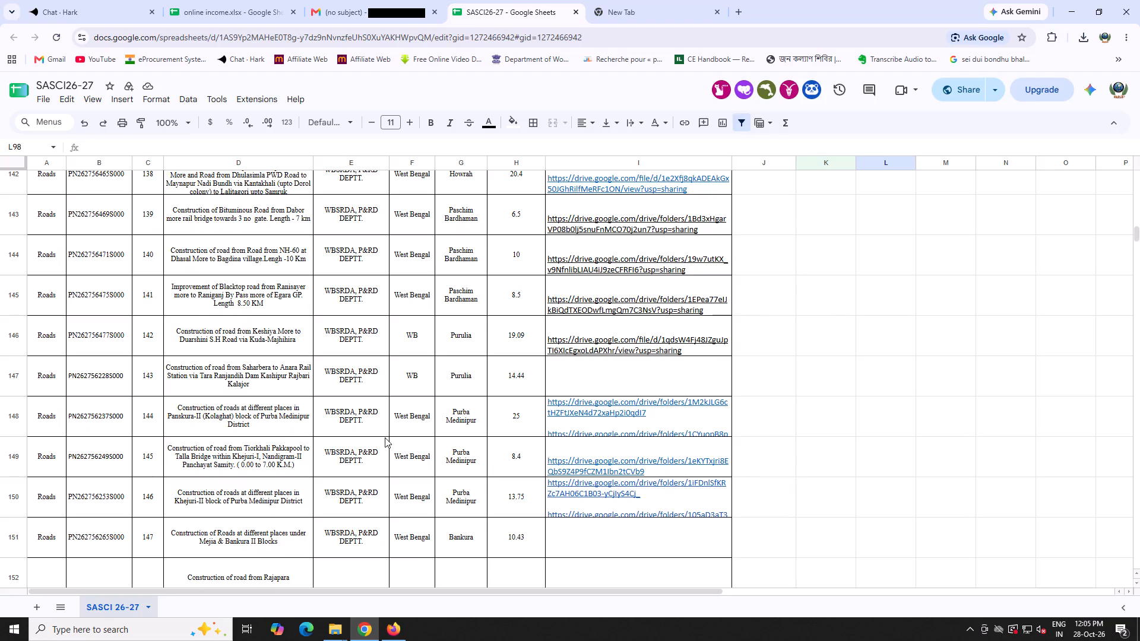
scroll(385, 435, up, 2)
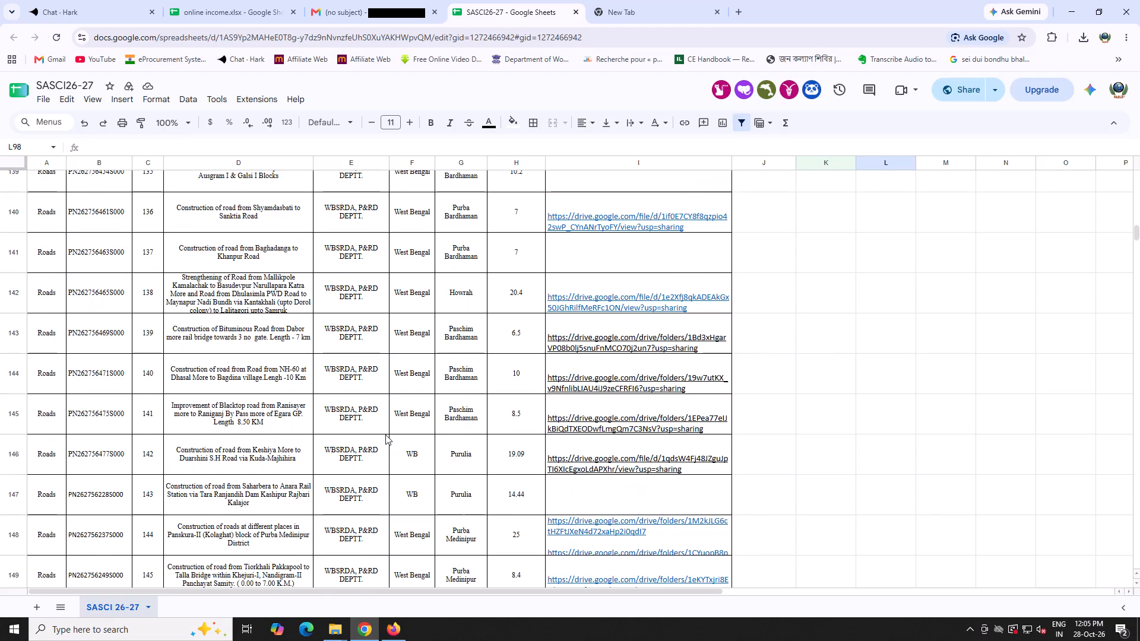
scroll(385, 434, up, 2)
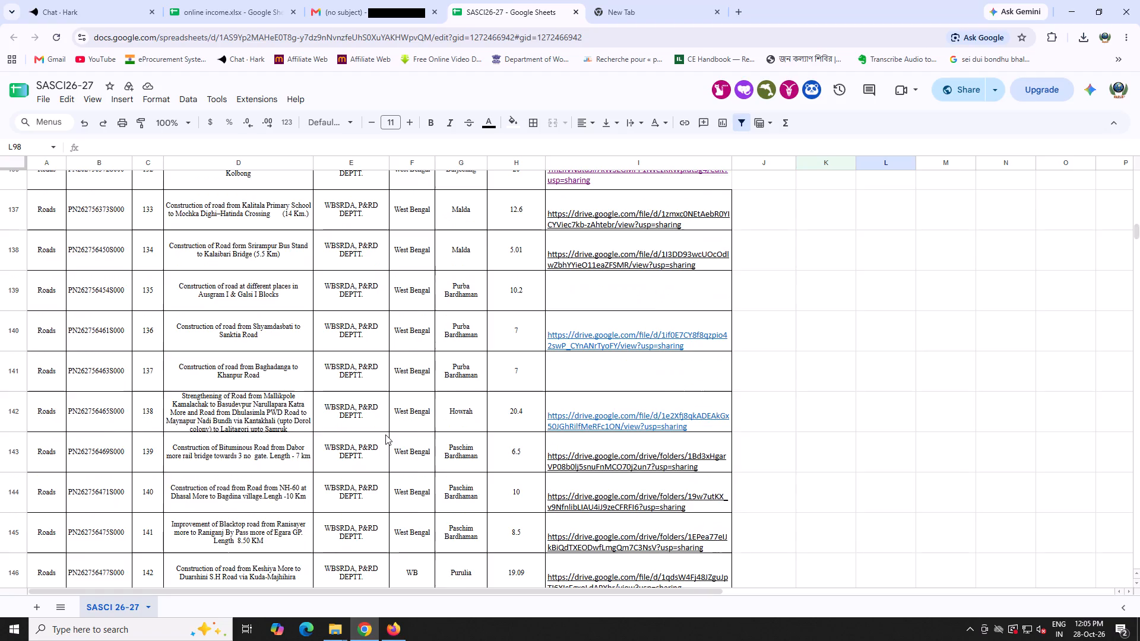
scroll(385, 434, up, 2)
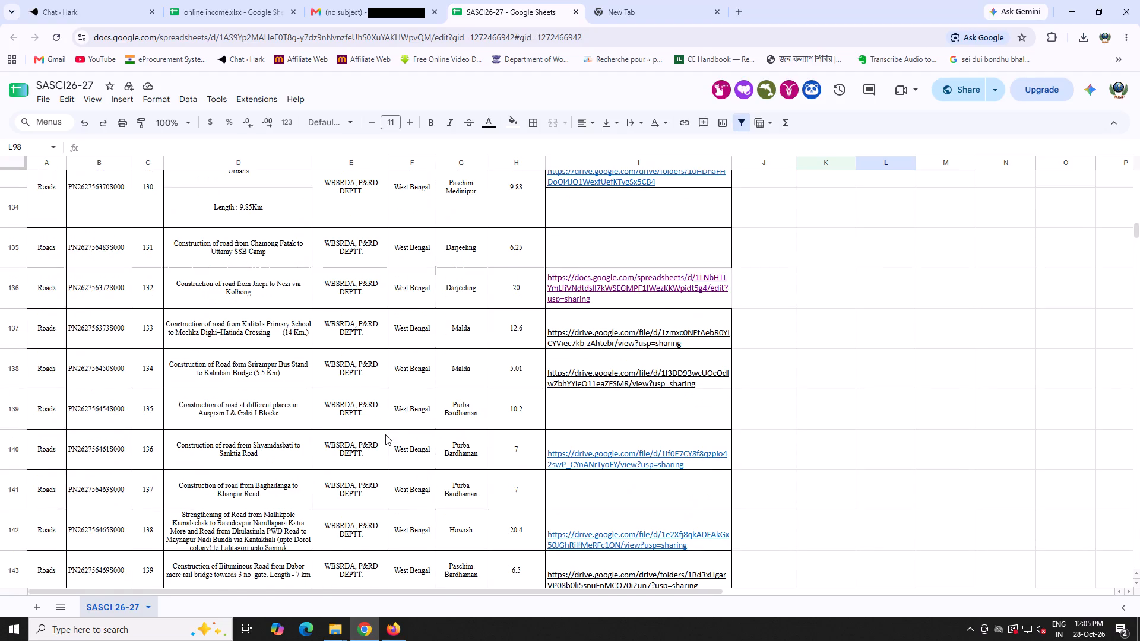
scroll(385, 434, up, 4)
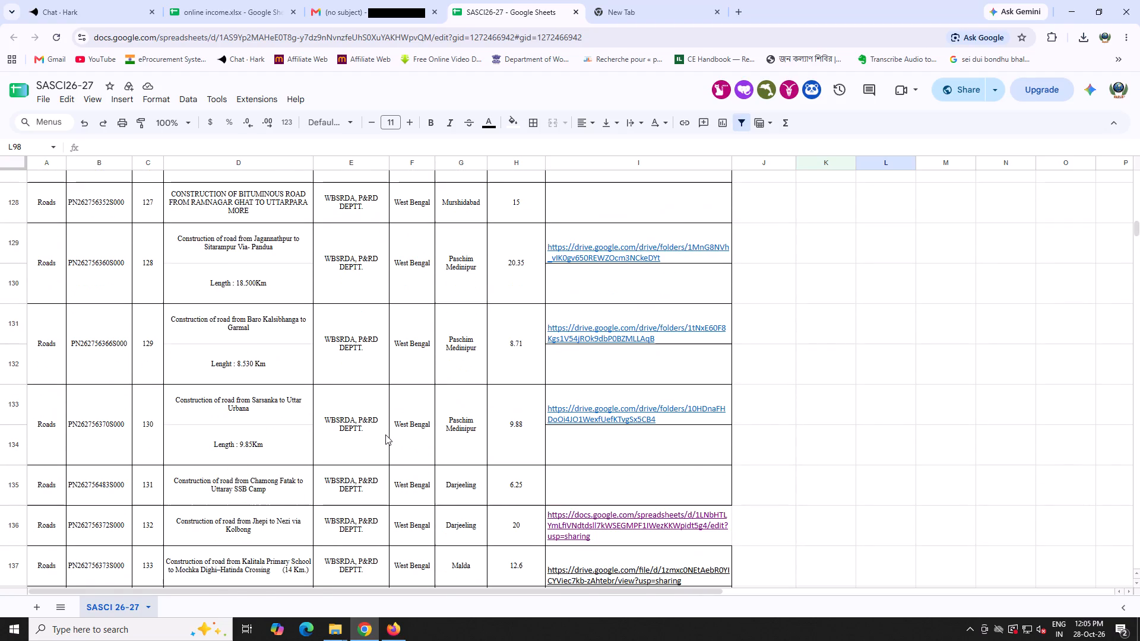
scroll(385, 434, up, 3)
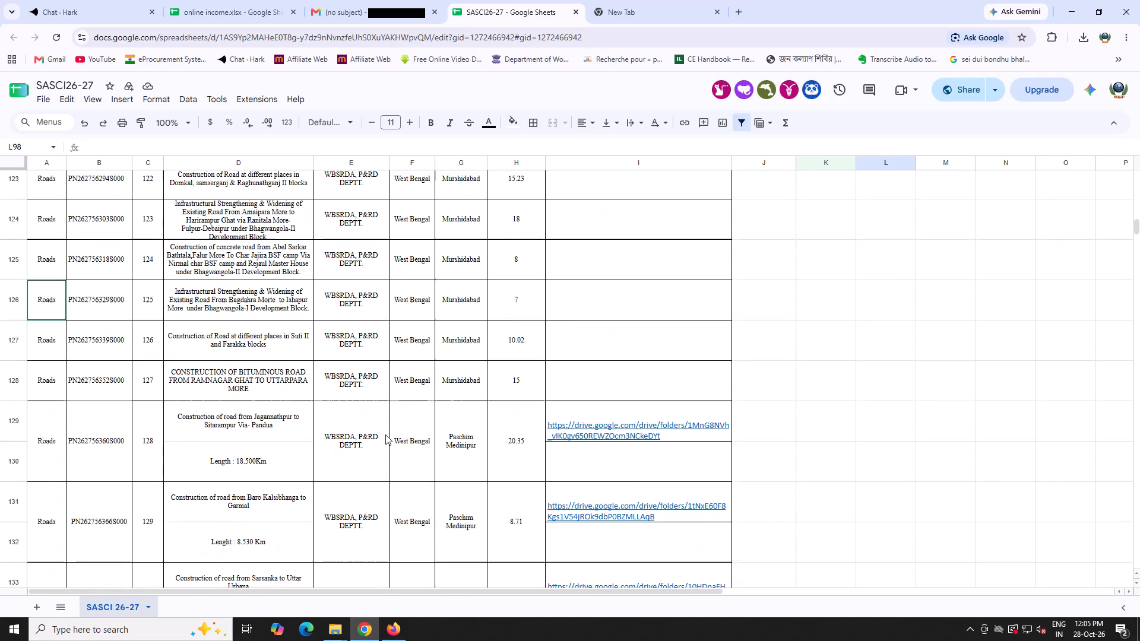
scroll(385, 434, up, 2)
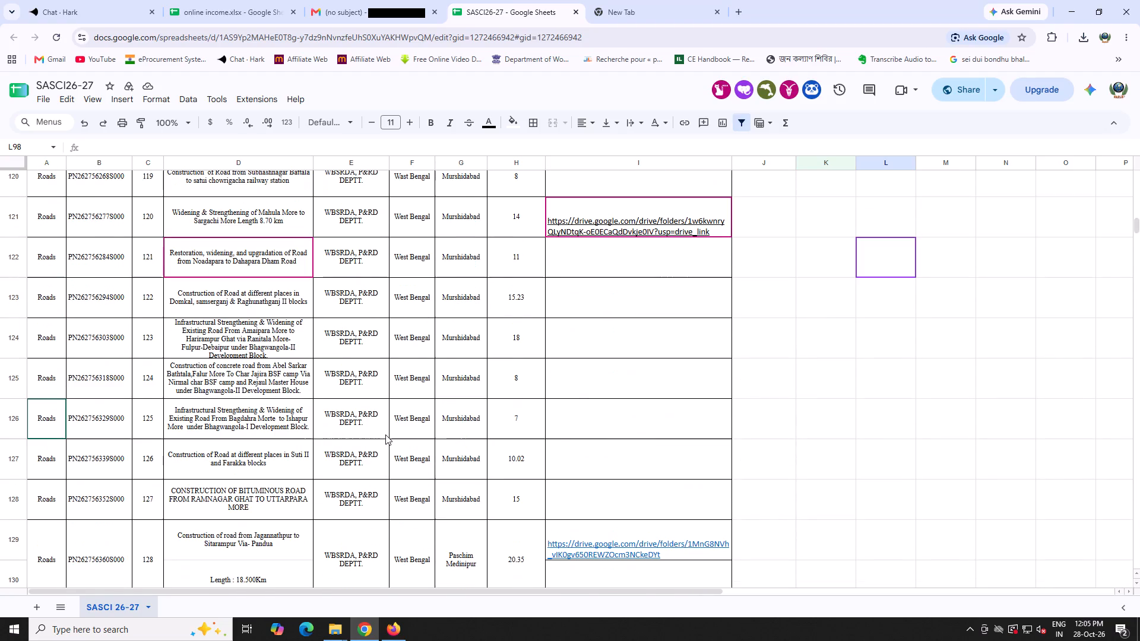
scroll(385, 434, up, 1)
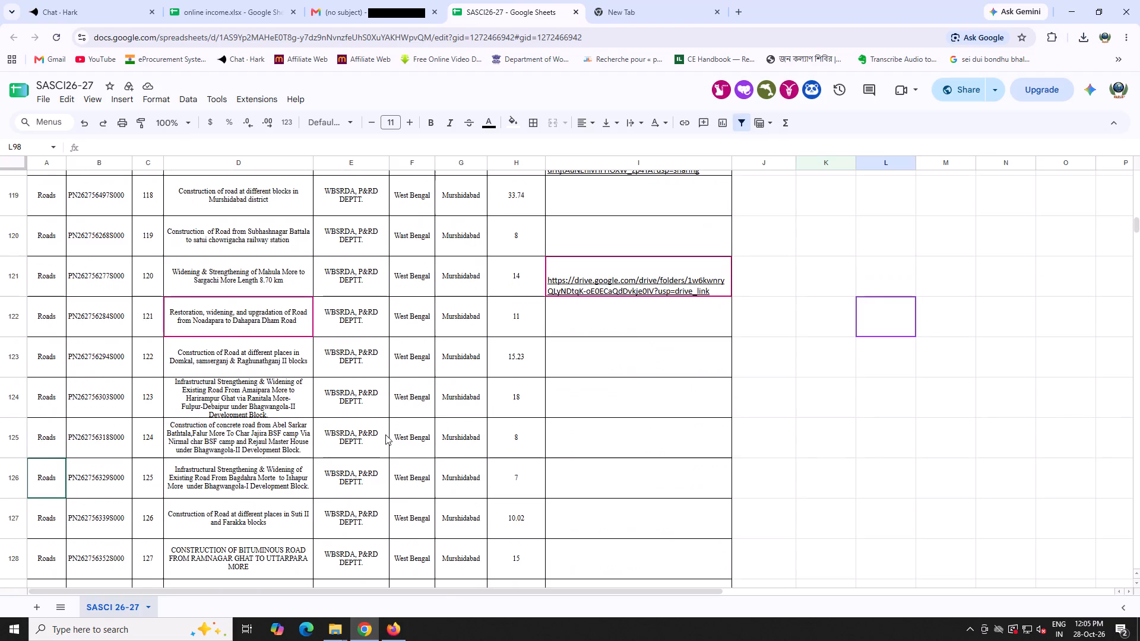
Recheck the districts and link cells of the roads from serial 124 forward to the Bankura entry at serial 147.
scroll(385, 434, down, 4)
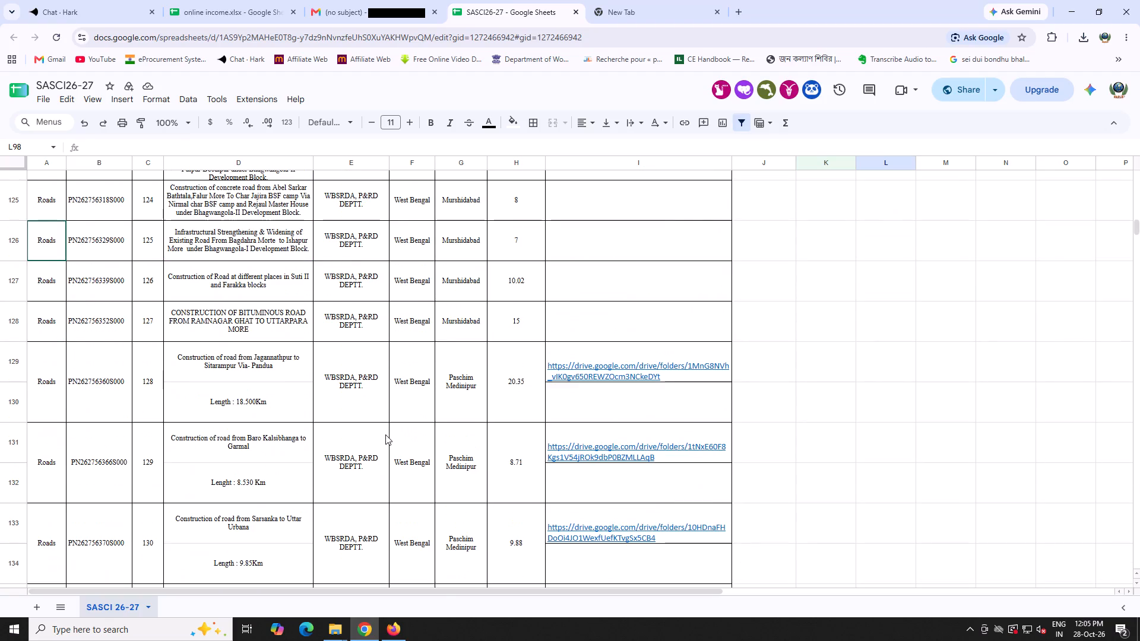
scroll(385, 434, down, 3)
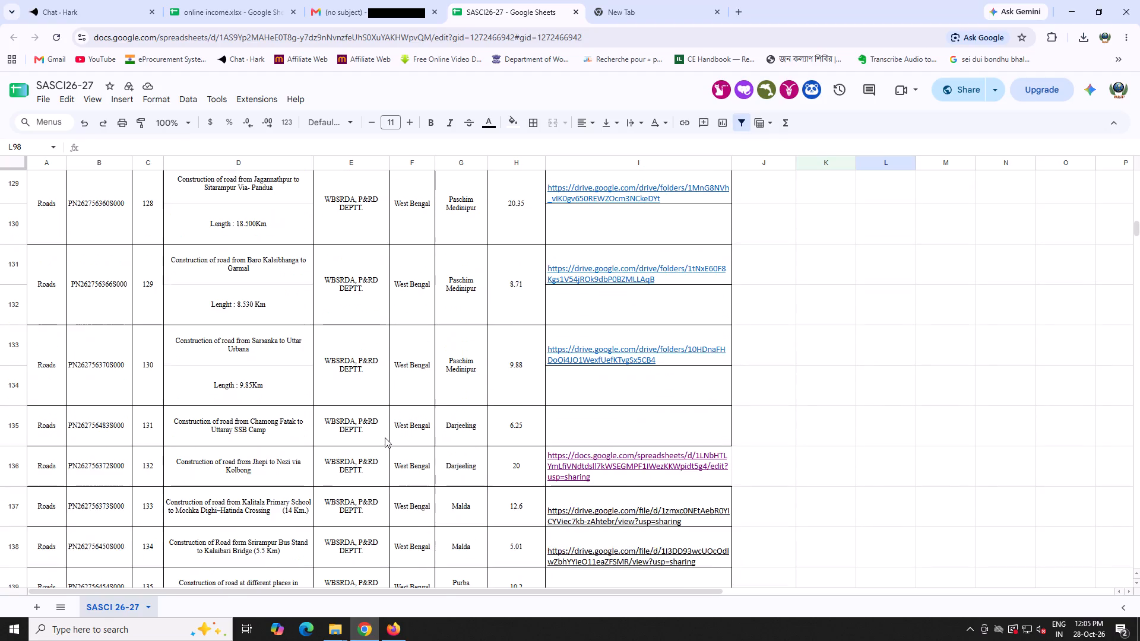
scroll(385, 438, down, 4)
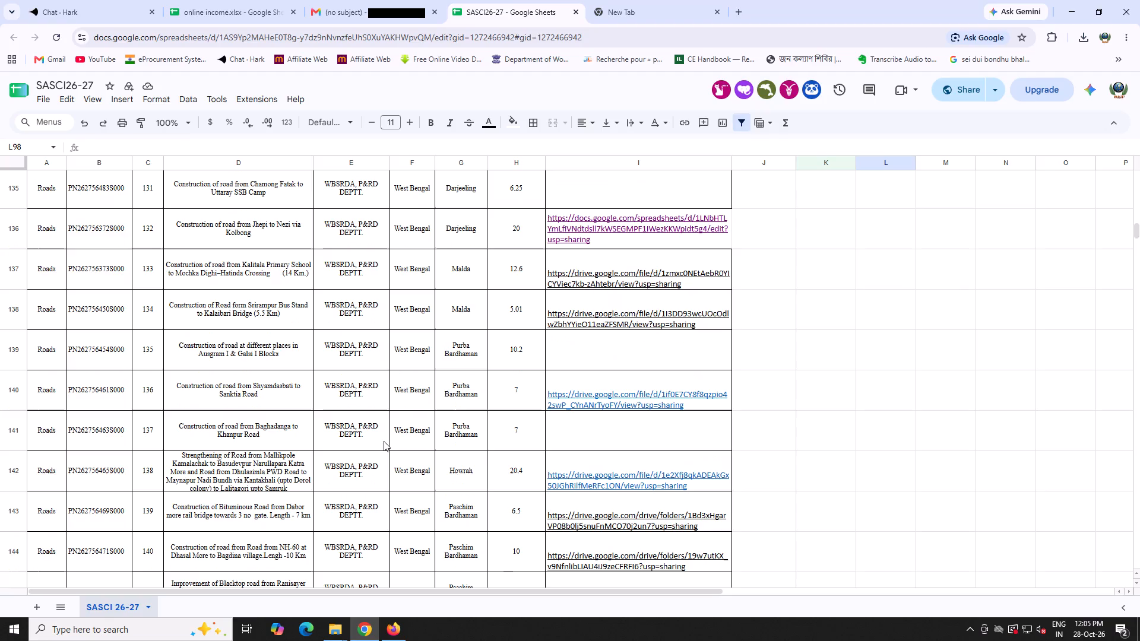
scroll(384, 441, down, 2)
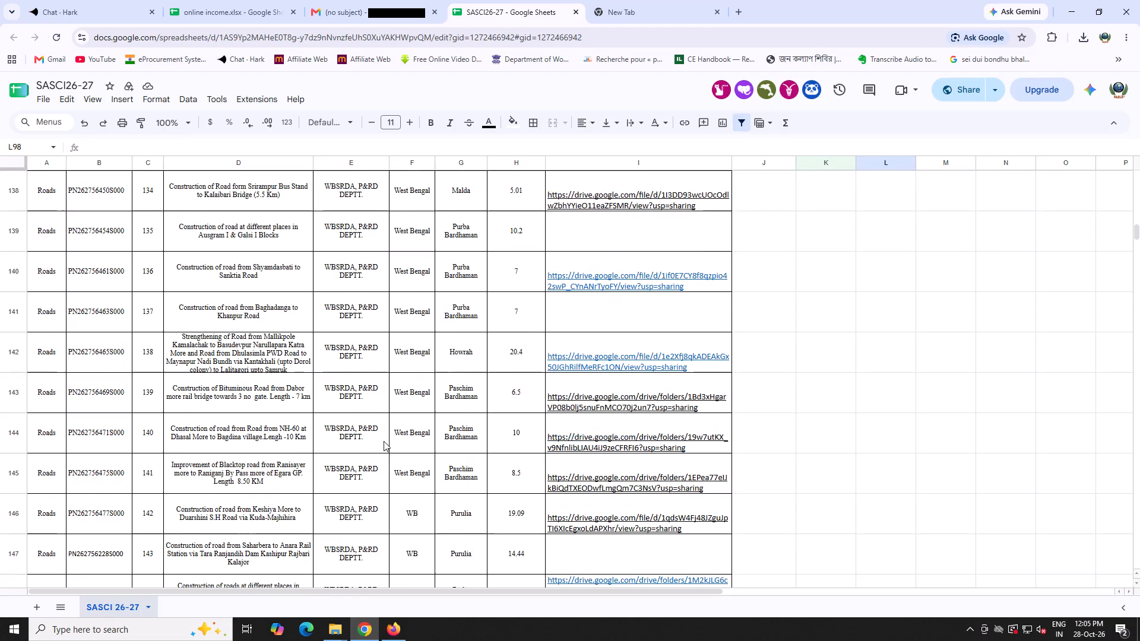
scroll(384, 441, down, 3)
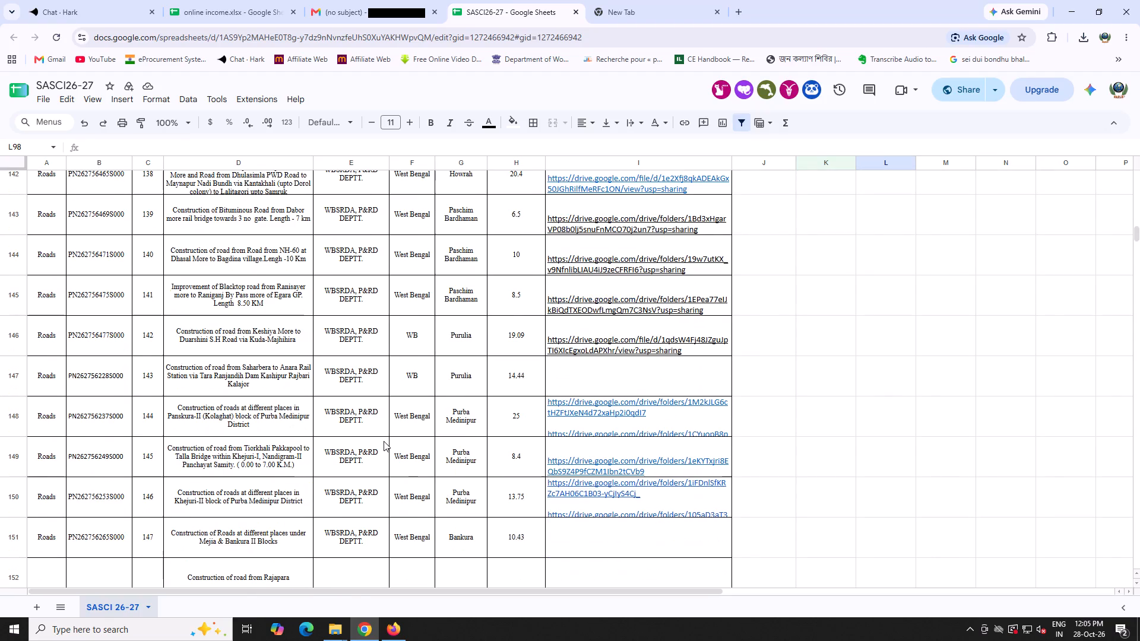